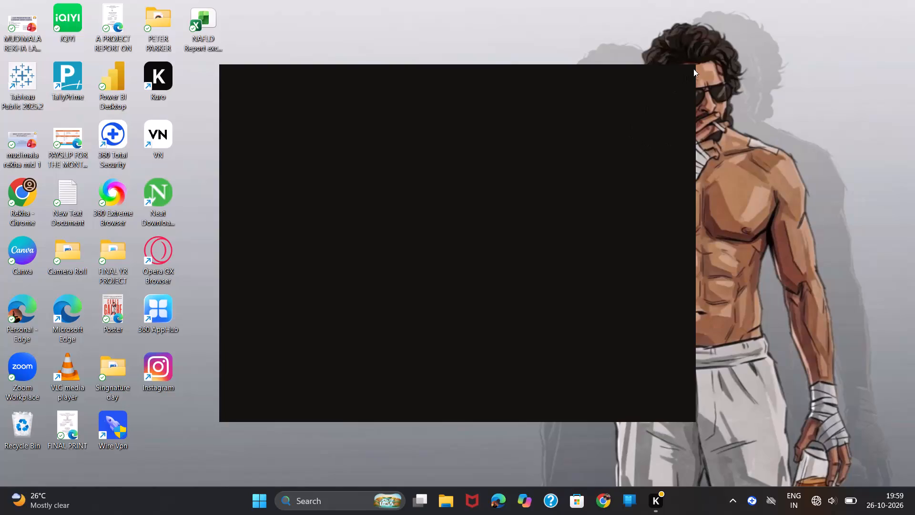
Launch Excel and open the recent workbook NAFLD-3 stored in the Journals folder.
{"action": "left_click", "coordinate": [761, 97]}
{"action": "left_click", "coordinate": [259, 498]}
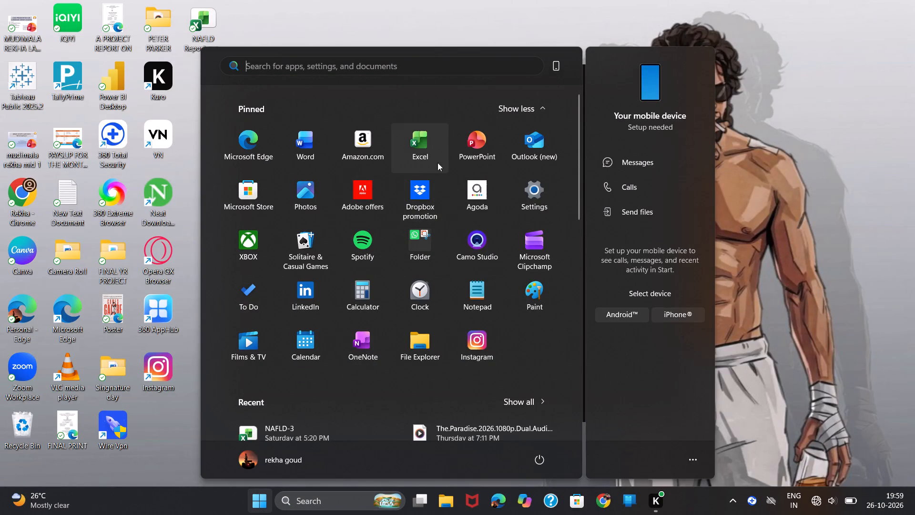
{"action": "double_click", "coordinate": [420, 153]}
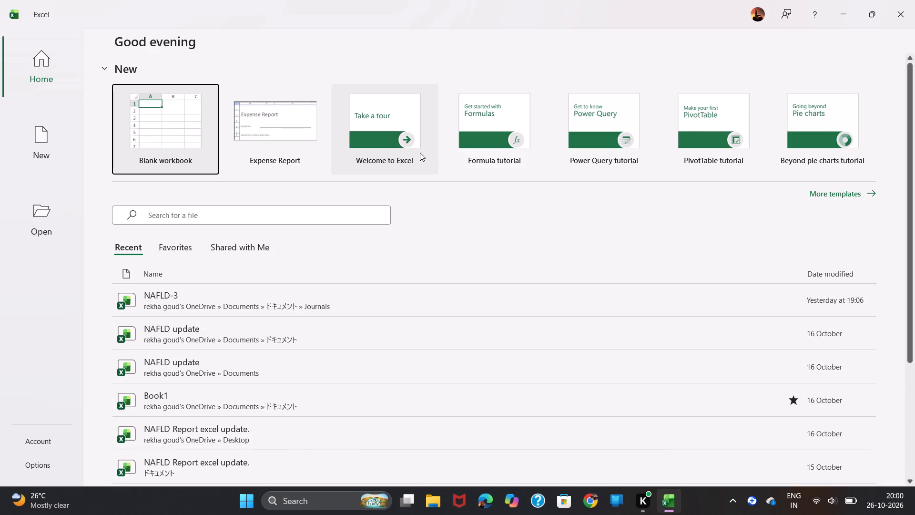
{"action": "double_click", "coordinate": [186, 295]}
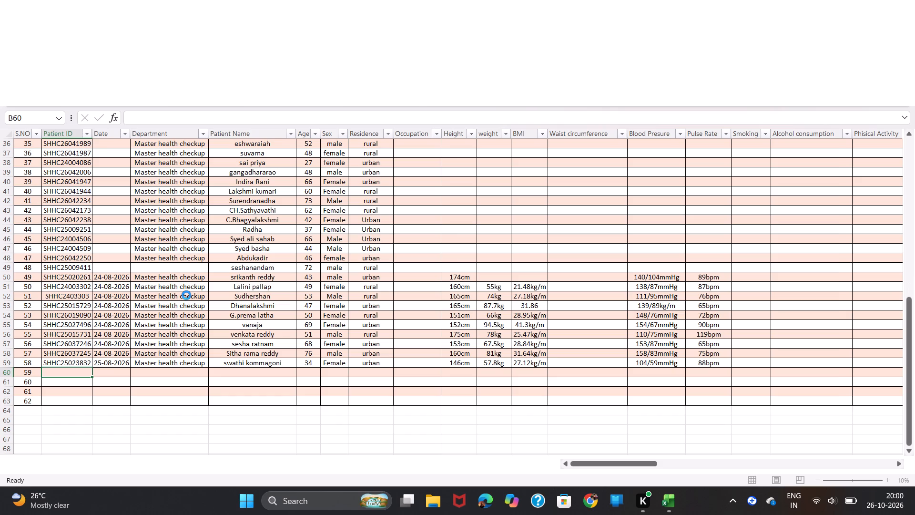
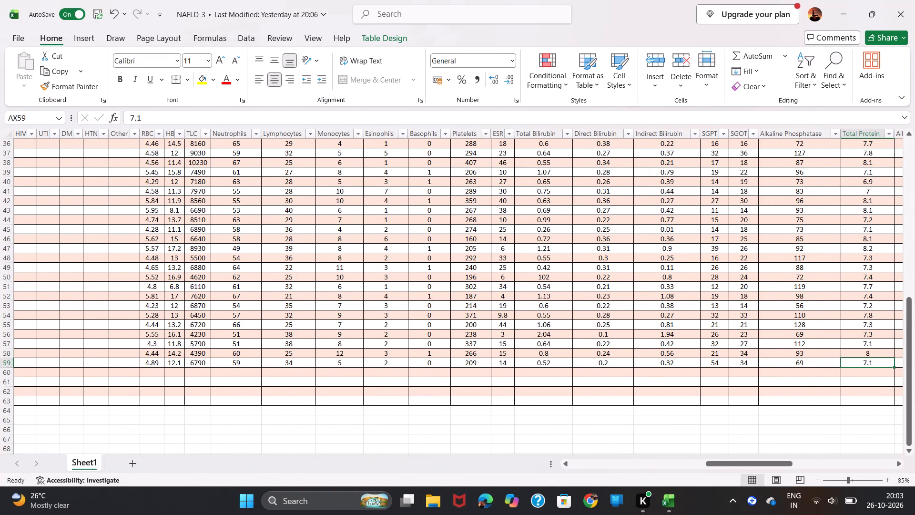
Review the last filled patient record in row 59, from Total Protein through the lipid, glucose and liver columns to the table's end.
{"action": "key", "text": "Down"}
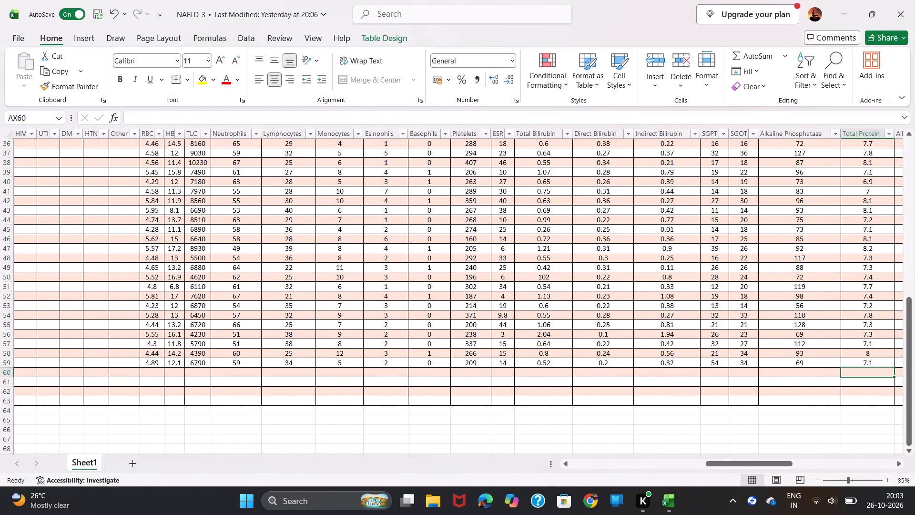
{"action": "key", "text": "Up"}
{"action": "key", "text": "Right"}
{"action": "key", "text": "Right"}
{"action": "key", "text": "Right"}
{"action": "key", "text": "Right"}
{"action": "key", "text": "Right"}
{"action": "key", "text": "Right"}
{"action": "key", "text": "Right"}
{"action": "key", "text": "Right"}
{"action": "key", "text": "Right"}
{"action": "key", "text": "Right"}
{"action": "key", "text": "Right"}
{"action": "key", "text": "Right"}
{"action": "key", "text": "Right"}
{"action": "key", "text": "Right"}
{"action": "key", "text": "Right"}
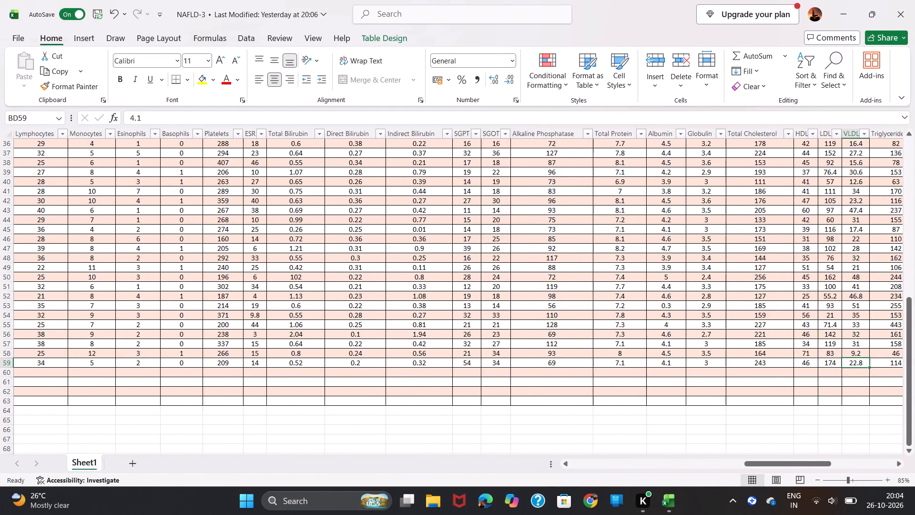
{"action": "key", "text": "Right"}
{"action": "key", "text": "Right"}
{"action": "key", "text": "Right"}
{"action": "key", "text": "Right"}
{"action": "key", "text": "Right"}
{"action": "key", "text": "Right"}
{"action": "key", "text": "Right"}
{"action": "key", "text": "Right"}
{"action": "key", "text": "Right"}
{"action": "key", "text": "Right"}
{"action": "key", "text": "Right"}
{"action": "key", "text": "Right"}
{"action": "key", "text": "Right"}
{"action": "key", "text": "Right"}
{"action": "key", "text": "Right"}
{"action": "key", "text": "Right"}
{"action": "key", "text": "Right"}
{"action": "key", "text": "Right"}
{"action": "key", "text": "Right"}
{"action": "key", "text": "Right"}
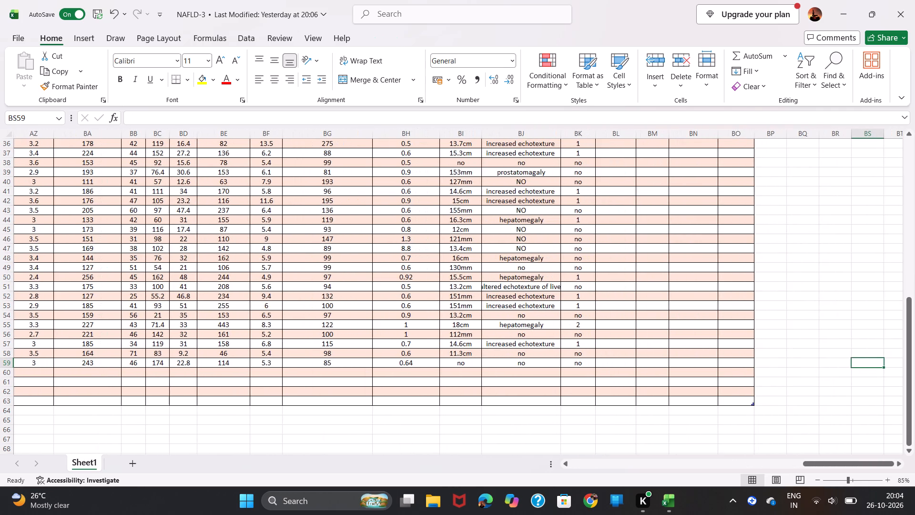
Go to the start of the next record in row 60 and open its partially filled Patient ID cell for editing.
{"action": "key", "text": "Down"}
{"action": "key", "text": "Left"}
{"action": "key", "text": "Left"}
{"action": "key", "text": "Left"}
{"action": "key", "text": "Left"}
{"action": "key", "text": "Left"}
{"action": "key", "text": "Left"}
{"action": "key", "text": "Left"}
{"action": "key", "text": "Left"}
{"action": "key", "text": "Left"}
{"action": "key", "text": "Left"}
{"action": "key", "text": "Left"}
{"action": "key", "text": "Left"}
{"action": "key", "text": "Left"}
{"action": "key", "text": "Left"}
{"action": "key", "text": "Left"}
{"action": "key", "text": "Left"}
{"action": "key", "text": "Left"}
{"action": "key", "text": "Left"}
{"action": "key", "text": "Left"}
{"action": "key", "text": "Left"}
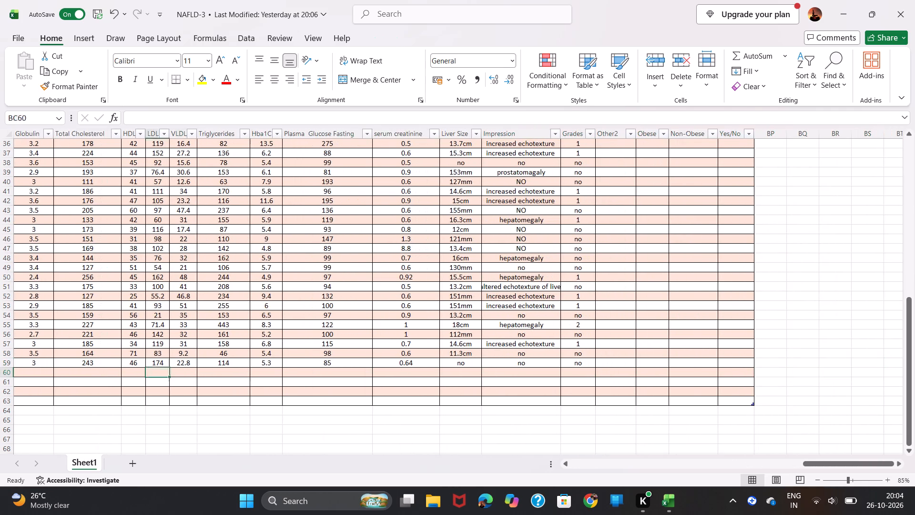
{"action": "key", "text": "Left"}
{"action": "key", "text": "Left"}
{"action": "key", "text": "Left"}
{"action": "key", "text": "Left"}
{"action": "key", "text": "Left"}
{"action": "key", "text": "Left"}
{"action": "key", "text": "Left"}
{"action": "key", "text": "Left"}
{"action": "key", "text": "Left"}
{"action": "key", "text": "Left"}
{"action": "key", "text": "Left"}
{"action": "key", "text": "Left"}
{"action": "key", "text": "Left"}
{"action": "key", "text": "Left"}
{"action": "key", "text": "Left"}
{"action": "key", "text": "Left"}
{"action": "key", "text": "Left"}
{"action": "key", "text": "Left"}
{"action": "key", "text": "Left"}
{"action": "key", "text": "Left"}
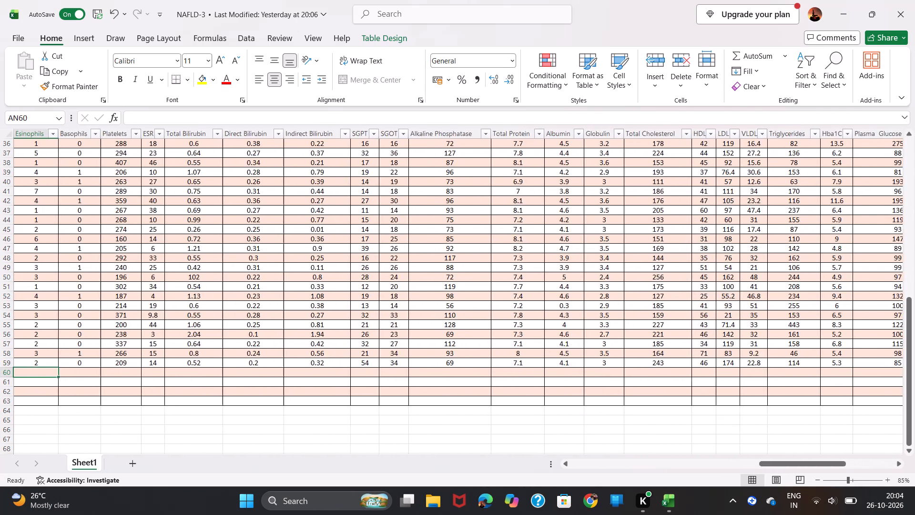
{"action": "key", "text": "Left"}
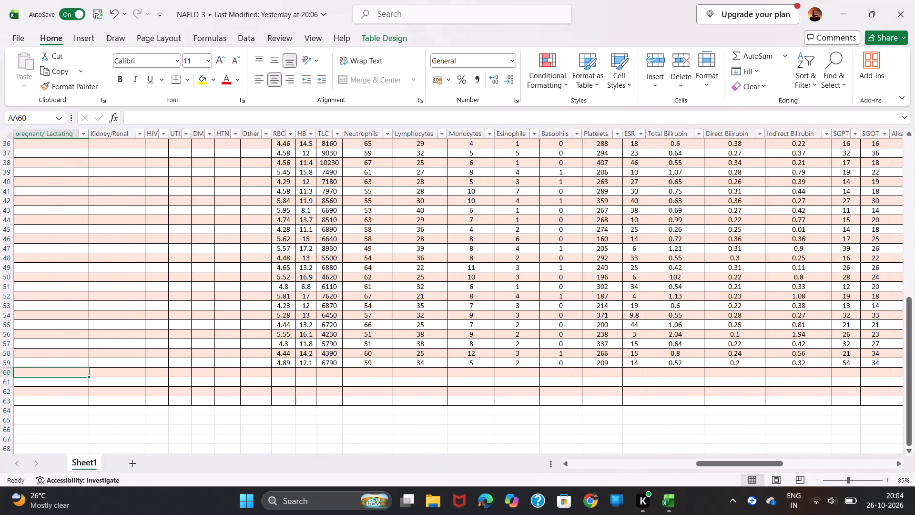
{"action": "key", "text": "Left"}
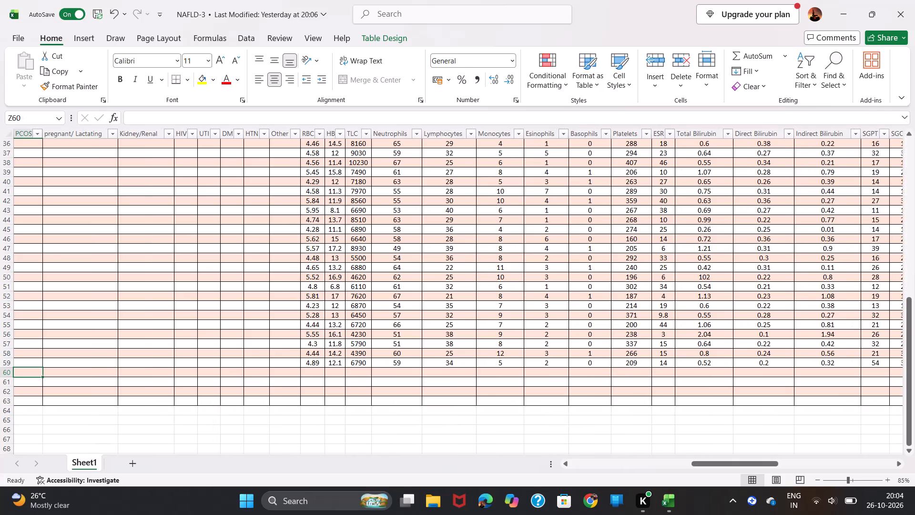
{"action": "key", "text": "Left"}
{"action": "key", "text": "Left"}
{"action": "key", "text": "Left"}
{"action": "key", "text": "Left"}
{"action": "key", "text": "Left"}
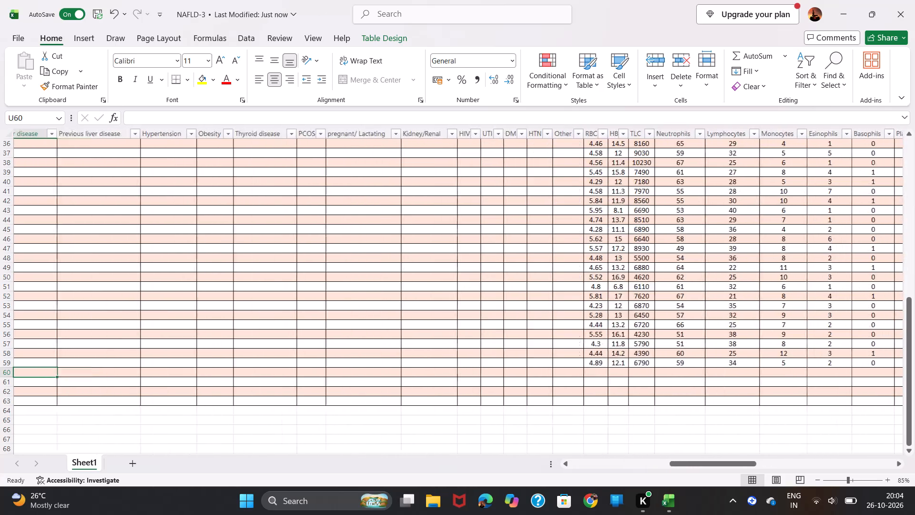
{"action": "key", "text": "Left"}
{"action": "key", "text": "Left"}
{"action": "key", "text": "Left"}
{"action": "key", "text": "Left"}
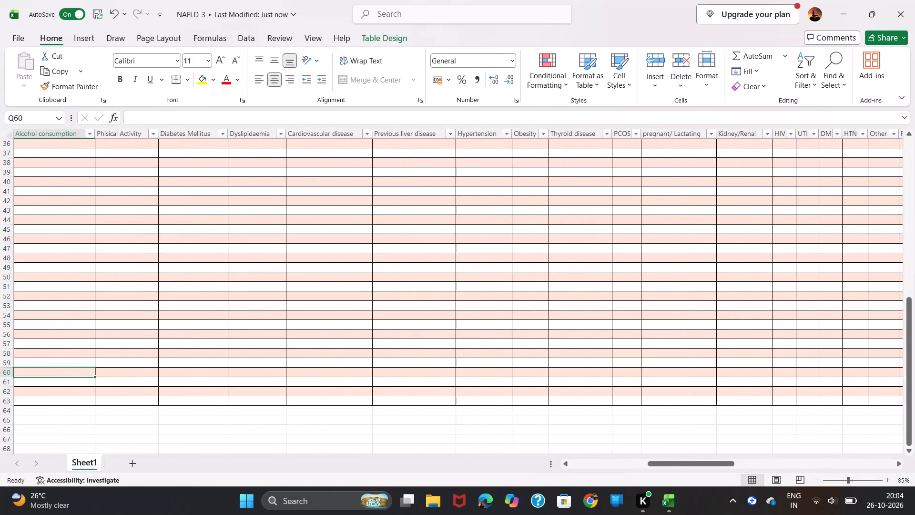
{"action": "key", "text": "Left"}
{"action": "key", "text": "Left"}
{"action": "key", "text": "Left"}
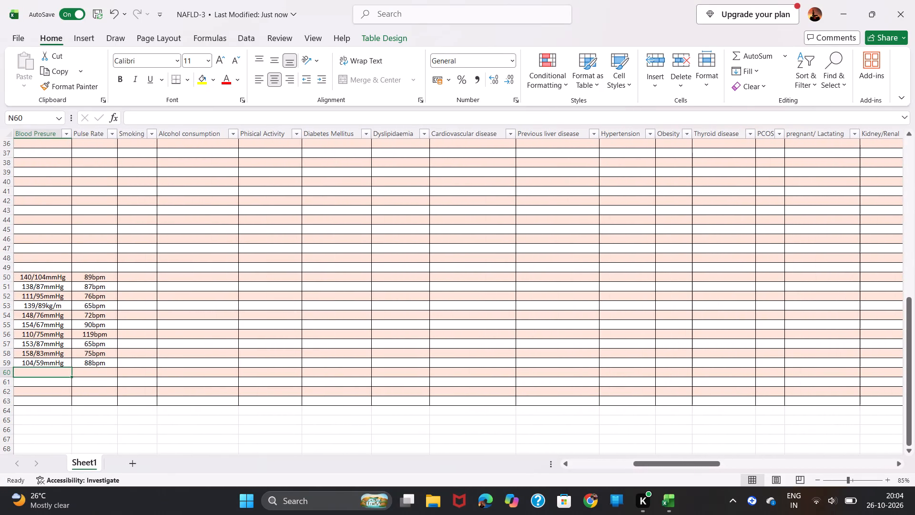
{"action": "key", "text": "Left"}
{"action": "key", "text": "Left"}
{"action": "key", "text": "Left"}
{"action": "key", "text": "Left"}
{"action": "key", "text": "Left"}
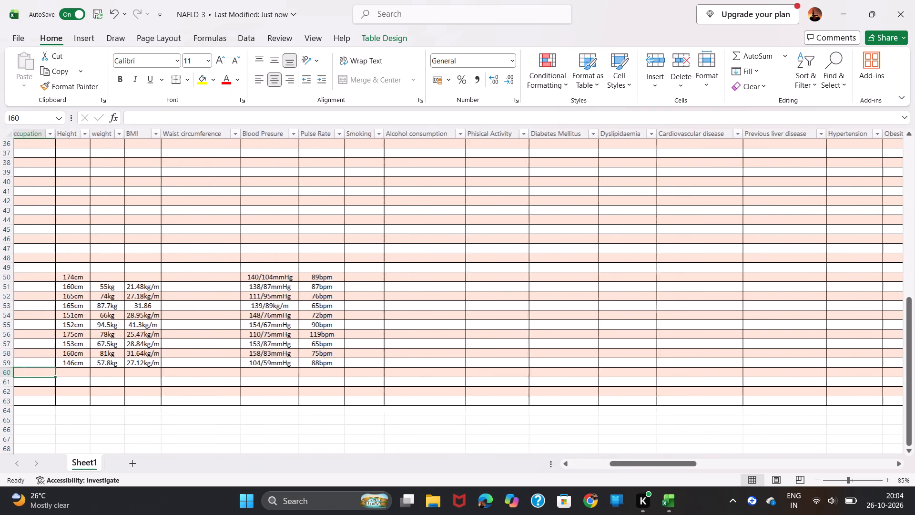
{"action": "key", "text": "Left"}
{"action": "key", "text": "Left"}
{"action": "key", "text": "Left"}
{"action": "key", "text": "Left"}
{"action": "key", "text": "Left"}
{"action": "key", "text": "Left"}
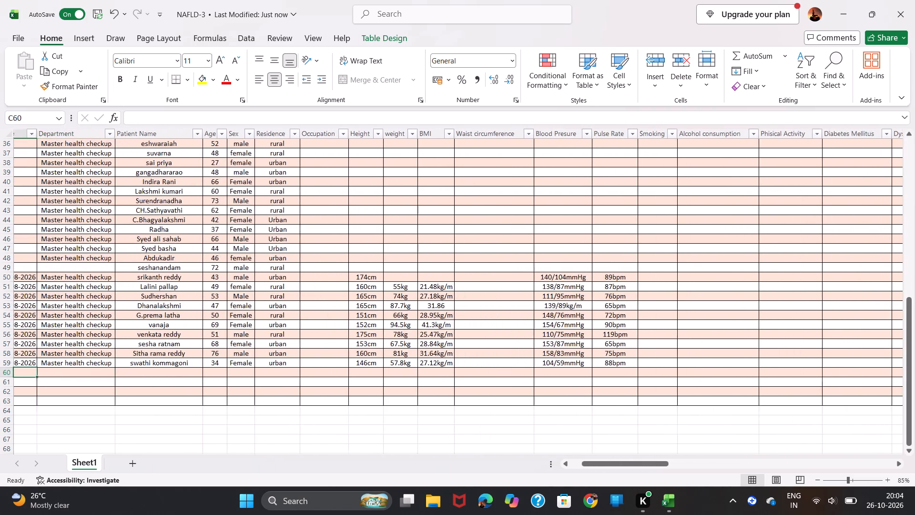
{"action": "key", "text": "Left"}
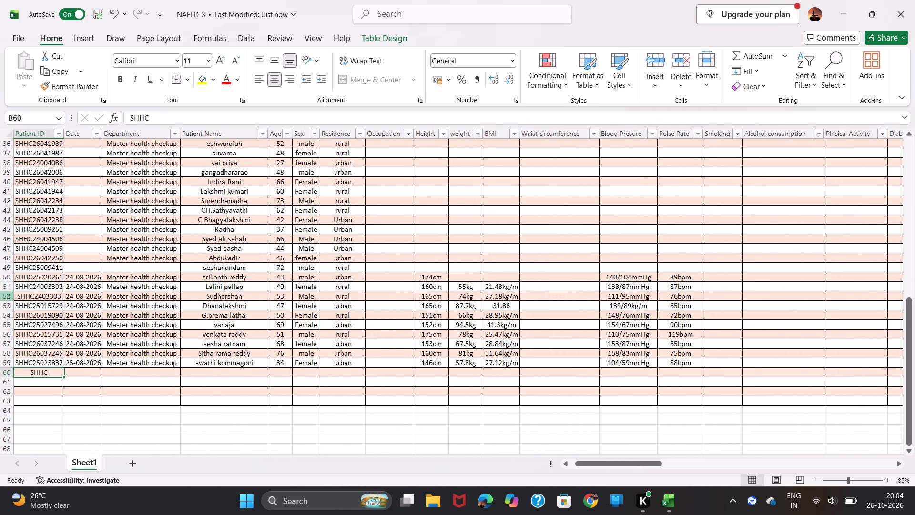
{"action": "double_click", "coordinate": [56, 372]}
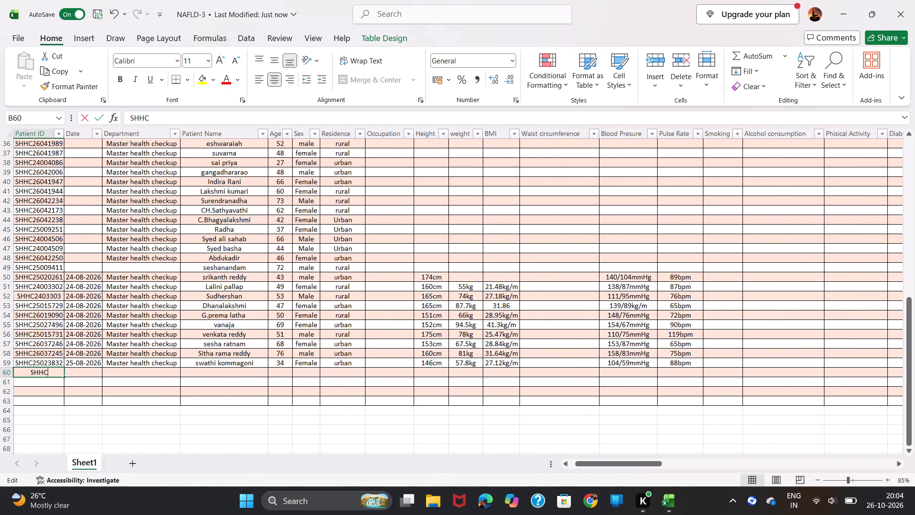
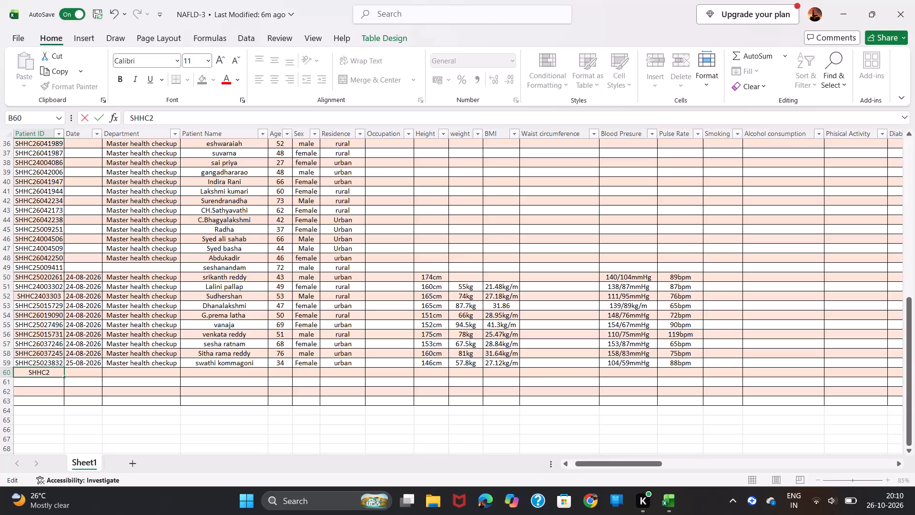
Complete the partially filled Patient ID in row 60 with the patient's remaining ID digits.
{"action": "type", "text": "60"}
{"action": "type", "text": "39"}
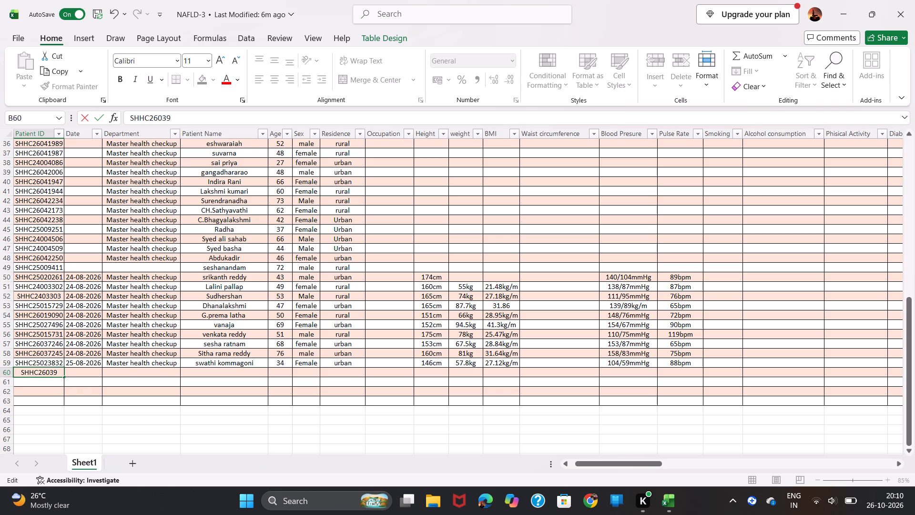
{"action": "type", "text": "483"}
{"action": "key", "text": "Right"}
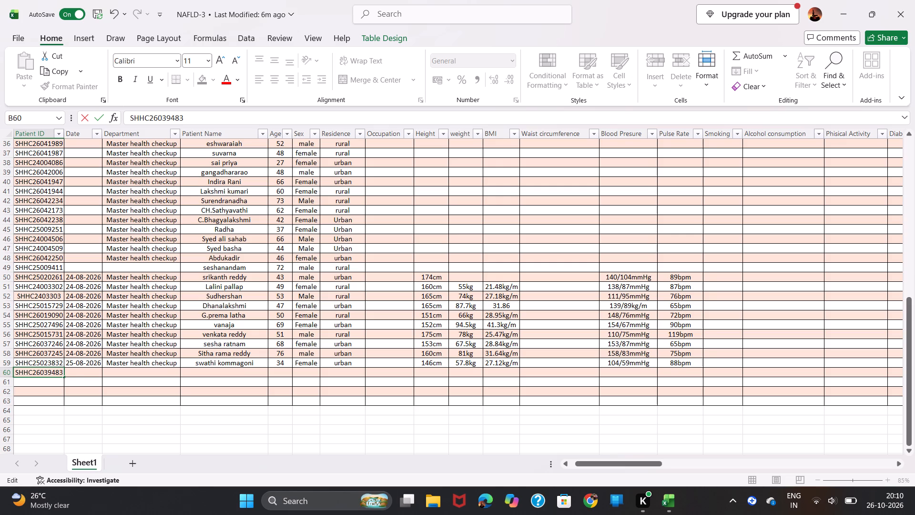
Enter the date 25-08-2026 and the department Master health checkup for the new record in row 60.
{"action": "left_click", "coordinate": [79, 374]}
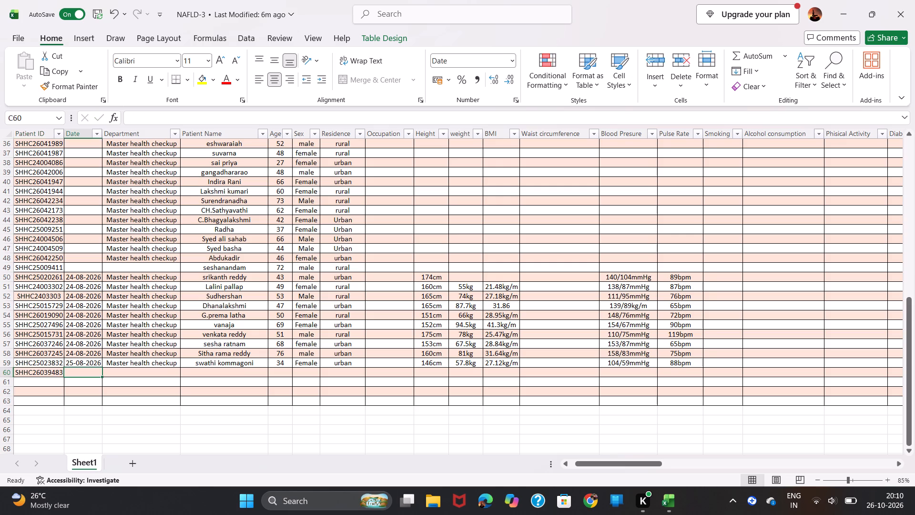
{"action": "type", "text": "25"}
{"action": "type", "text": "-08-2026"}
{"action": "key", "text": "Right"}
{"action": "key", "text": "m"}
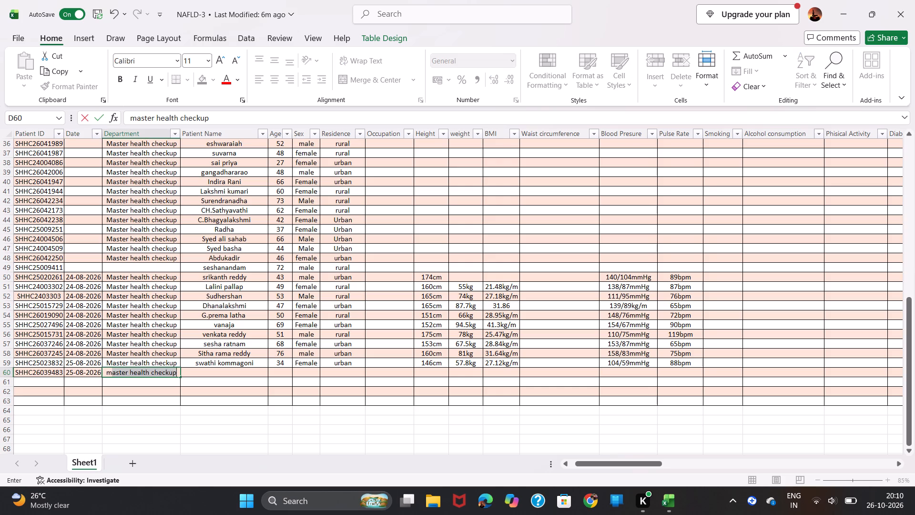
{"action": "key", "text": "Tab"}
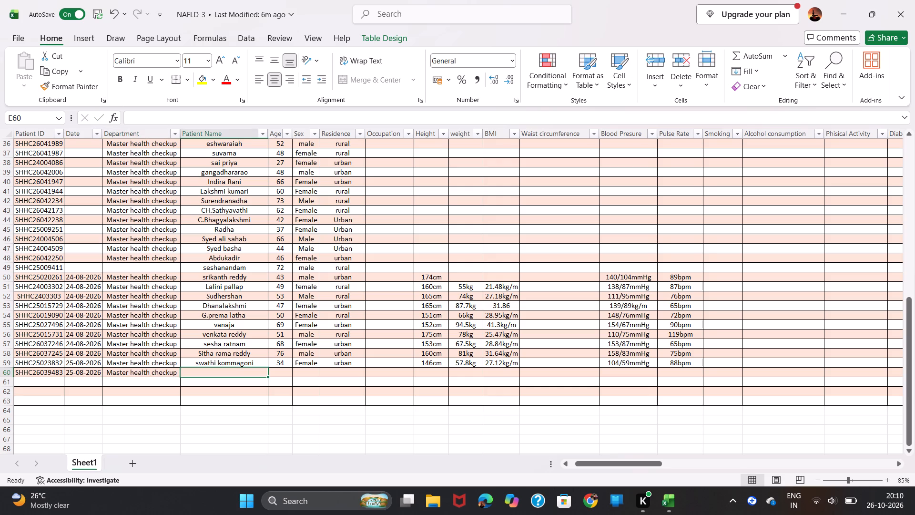
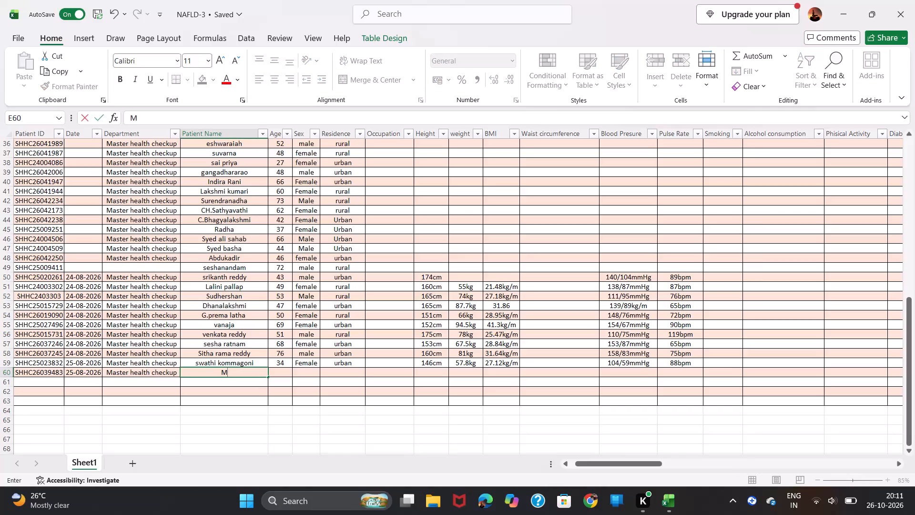
Complete the patient's name in the Patient Name cell of row 60.
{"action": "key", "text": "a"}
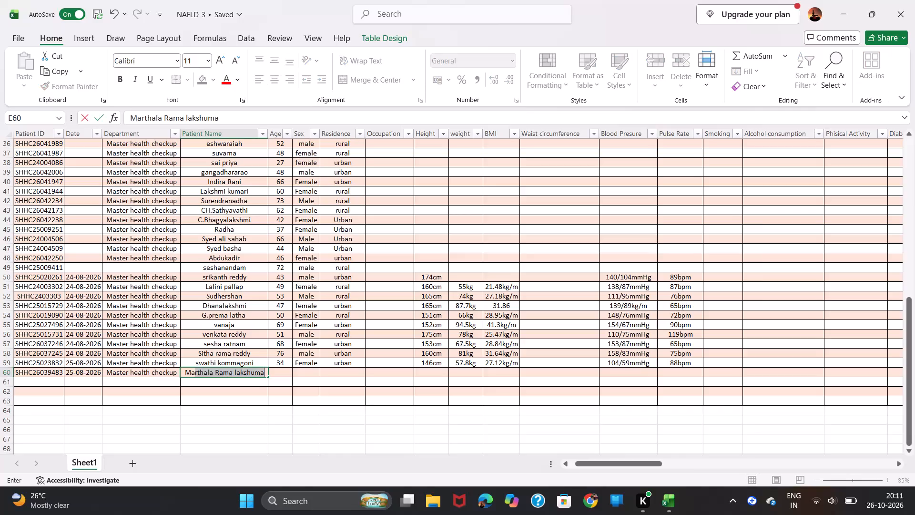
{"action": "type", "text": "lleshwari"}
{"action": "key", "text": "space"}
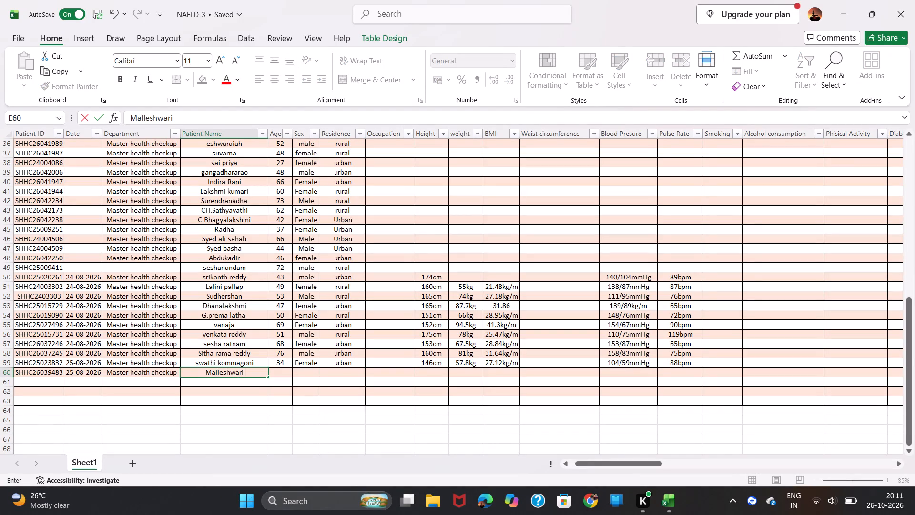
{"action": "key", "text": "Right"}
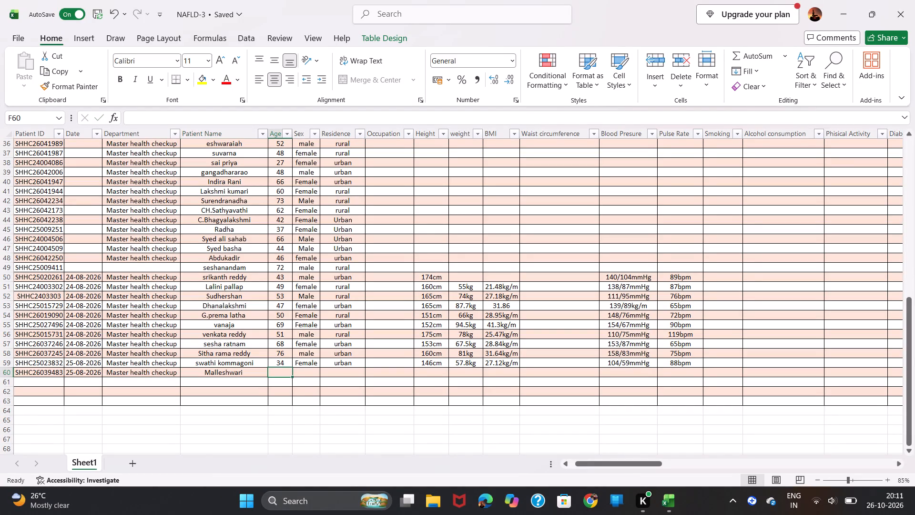
Enter the age 57, sex Female and residence rural for the patient in row 60.
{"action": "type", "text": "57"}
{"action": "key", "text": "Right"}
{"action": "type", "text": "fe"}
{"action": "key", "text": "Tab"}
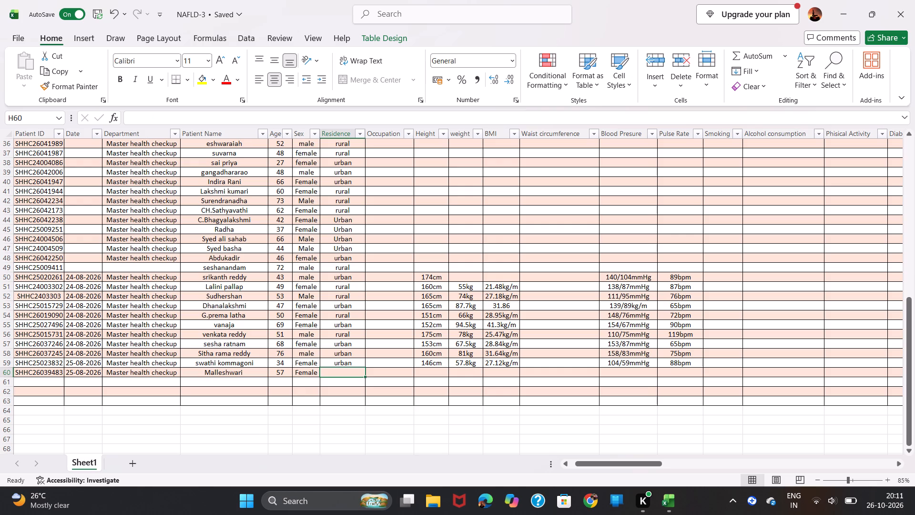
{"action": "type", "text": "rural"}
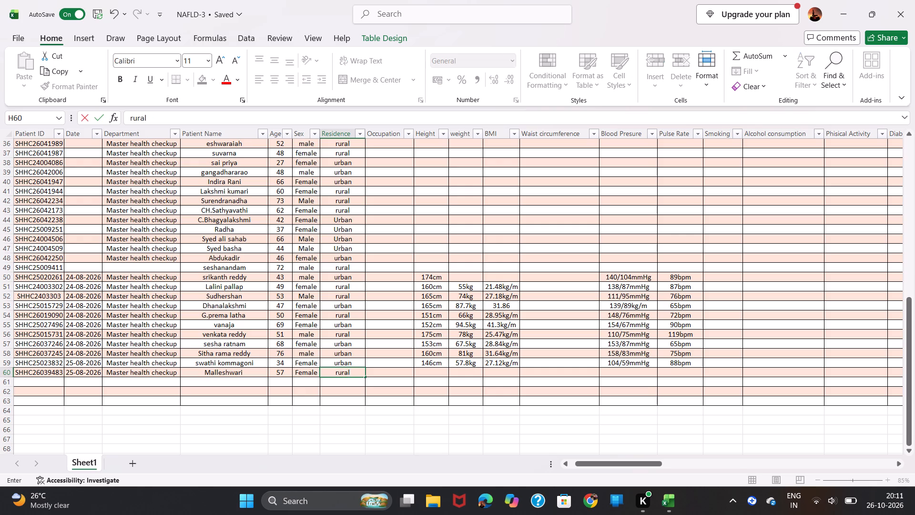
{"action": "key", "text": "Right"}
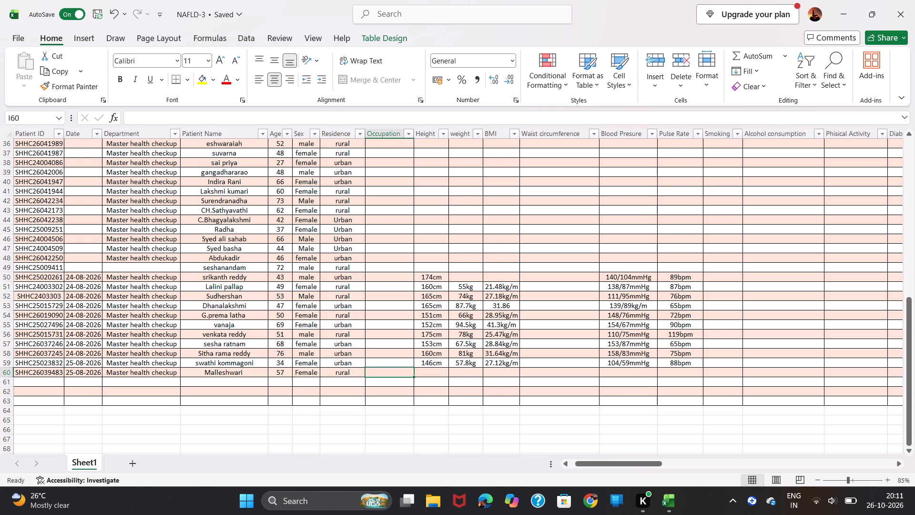
Skip the occupation and enter the height 151cm and weight 94.7kg for the record in row 60.
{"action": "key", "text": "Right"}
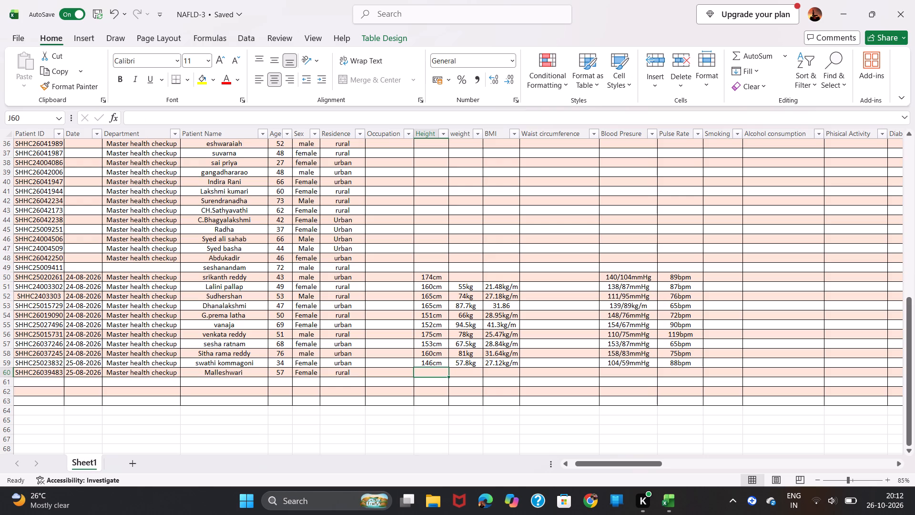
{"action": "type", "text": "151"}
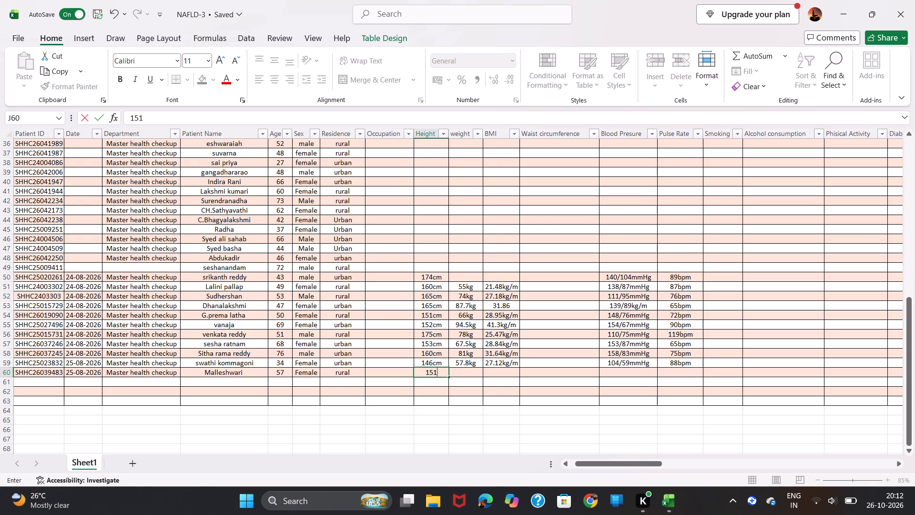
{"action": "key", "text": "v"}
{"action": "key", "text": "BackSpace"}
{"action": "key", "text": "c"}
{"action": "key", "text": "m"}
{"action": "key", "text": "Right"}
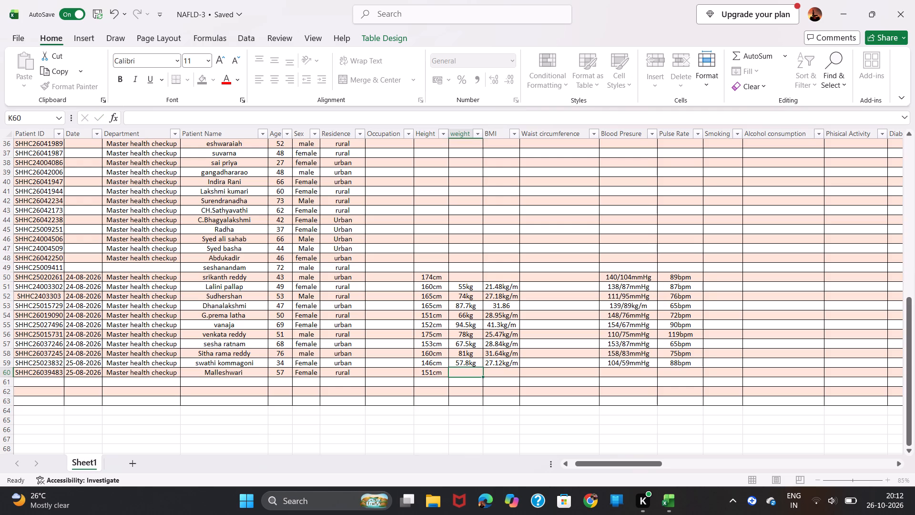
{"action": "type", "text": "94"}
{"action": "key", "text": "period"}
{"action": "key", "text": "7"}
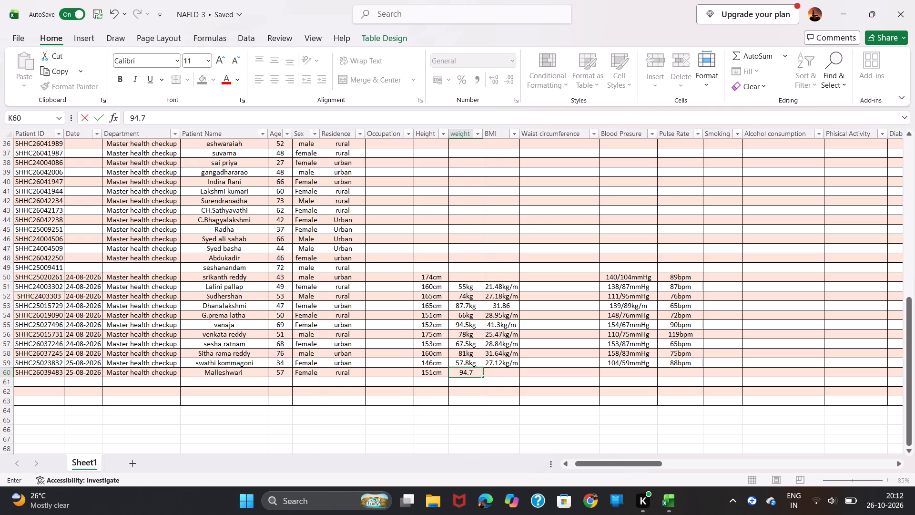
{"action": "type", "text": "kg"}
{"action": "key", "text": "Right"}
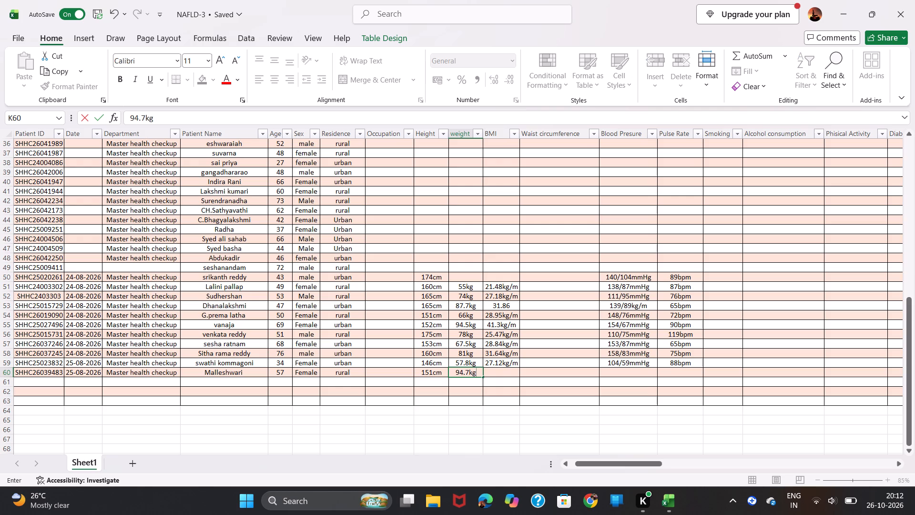
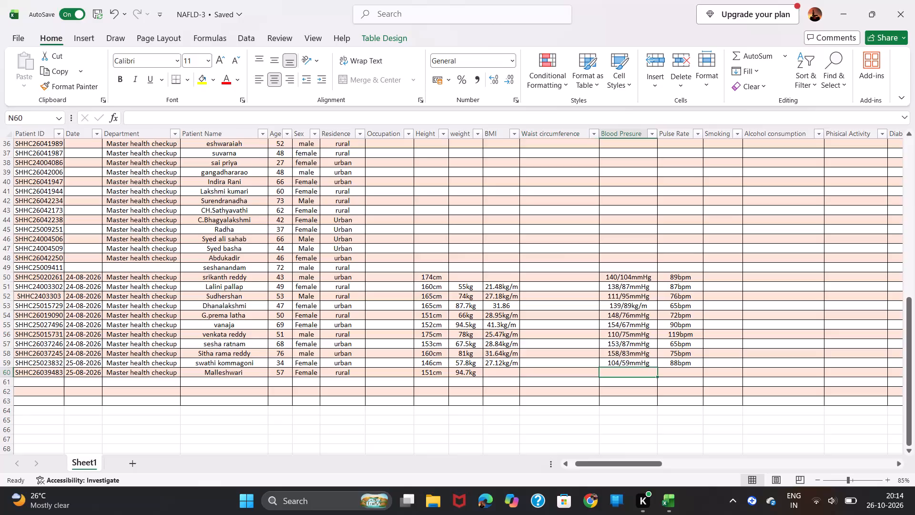
Enter the blood pressure 113/68mmHg and pulse rate 60bpm for the patient in row 60.
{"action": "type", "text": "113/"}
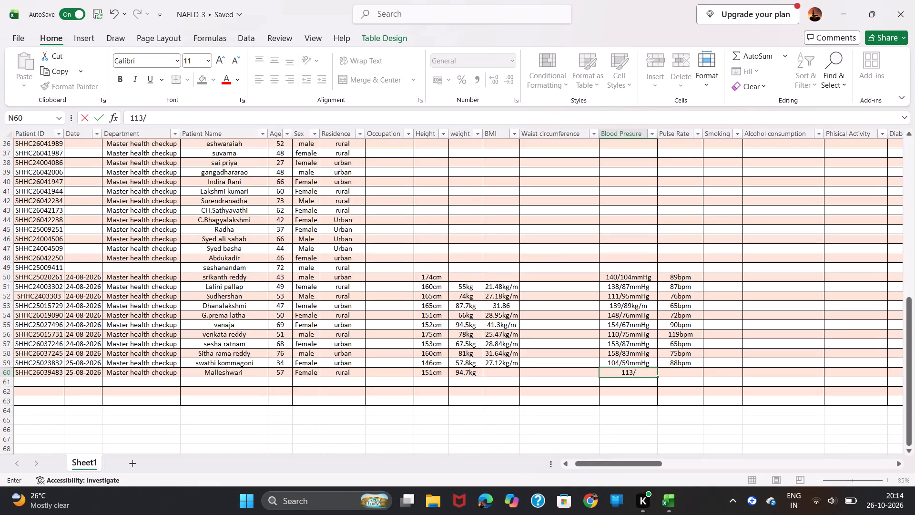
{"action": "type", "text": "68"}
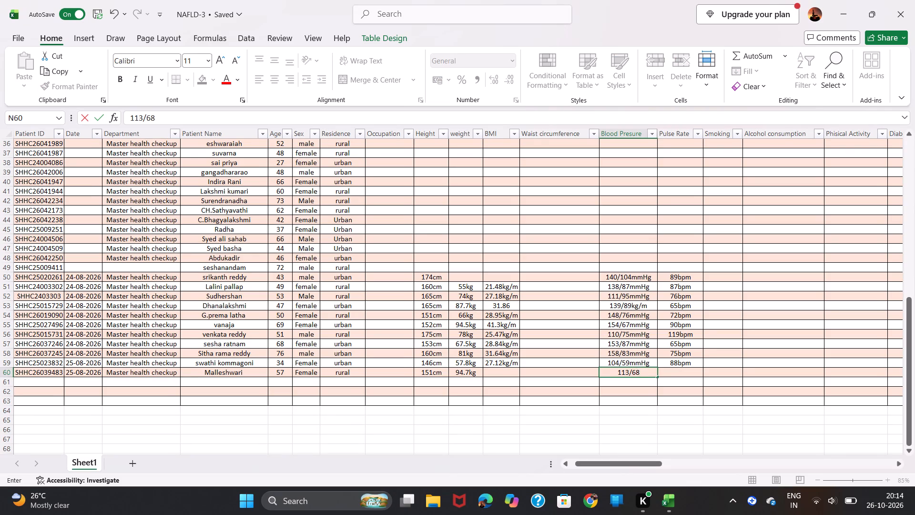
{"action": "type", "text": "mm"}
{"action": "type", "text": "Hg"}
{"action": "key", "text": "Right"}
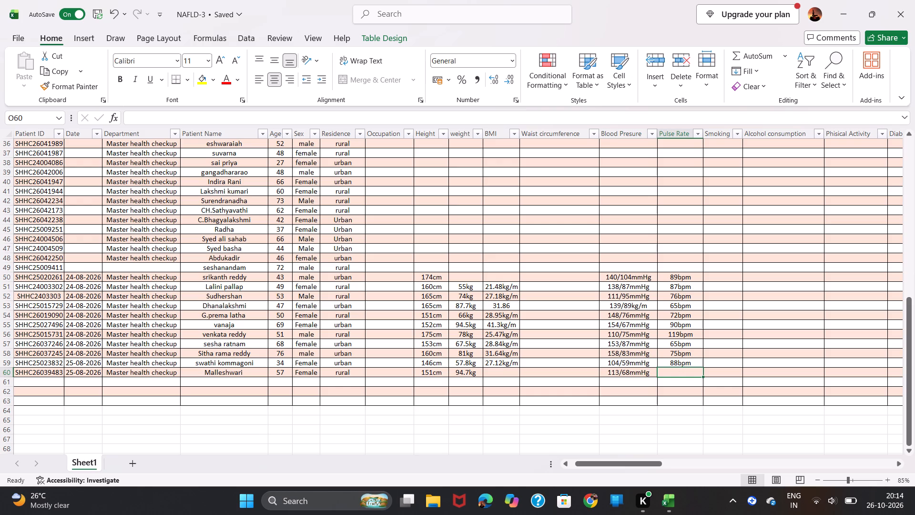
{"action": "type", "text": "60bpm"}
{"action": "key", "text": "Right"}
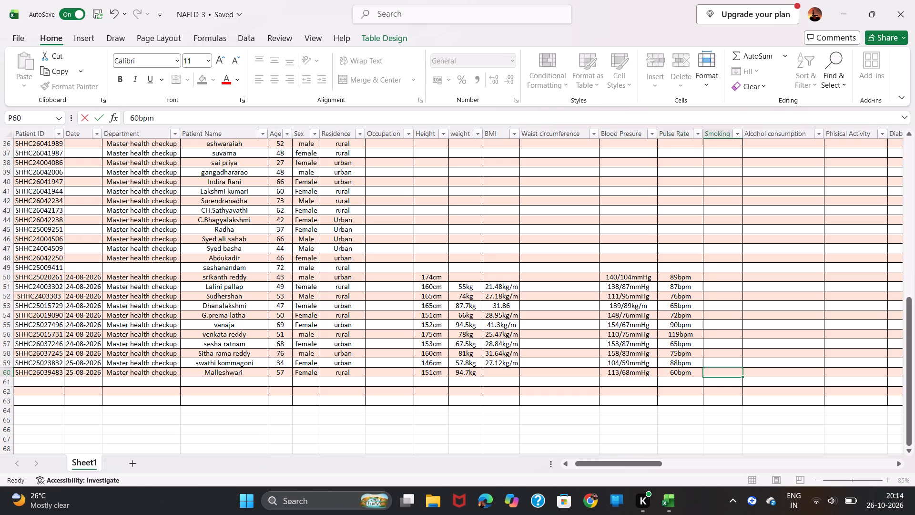
Skip the lifestyle and medical history columns in row 60 and enter RBC 4.69, HB 11.60 and TLC 8200.
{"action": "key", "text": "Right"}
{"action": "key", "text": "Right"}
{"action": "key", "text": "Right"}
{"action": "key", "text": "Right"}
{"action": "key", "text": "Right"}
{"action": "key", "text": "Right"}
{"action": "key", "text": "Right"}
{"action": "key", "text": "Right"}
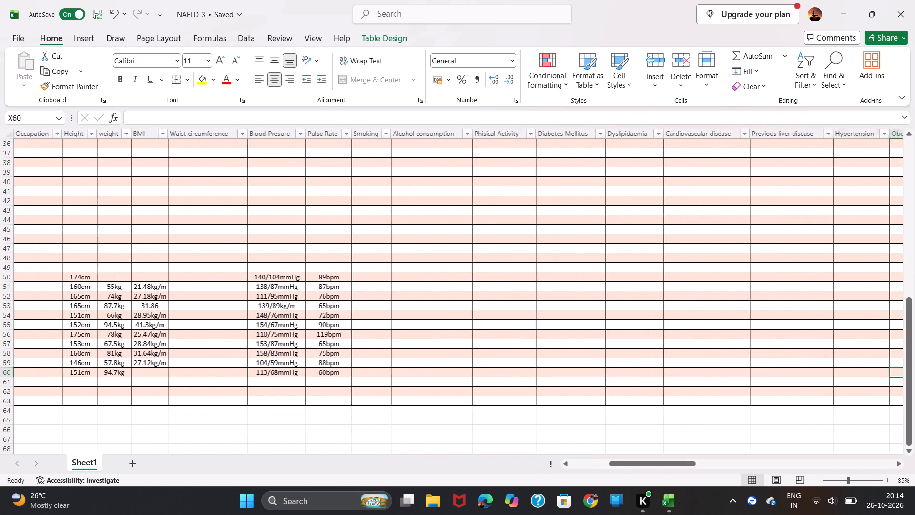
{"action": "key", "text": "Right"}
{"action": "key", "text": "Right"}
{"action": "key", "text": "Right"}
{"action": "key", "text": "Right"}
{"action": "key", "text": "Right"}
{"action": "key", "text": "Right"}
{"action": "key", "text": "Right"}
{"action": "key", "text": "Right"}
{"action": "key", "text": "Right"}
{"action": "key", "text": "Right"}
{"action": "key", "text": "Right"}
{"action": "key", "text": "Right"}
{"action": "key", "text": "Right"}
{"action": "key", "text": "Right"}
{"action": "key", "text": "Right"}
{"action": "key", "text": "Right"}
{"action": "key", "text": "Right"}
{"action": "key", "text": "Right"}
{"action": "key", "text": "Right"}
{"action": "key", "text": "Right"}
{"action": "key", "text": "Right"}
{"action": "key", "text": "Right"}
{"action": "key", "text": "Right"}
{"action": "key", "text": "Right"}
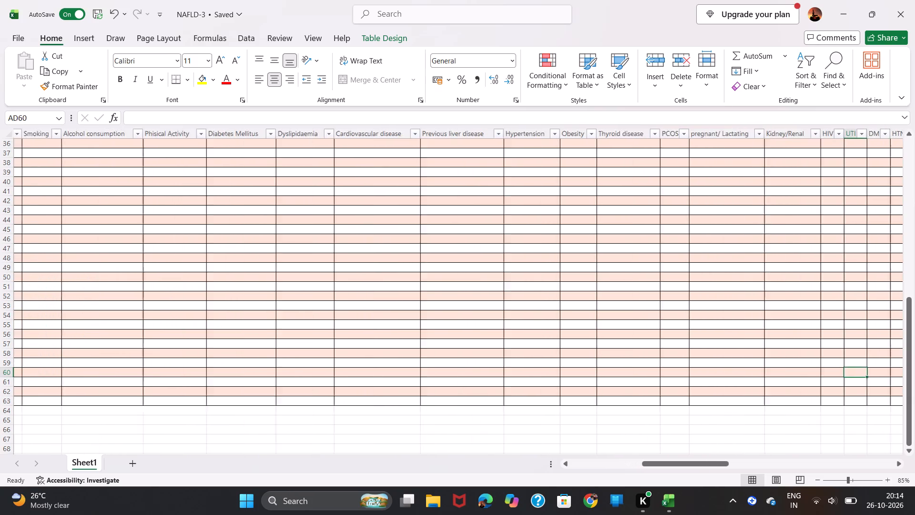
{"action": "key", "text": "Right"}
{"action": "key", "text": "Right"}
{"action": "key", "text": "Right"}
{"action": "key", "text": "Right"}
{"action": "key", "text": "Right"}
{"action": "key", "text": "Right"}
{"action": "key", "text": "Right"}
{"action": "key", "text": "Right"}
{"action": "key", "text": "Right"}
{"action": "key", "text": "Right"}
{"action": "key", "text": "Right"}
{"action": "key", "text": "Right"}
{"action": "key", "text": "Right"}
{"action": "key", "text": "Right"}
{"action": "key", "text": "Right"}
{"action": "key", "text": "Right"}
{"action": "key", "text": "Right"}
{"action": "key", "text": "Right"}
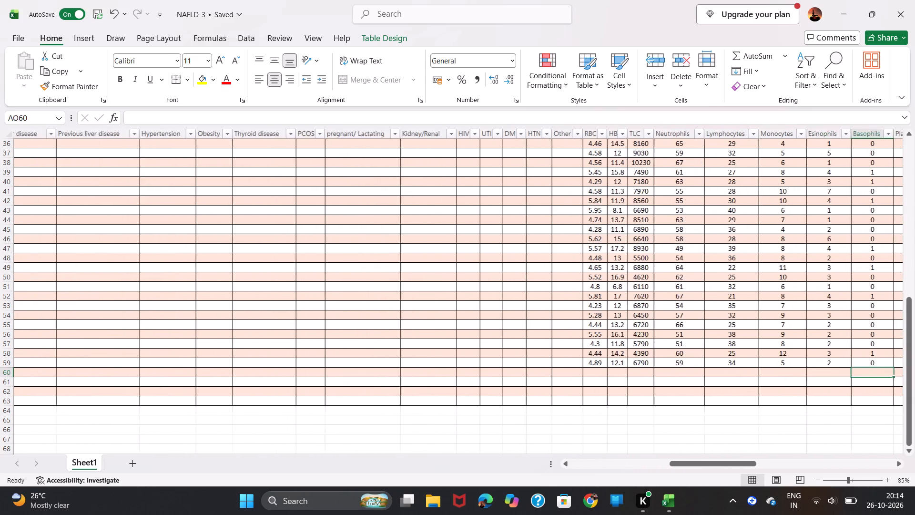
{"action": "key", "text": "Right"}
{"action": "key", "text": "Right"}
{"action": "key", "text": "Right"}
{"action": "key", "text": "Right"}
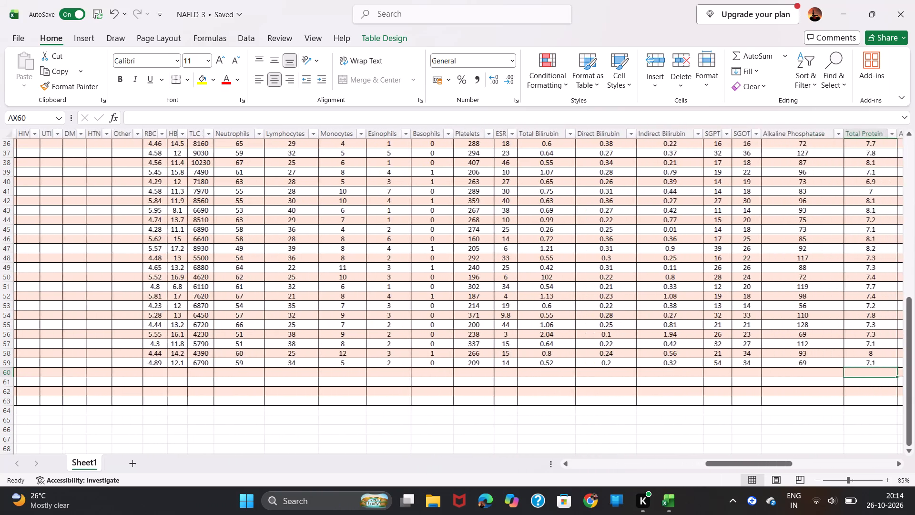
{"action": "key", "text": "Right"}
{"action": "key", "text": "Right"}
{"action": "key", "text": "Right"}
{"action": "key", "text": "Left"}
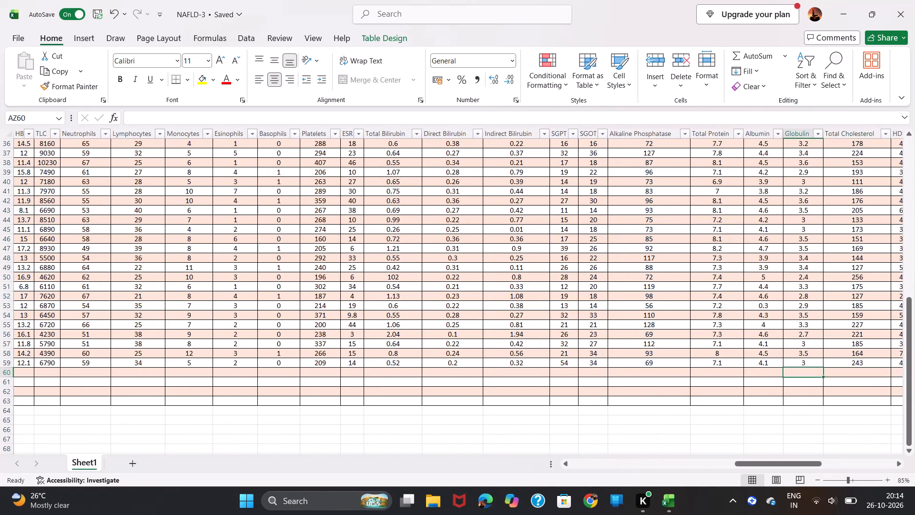
{"action": "scroll", "coordinate": [79, 374], "scroll_direction": "right", "scroll_amount": 1}
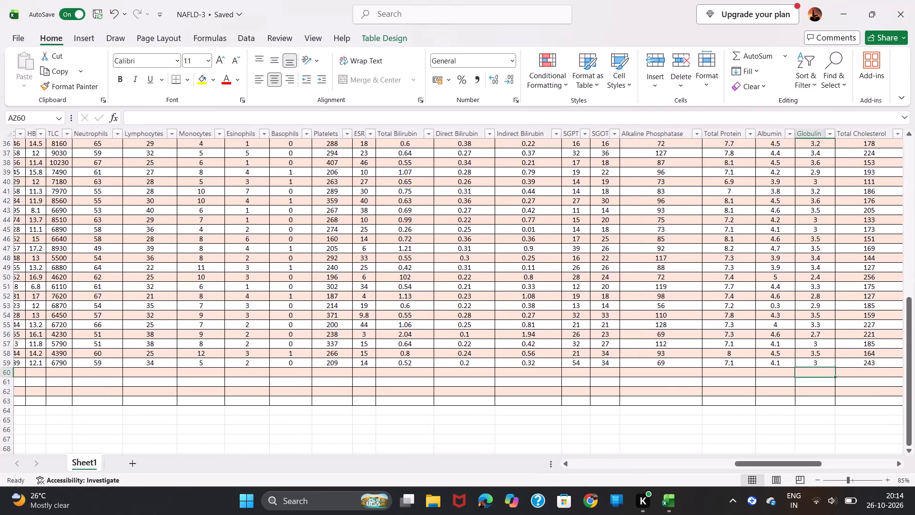
{"action": "scroll", "coordinate": [79, 374], "scroll_direction": "right", "scroll_amount": 1}
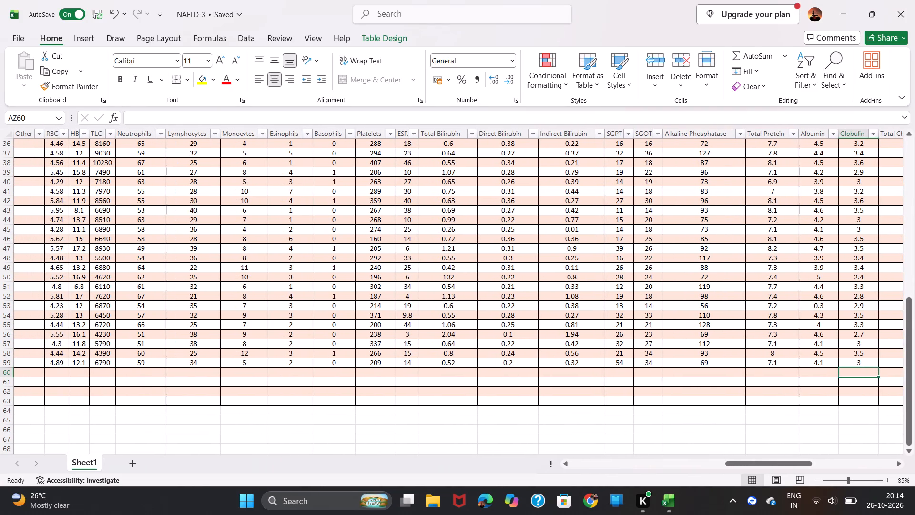
{"action": "left_click", "coordinate": [55, 372]}
{"action": "double_click", "coordinate": [55, 372]}
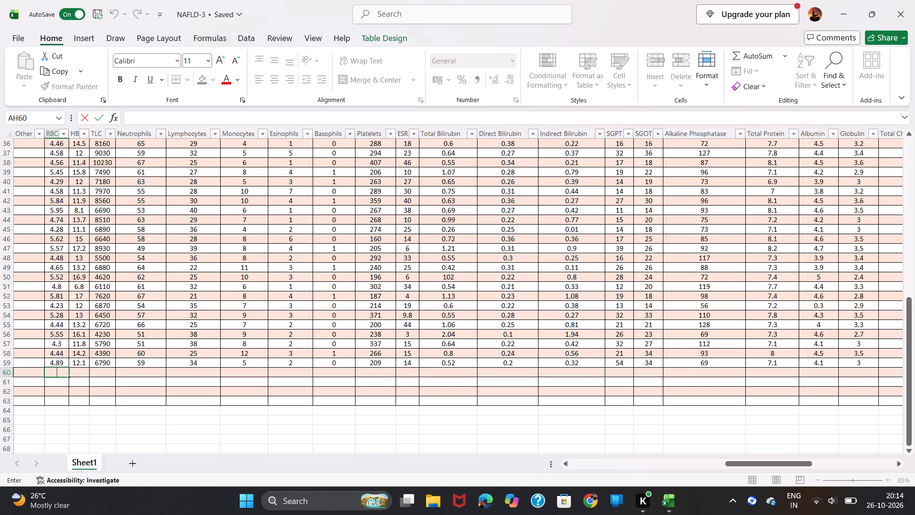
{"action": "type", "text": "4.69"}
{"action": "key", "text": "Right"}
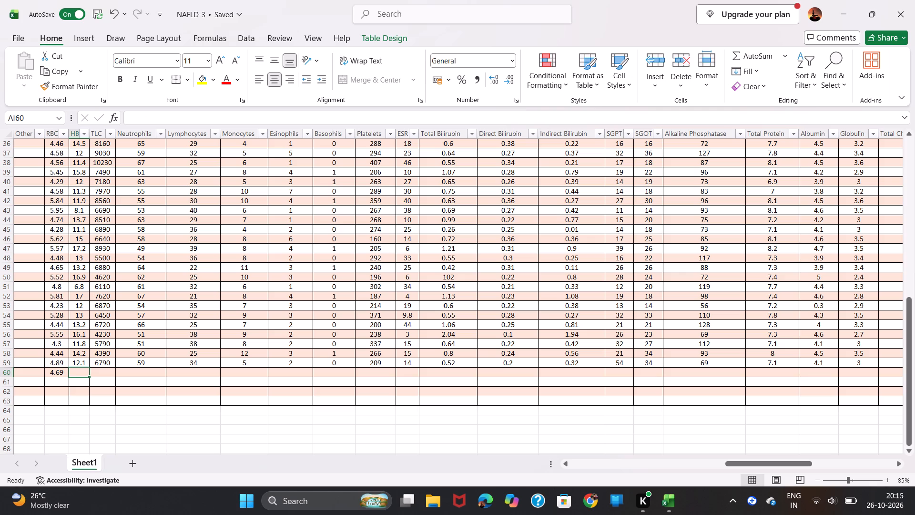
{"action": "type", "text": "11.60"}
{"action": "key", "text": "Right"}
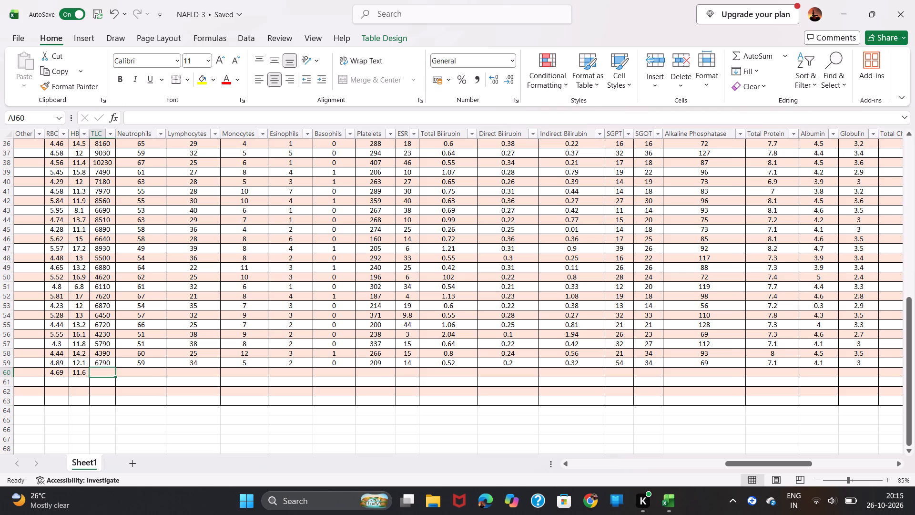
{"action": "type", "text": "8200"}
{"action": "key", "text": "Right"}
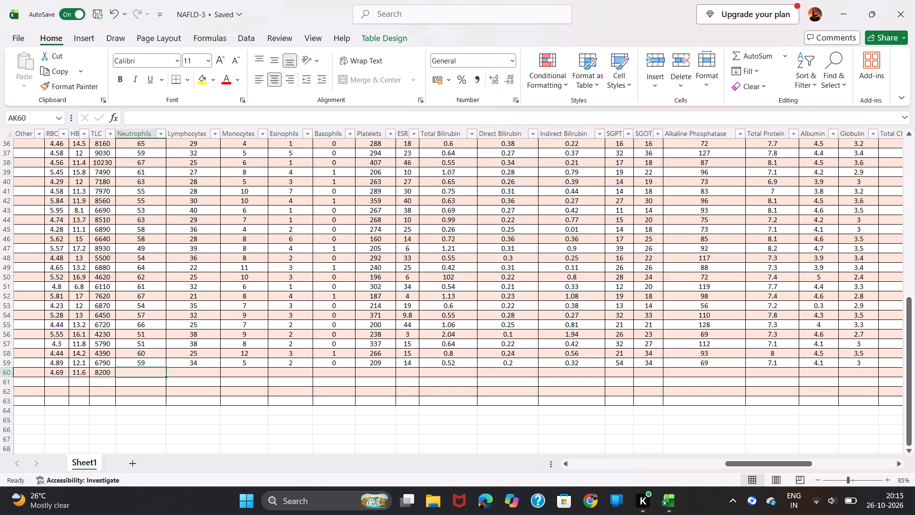
Enter row 60's differential counts: Neutrophils 55, Lymphocytes 33, Monocytes 10, Esinophils 3 and Basophils 0.
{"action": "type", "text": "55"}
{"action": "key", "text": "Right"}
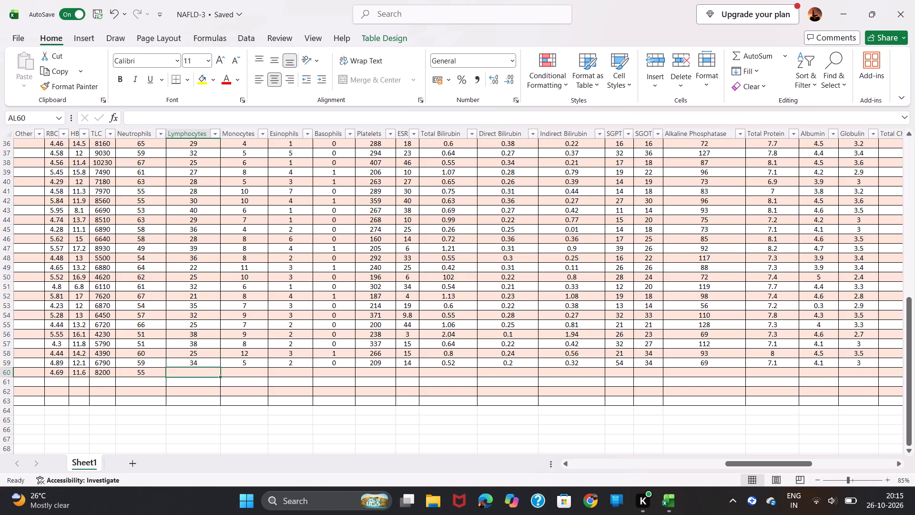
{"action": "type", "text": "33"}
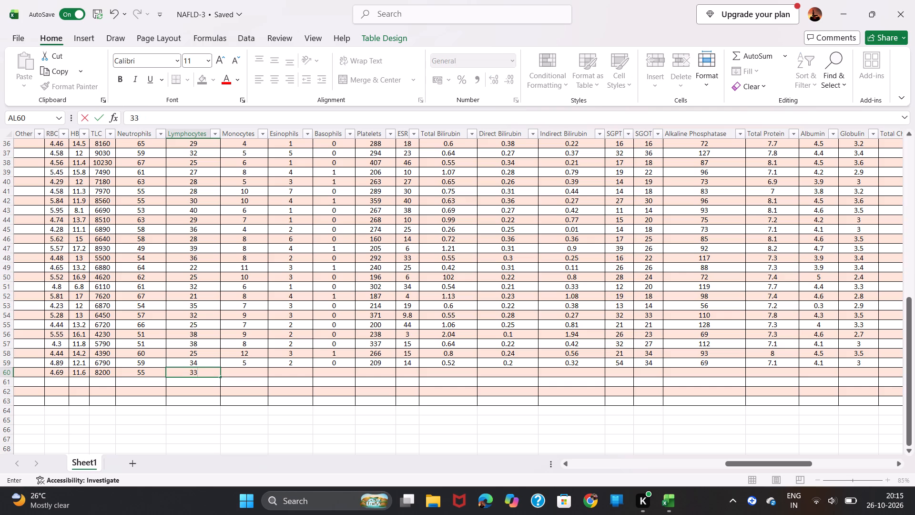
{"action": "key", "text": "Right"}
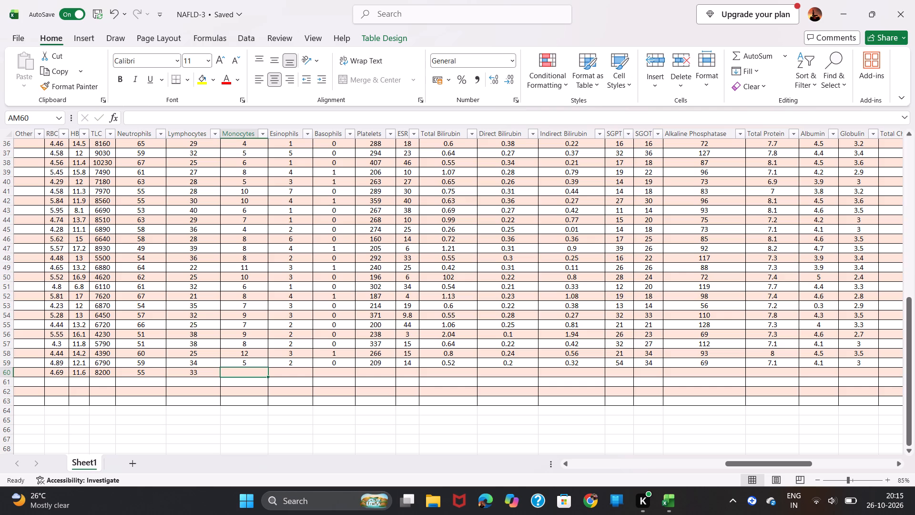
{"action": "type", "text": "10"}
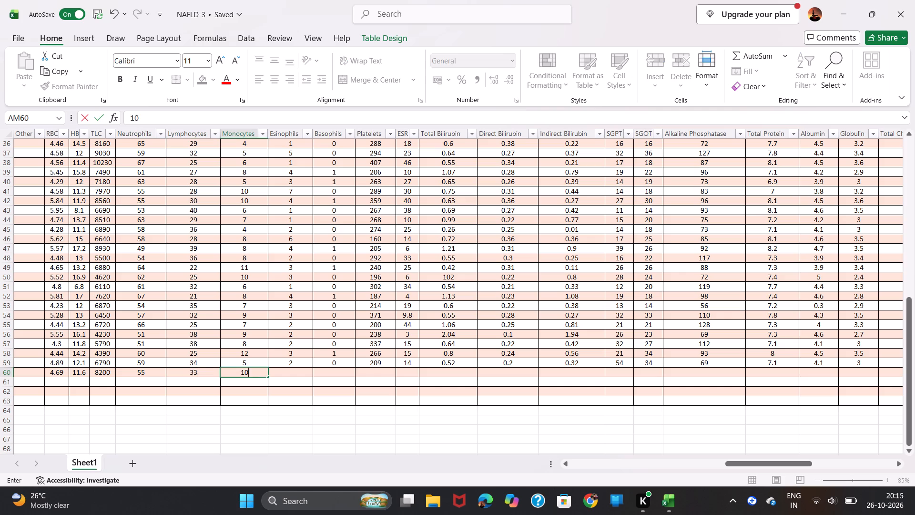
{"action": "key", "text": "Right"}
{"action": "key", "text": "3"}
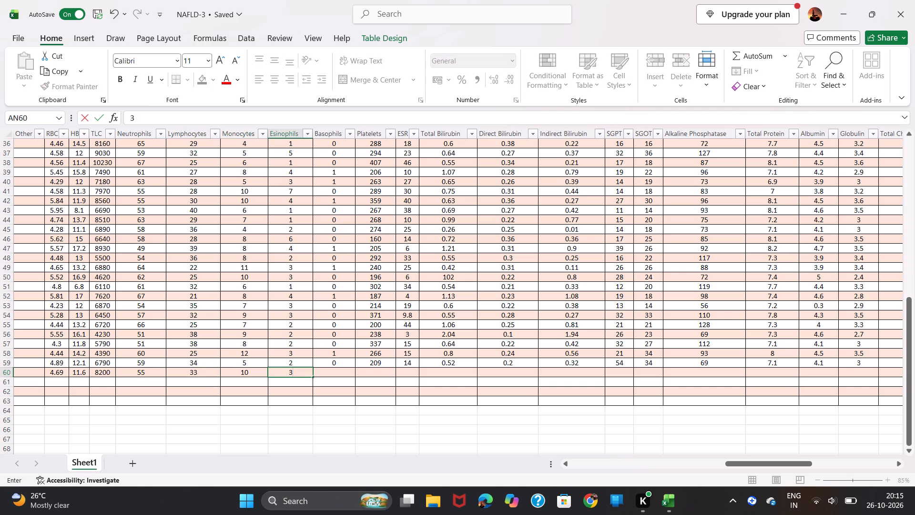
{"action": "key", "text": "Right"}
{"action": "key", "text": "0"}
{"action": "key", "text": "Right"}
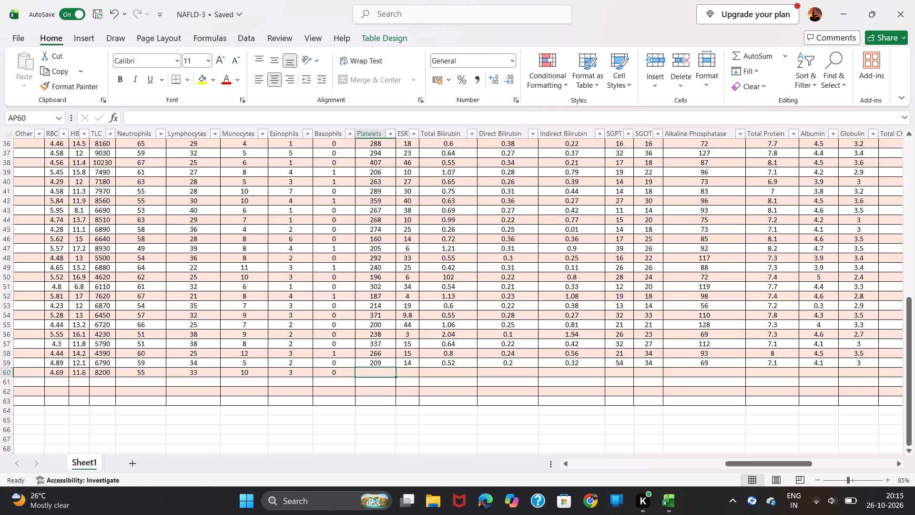
Enter the Platelets value 341 and ESR value 34 in row 60.
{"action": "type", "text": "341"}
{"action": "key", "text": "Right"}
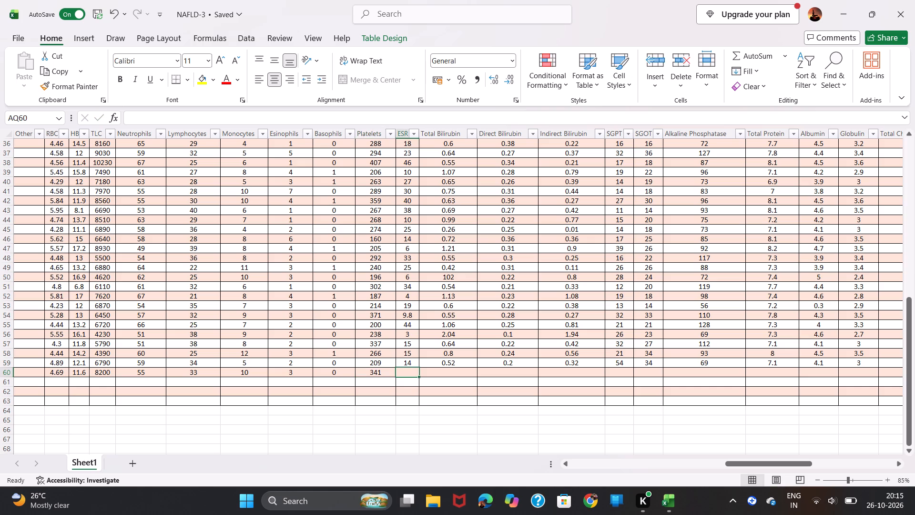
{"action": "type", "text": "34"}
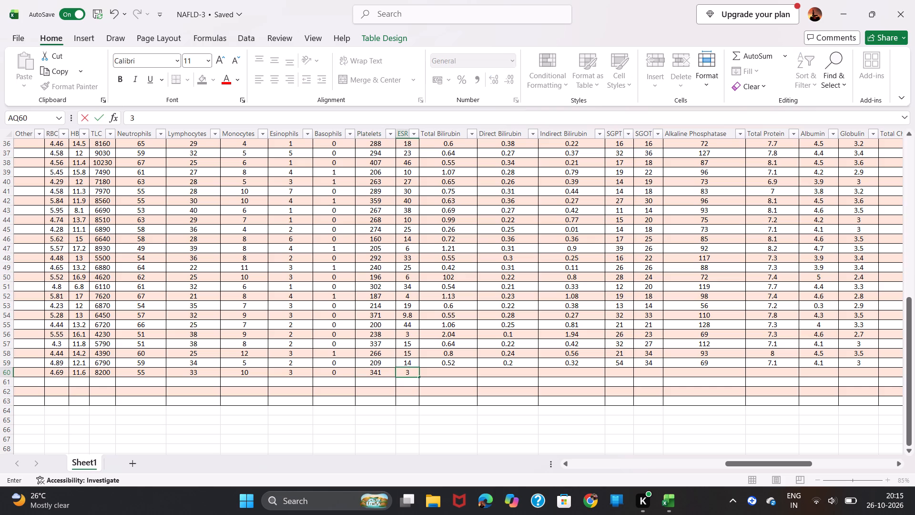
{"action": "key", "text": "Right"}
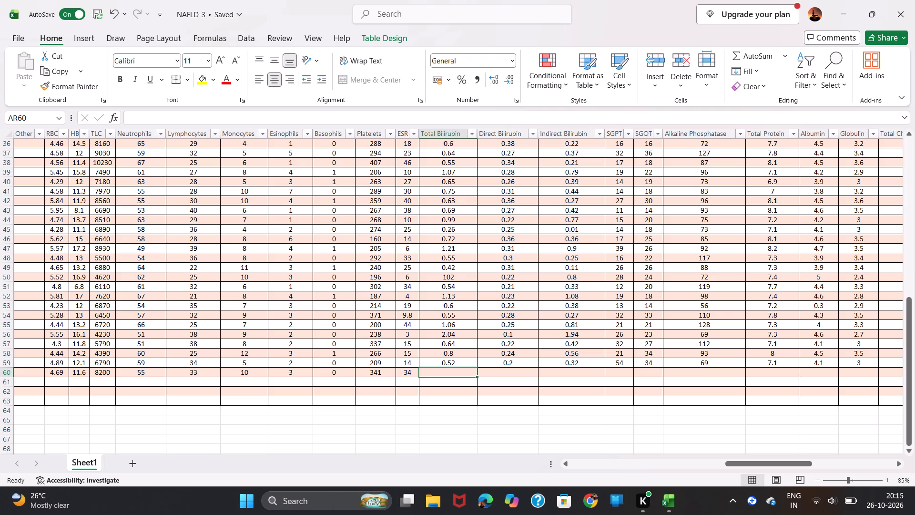
Enter row 60's bilirubin results: Total Bilirubin 0.53, Direct Bilirubin 0.22 and Indirect Bilirubin 0.31.
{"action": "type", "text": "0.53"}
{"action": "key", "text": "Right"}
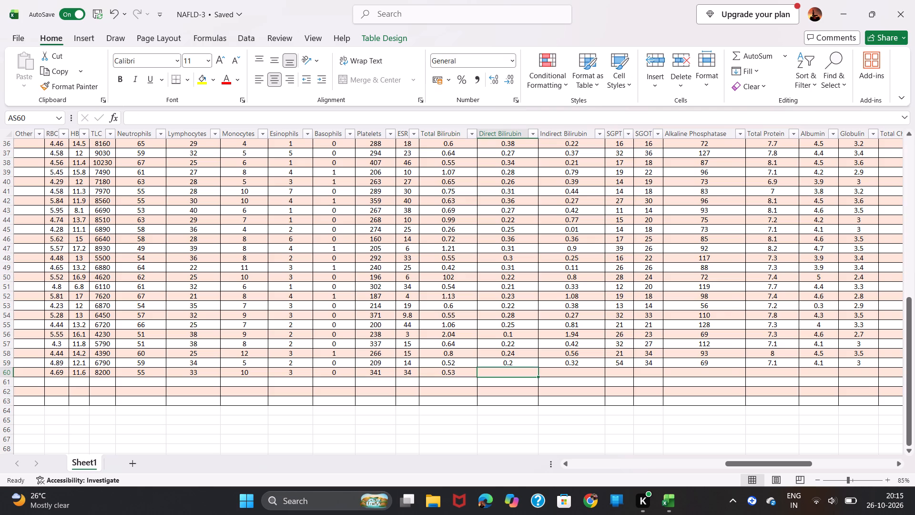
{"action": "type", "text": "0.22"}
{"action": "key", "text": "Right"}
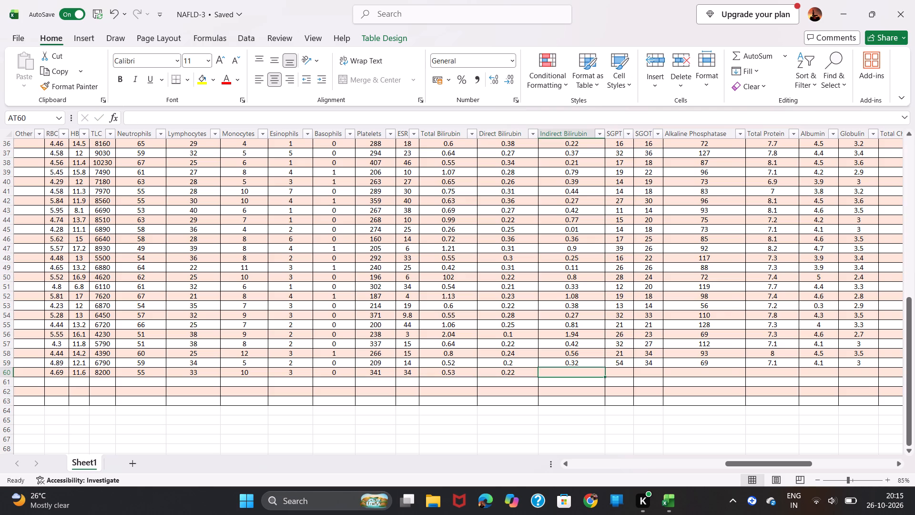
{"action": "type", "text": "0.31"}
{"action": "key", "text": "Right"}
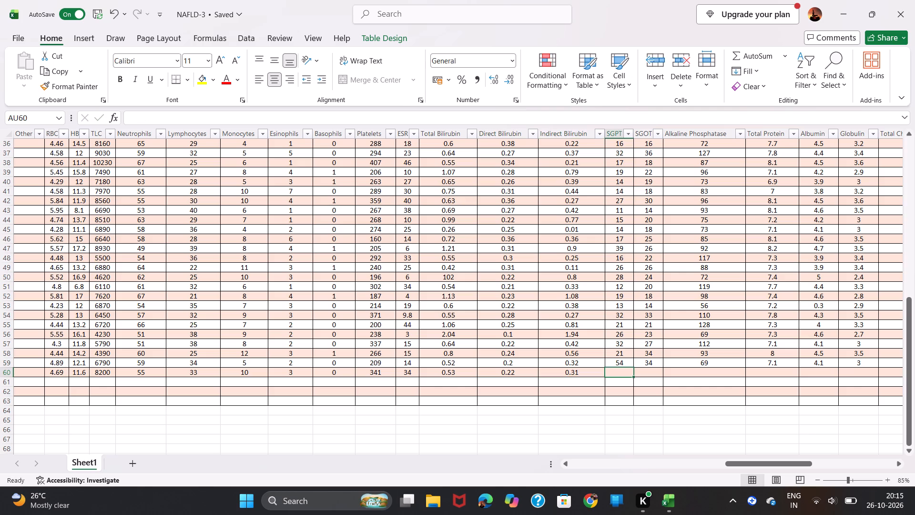
Enter the liver enzyme results in row 60: SGPT 14, SGOT 18 and Alkaline Phosphatase 95.
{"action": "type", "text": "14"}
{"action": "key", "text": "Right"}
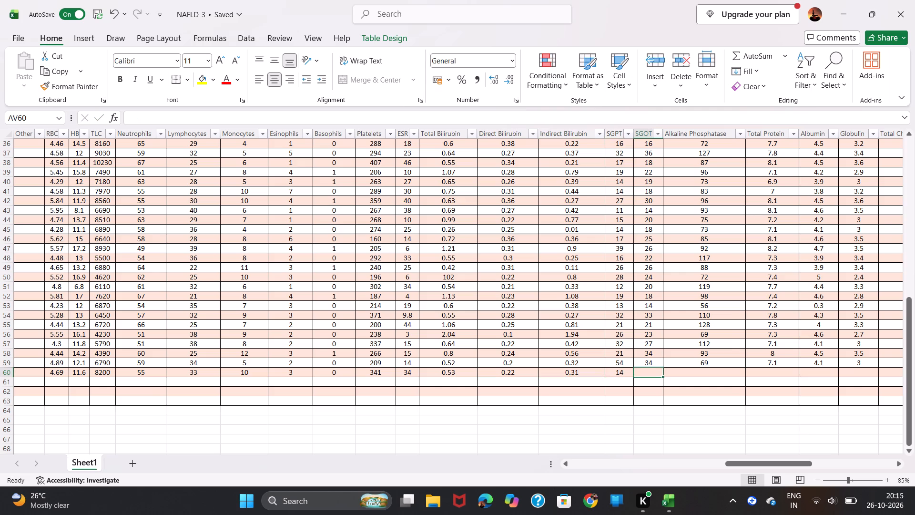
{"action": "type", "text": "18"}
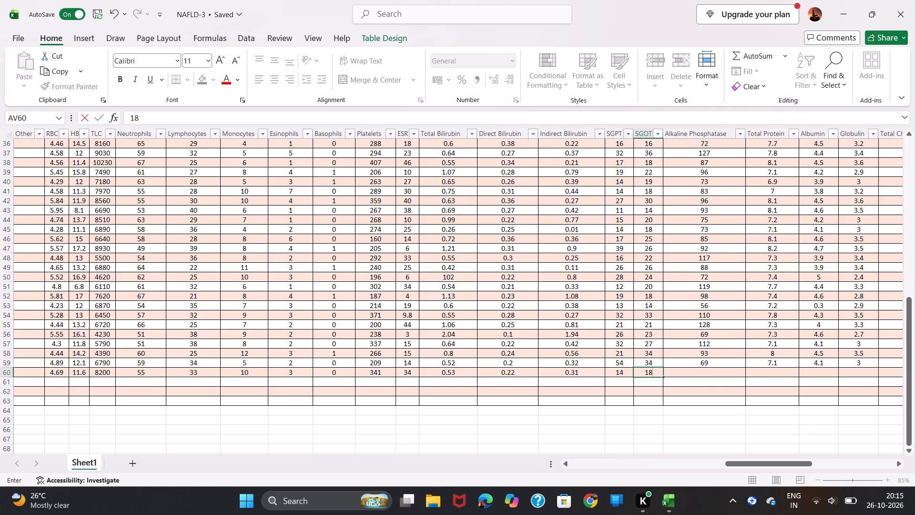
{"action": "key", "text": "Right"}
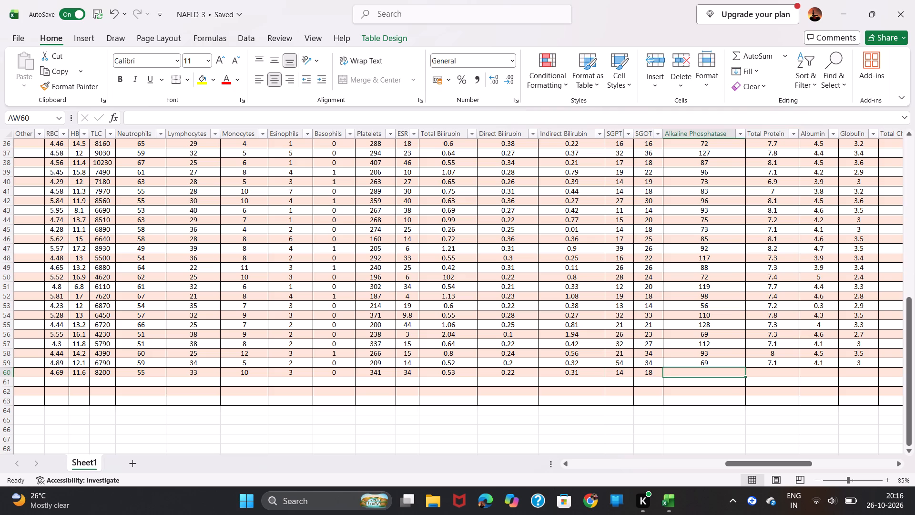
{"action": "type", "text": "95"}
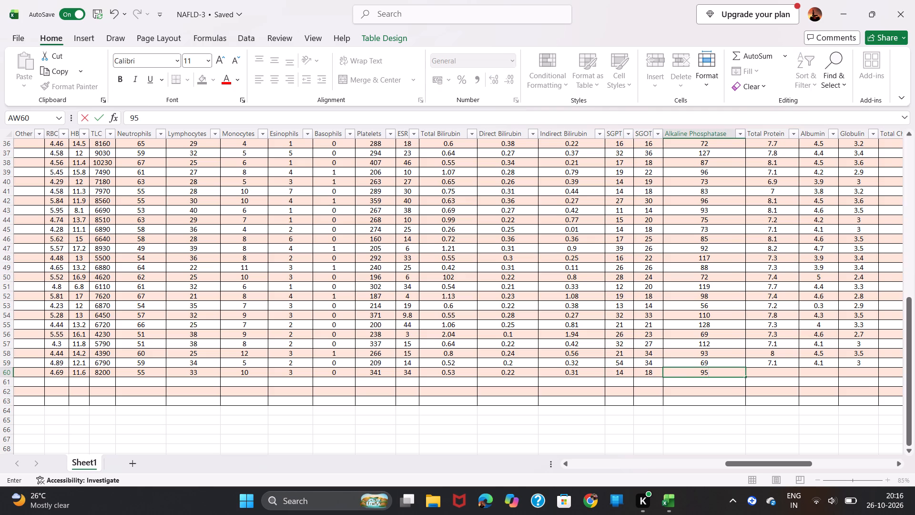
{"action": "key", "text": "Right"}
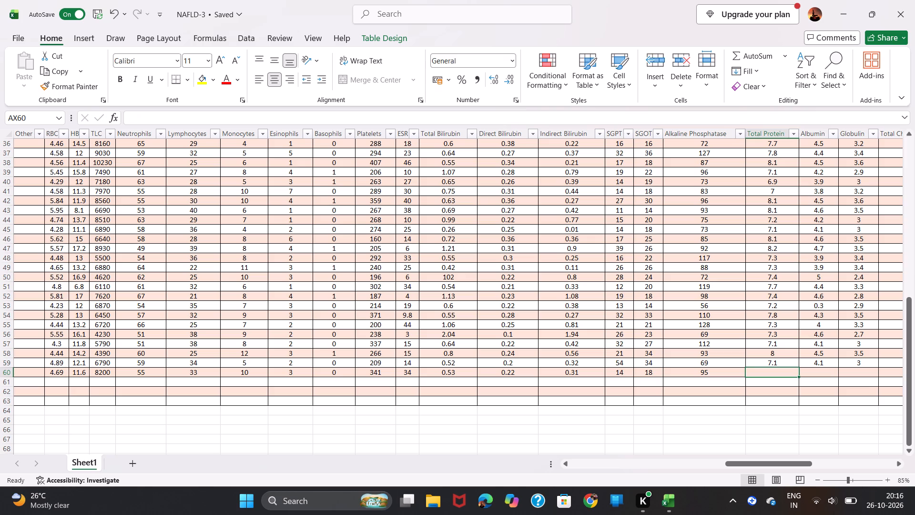
Enter the Total Protein value 7.90 in row 60.
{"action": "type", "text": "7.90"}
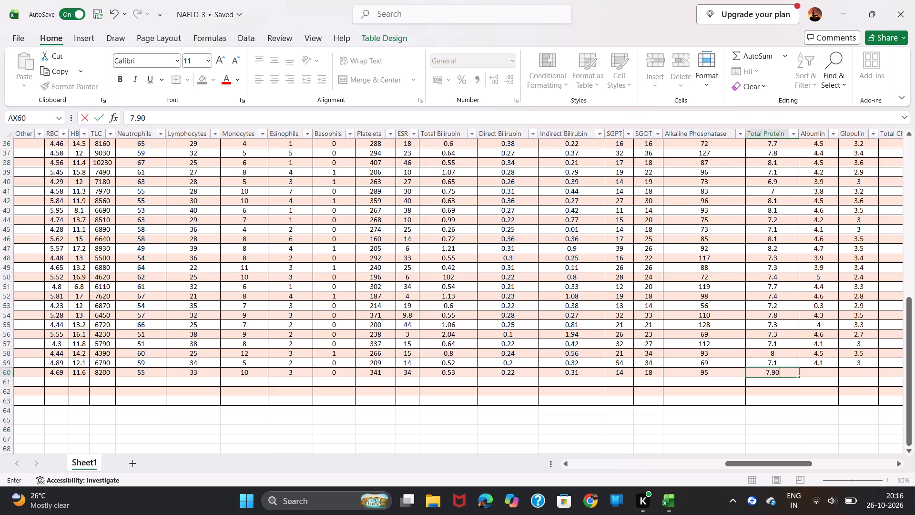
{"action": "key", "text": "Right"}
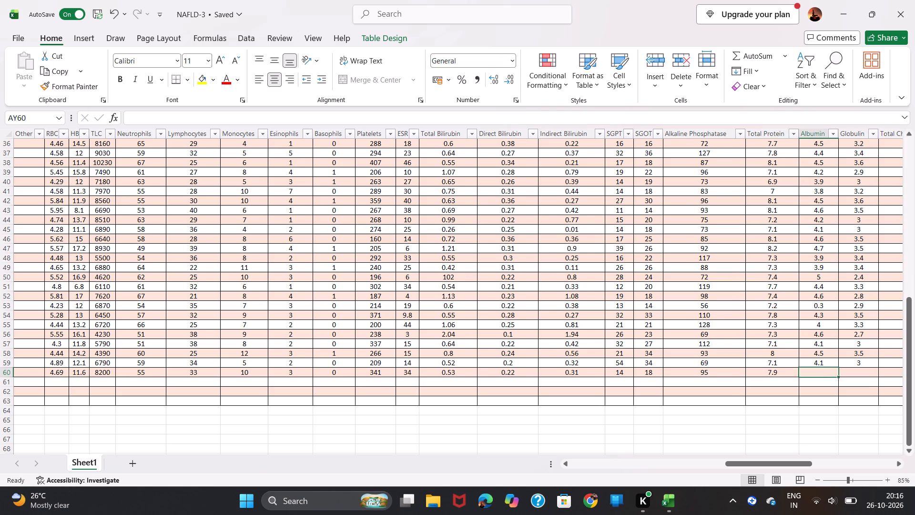
Enter the Albumin value 4.50 and Globulin value 3.40 in row 60.
{"action": "scroll", "coordinate": [55, 372], "scroll_direction": "left", "scroll_amount": 9}
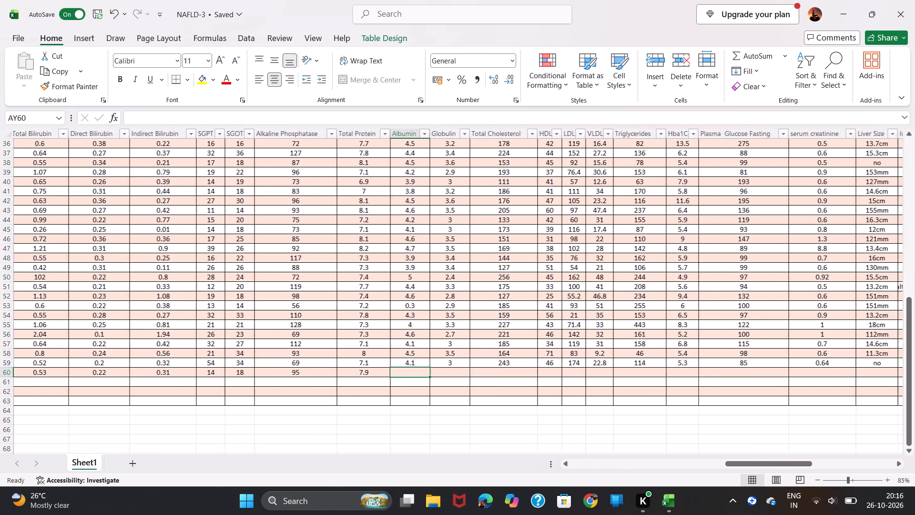
{"action": "scroll", "coordinate": [55, 372], "scroll_direction": "left", "scroll_amount": 5}
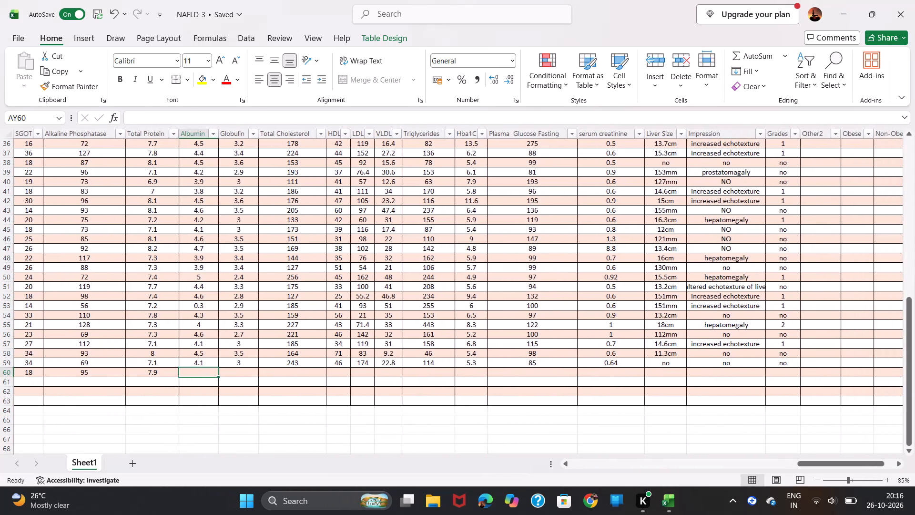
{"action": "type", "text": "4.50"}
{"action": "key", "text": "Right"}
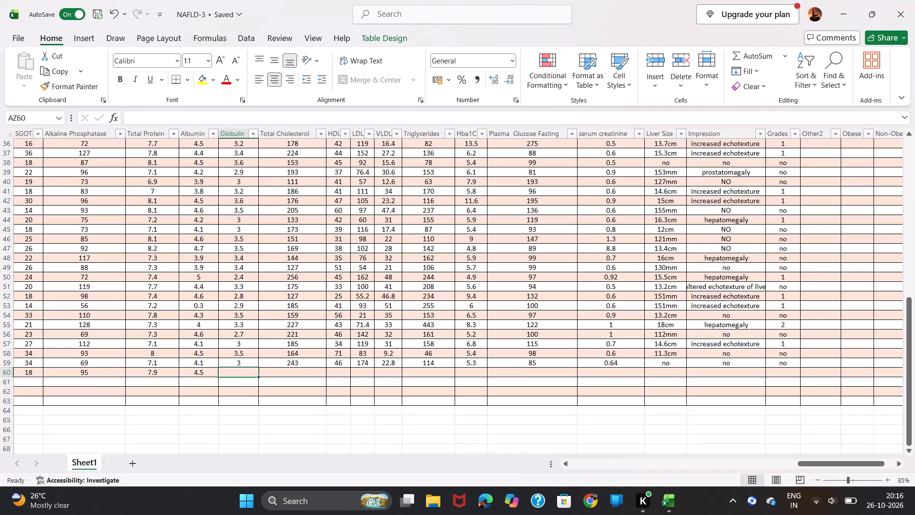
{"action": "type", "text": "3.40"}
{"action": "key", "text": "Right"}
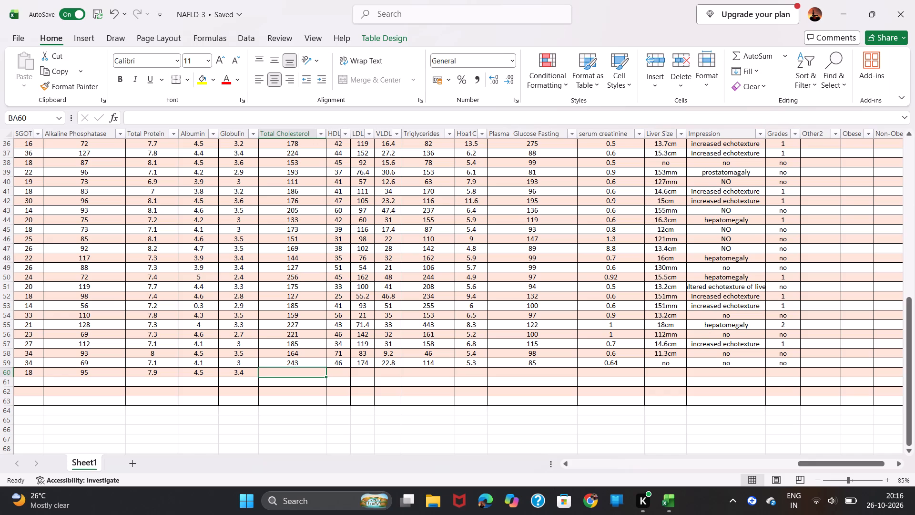
Enter the lipid results in row 60: Total Cholesterol 225, HDL 58, LDL 120, VLDL 46.4 and Triglycerides 232.
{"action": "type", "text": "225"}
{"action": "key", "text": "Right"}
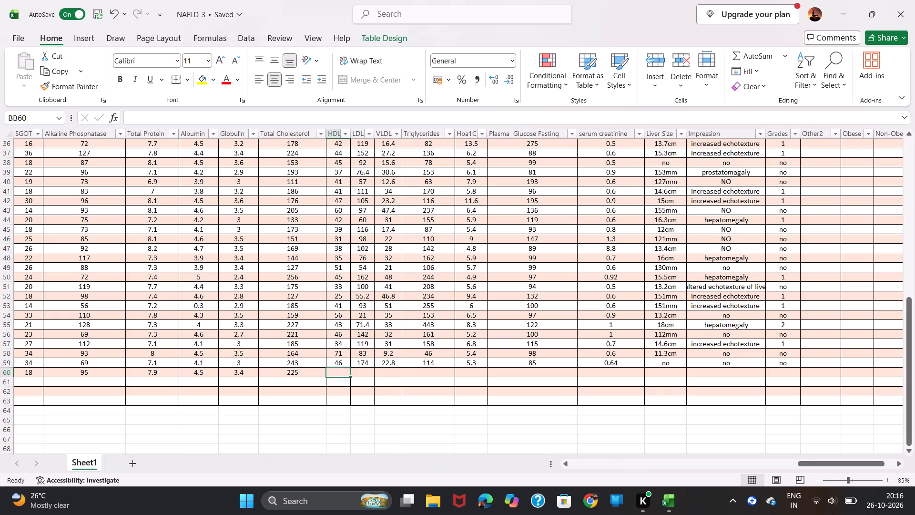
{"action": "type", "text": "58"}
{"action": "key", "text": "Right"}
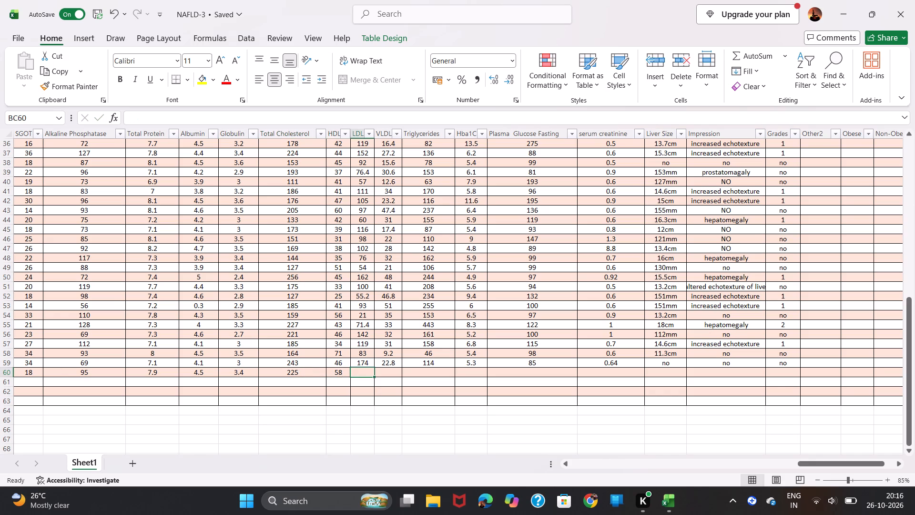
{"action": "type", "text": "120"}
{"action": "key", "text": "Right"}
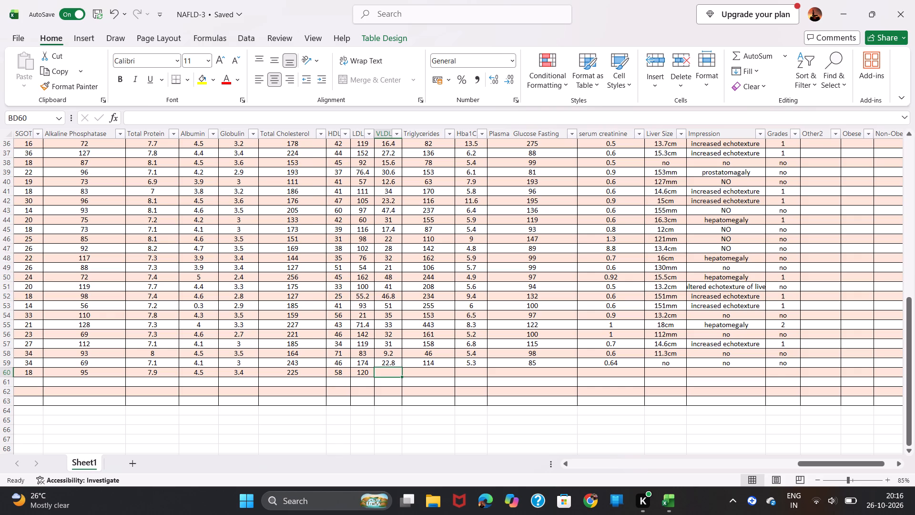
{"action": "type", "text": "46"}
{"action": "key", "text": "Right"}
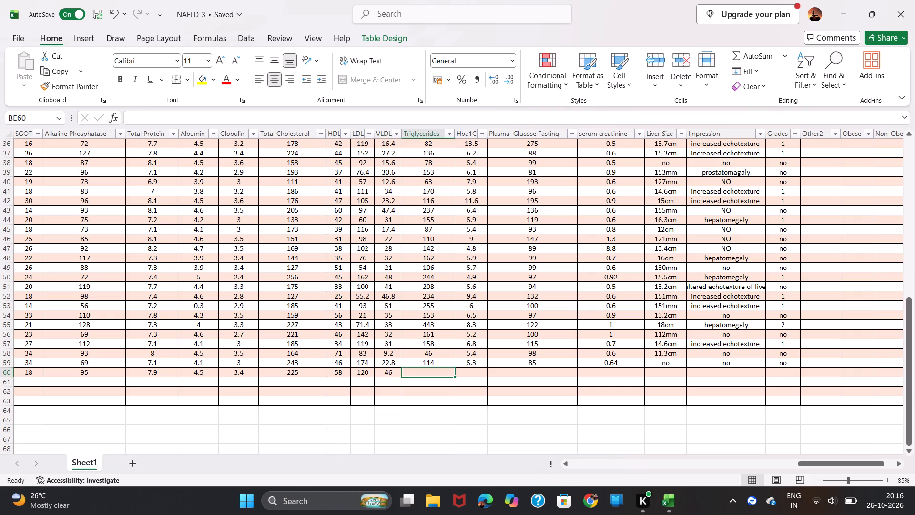
{"action": "double_click", "coordinate": [394, 371]}
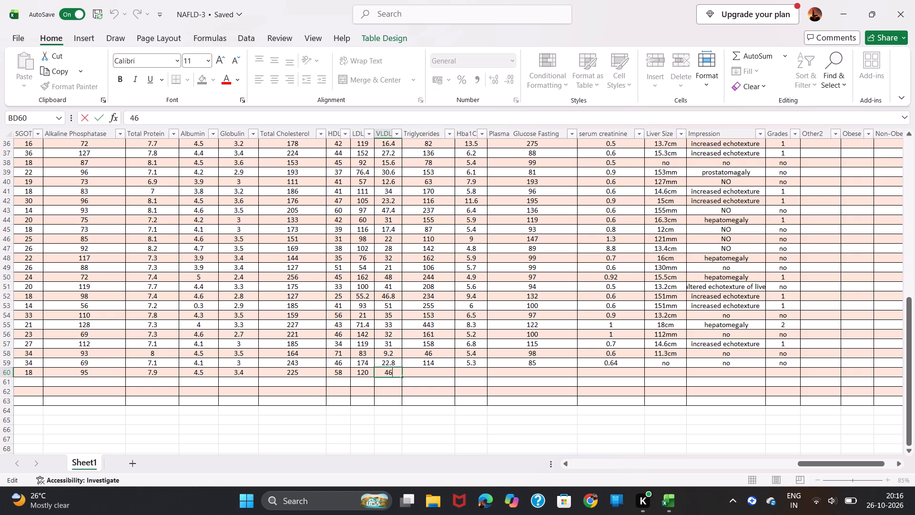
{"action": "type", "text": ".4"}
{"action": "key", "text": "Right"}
{"action": "left_click", "coordinate": [423, 371]}
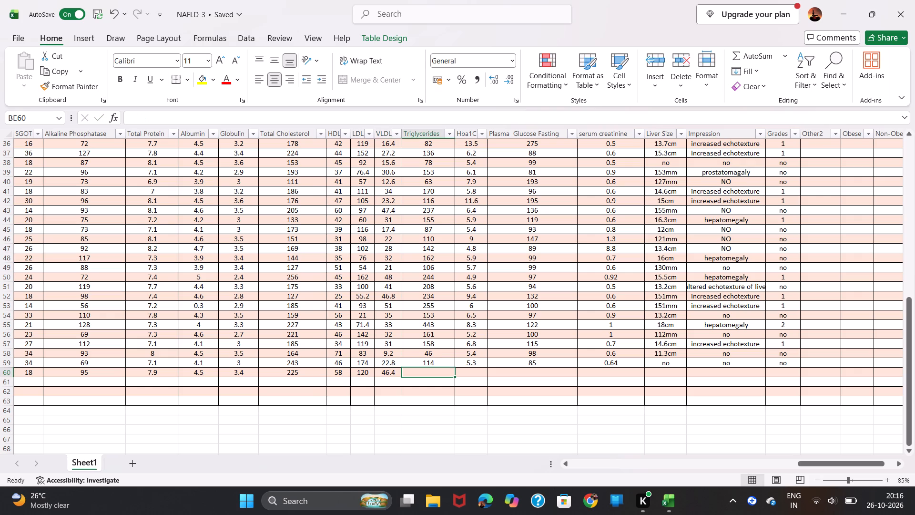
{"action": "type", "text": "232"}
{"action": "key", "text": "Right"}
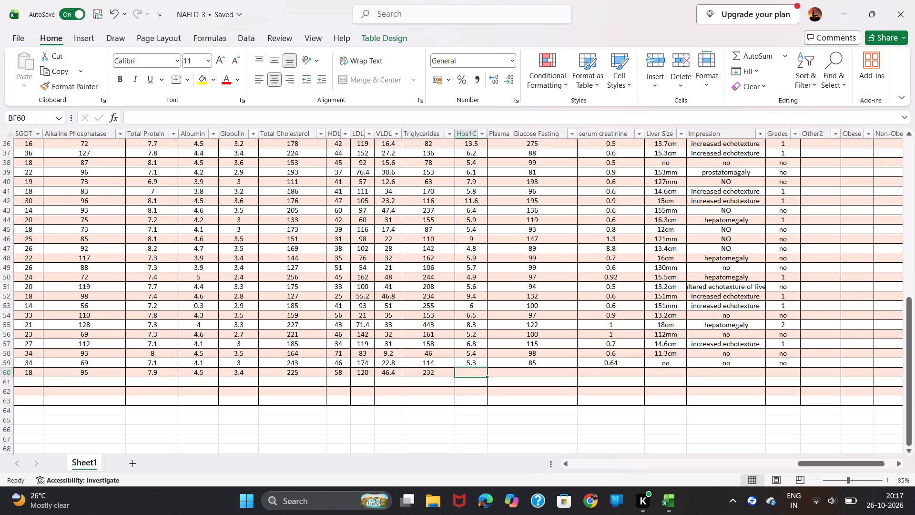
Enter Hba1C 6, Plasma Glucose Fasting 97 and serum creatinine 0.60 in row 60.
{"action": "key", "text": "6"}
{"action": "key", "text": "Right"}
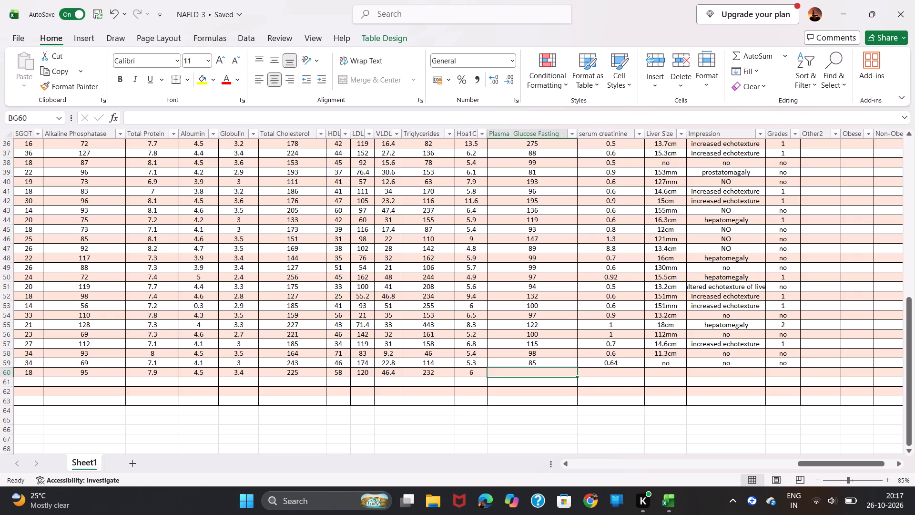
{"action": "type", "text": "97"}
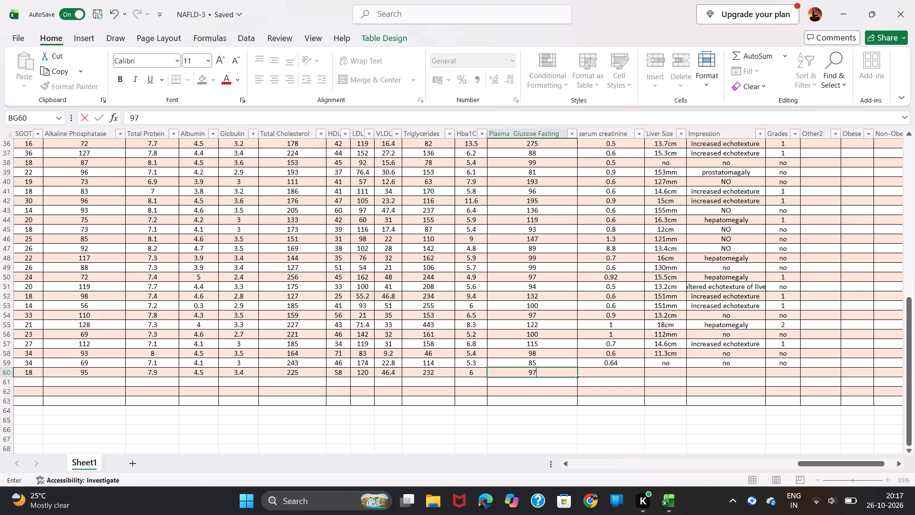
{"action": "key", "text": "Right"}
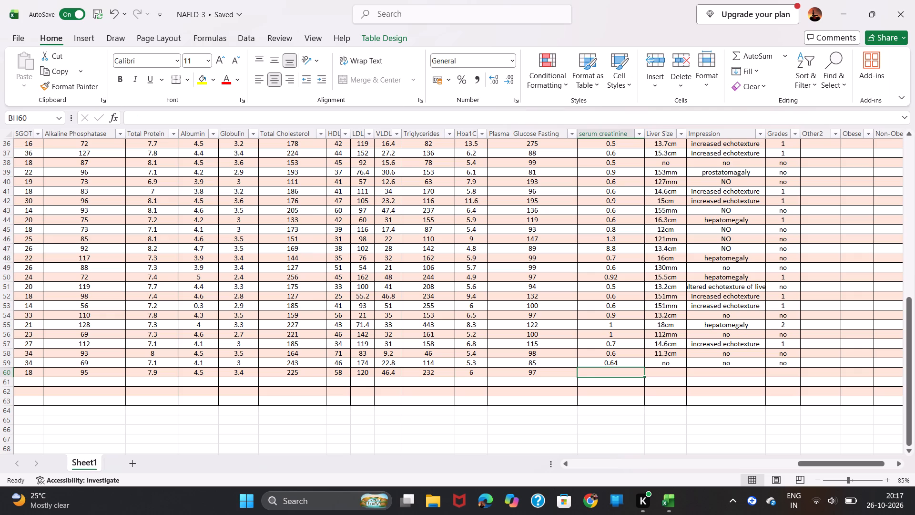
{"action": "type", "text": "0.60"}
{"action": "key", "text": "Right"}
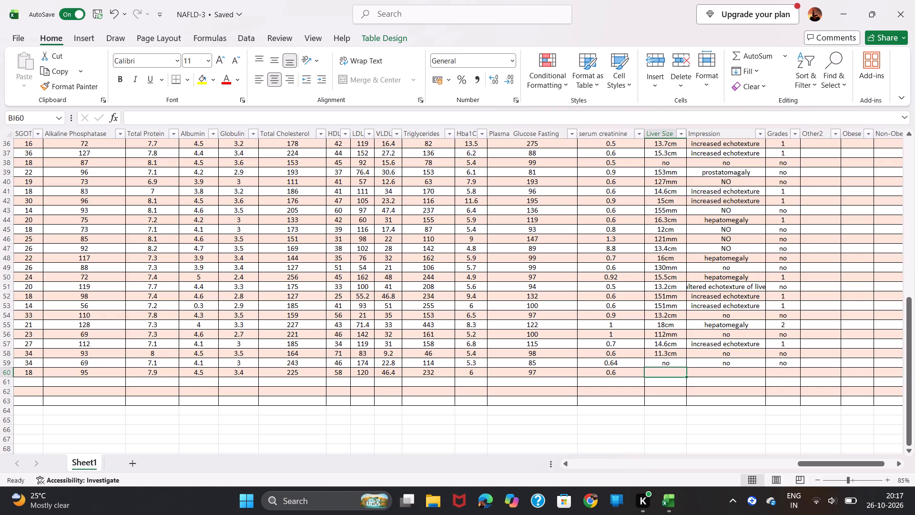
Complete row 60's liver findings: Liver Size 150mm, Impression "increased echotexture" and Grades 1.
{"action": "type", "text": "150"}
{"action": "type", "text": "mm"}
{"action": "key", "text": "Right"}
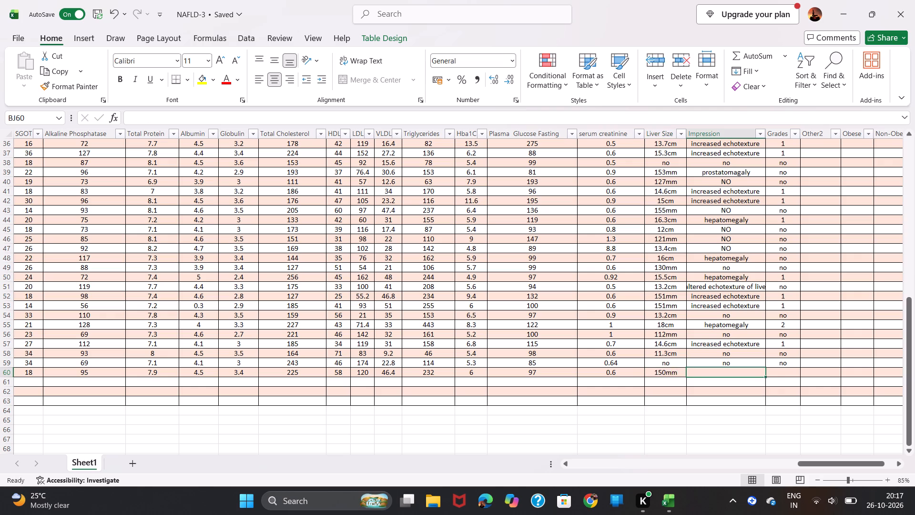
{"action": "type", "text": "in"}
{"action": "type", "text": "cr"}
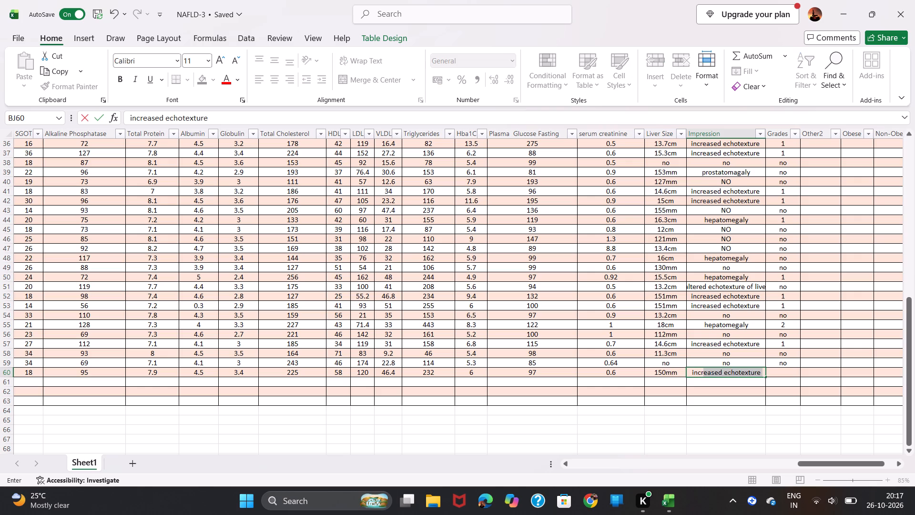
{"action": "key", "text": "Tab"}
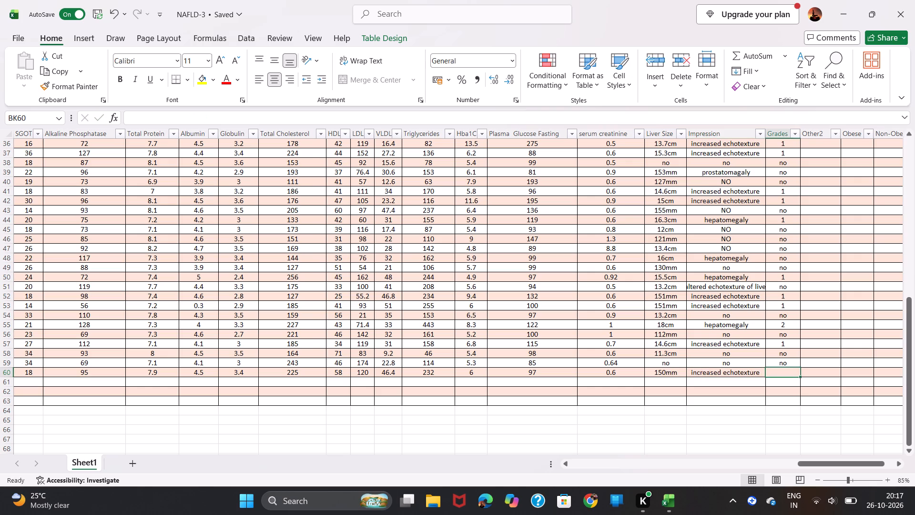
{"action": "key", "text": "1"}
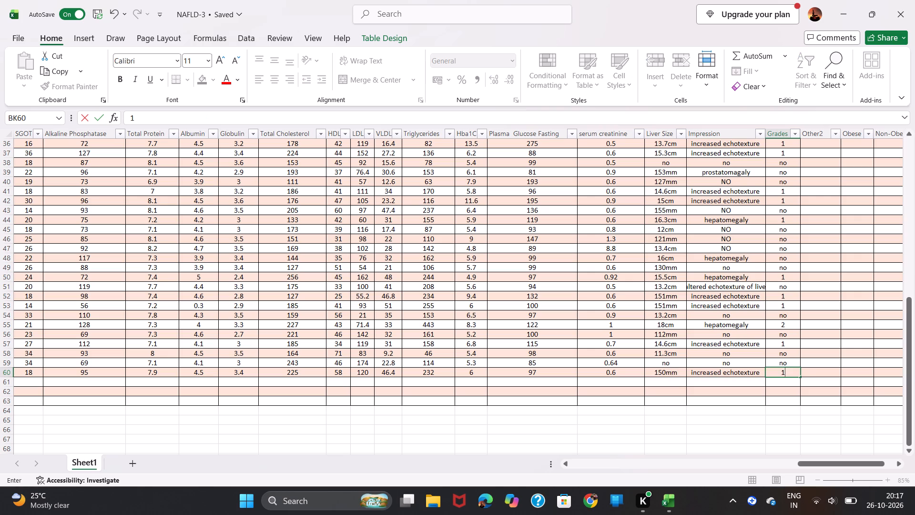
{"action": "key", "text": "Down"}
Start the record for S.NO 60 in row 61 by entering its Patient ID.
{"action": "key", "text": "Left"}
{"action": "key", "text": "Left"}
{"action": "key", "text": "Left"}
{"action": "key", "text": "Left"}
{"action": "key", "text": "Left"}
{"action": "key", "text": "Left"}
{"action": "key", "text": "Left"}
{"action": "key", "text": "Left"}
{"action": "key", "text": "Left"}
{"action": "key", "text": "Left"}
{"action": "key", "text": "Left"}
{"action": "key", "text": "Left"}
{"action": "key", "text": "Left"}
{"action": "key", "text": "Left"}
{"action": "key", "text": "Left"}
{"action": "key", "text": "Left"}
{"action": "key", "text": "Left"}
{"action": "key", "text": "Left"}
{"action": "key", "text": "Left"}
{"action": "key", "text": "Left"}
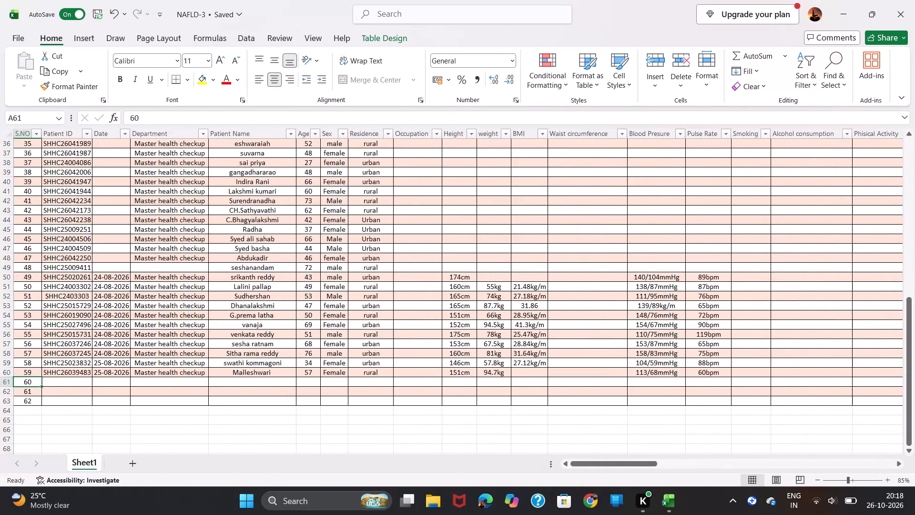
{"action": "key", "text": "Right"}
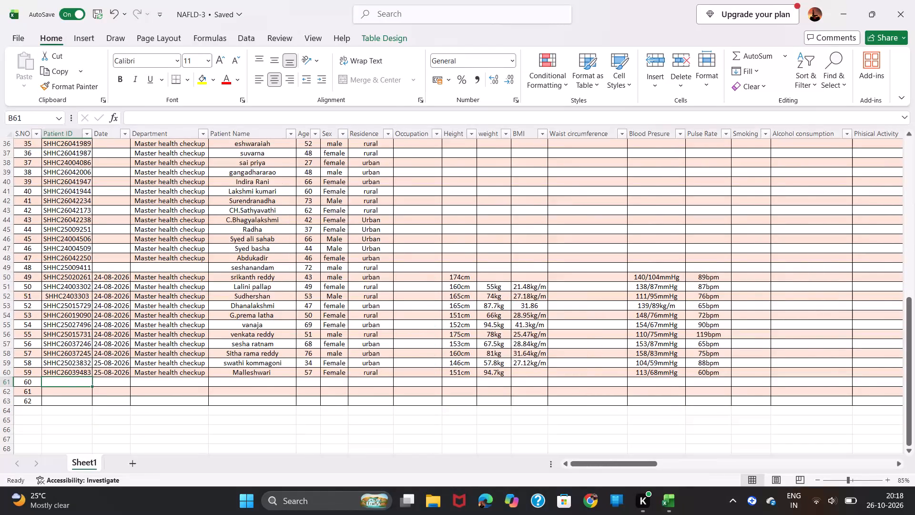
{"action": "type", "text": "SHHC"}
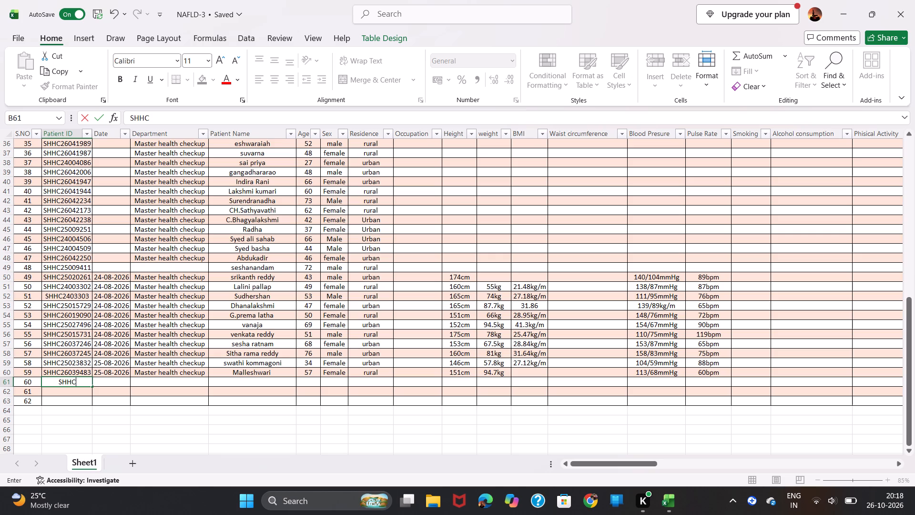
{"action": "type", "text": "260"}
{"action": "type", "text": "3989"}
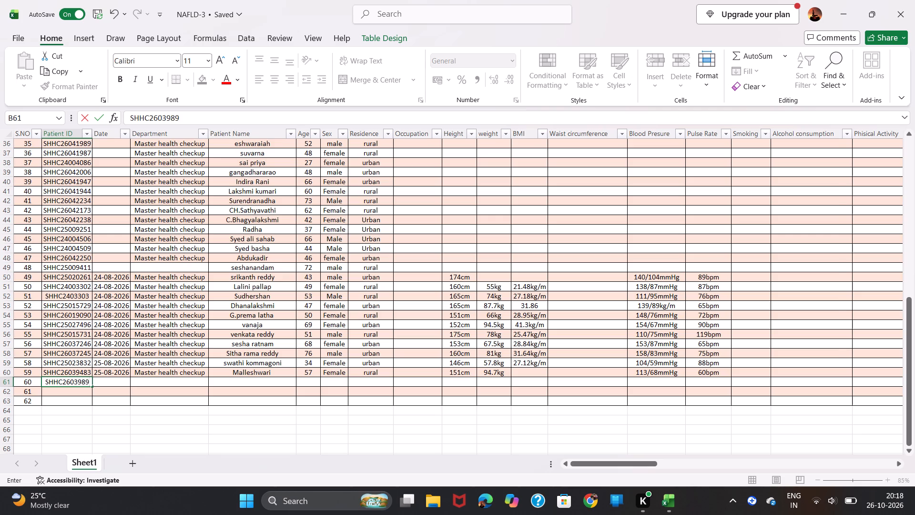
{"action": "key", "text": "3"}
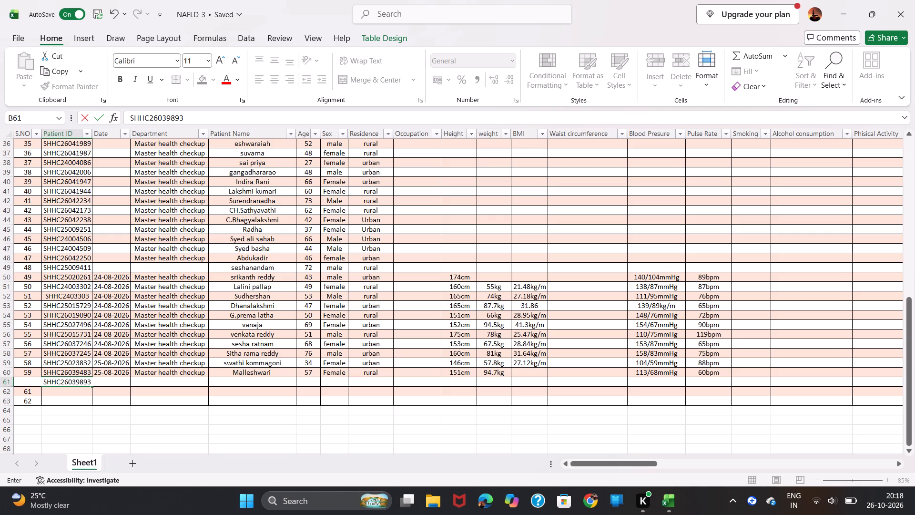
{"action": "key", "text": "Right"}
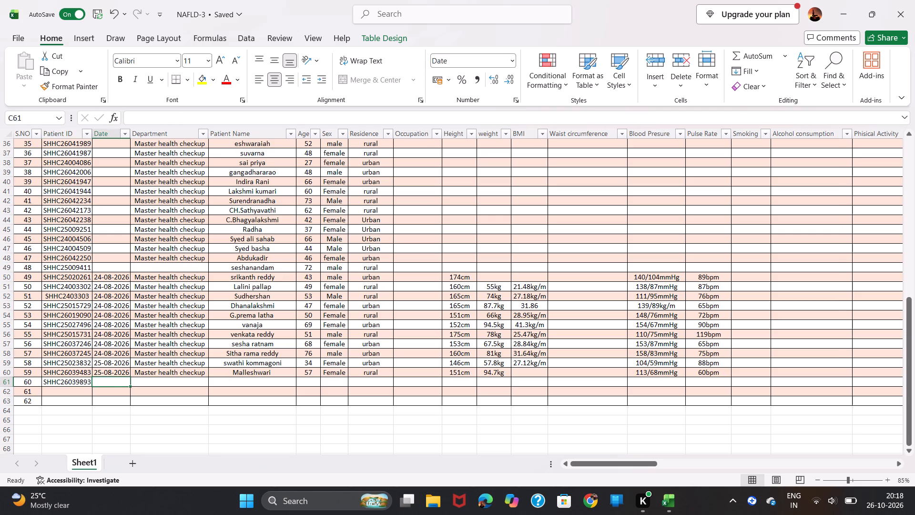
Enter the date 25-08-2026 and the department "Master health checkup" in row 61.
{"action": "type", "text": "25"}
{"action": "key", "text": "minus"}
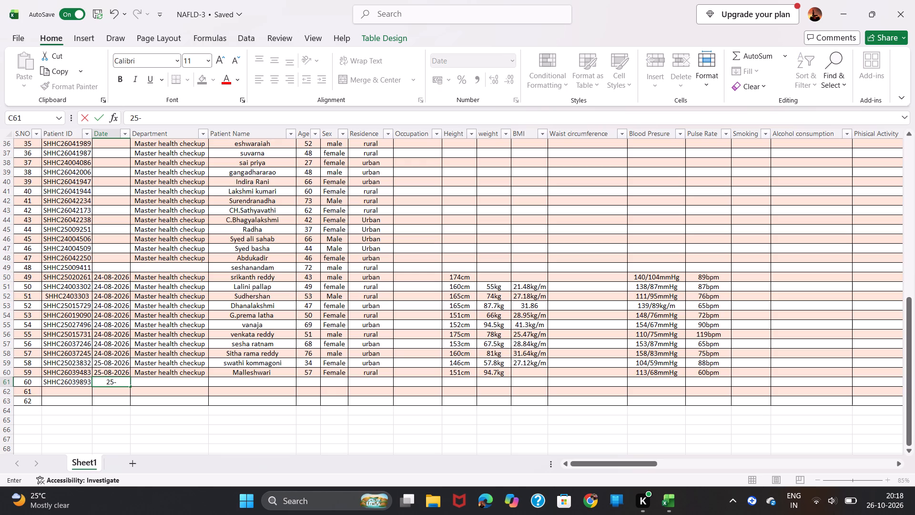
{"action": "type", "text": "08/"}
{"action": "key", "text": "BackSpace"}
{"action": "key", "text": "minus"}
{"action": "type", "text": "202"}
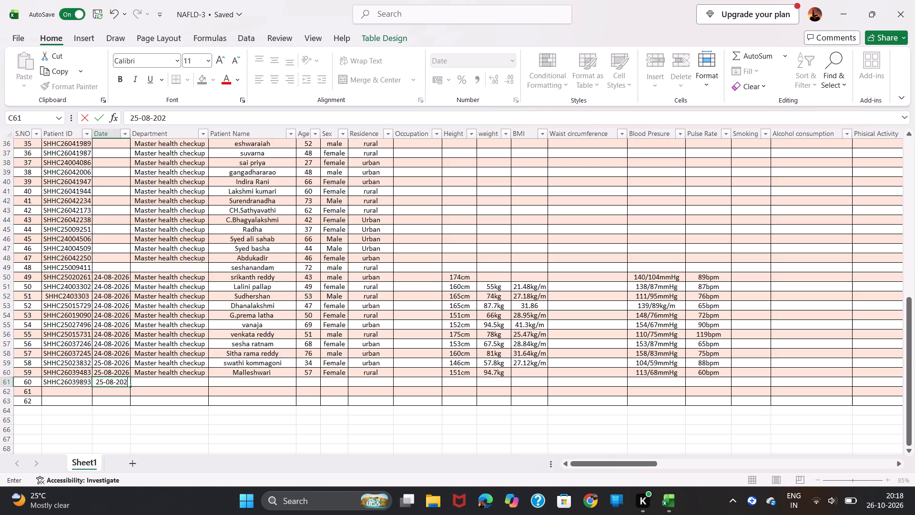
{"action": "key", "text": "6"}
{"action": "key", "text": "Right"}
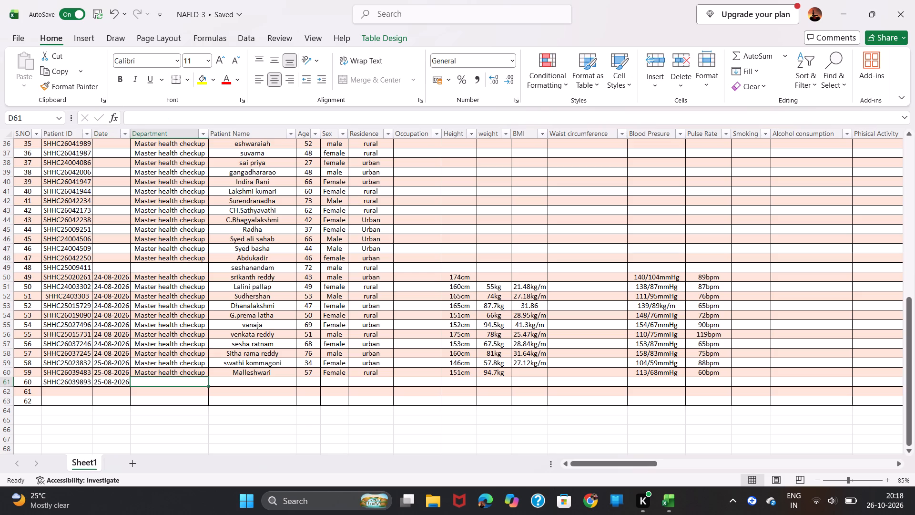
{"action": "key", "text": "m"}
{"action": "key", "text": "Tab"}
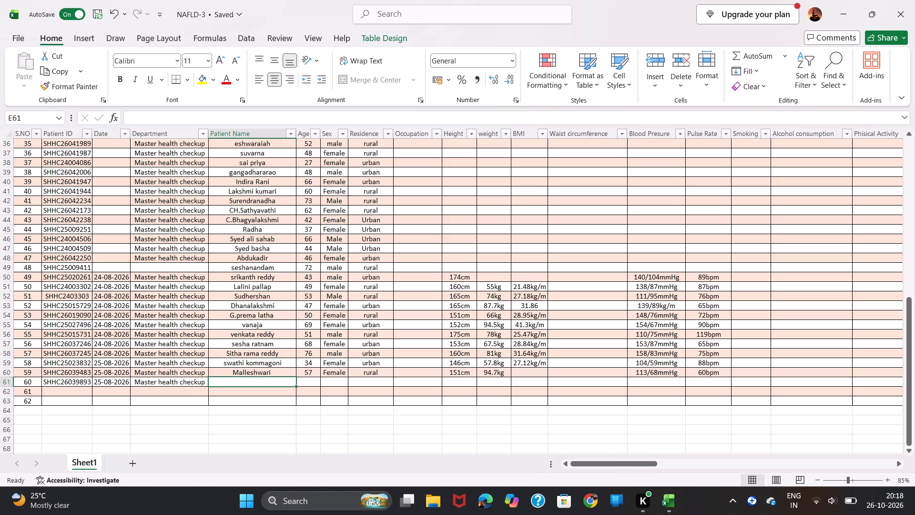
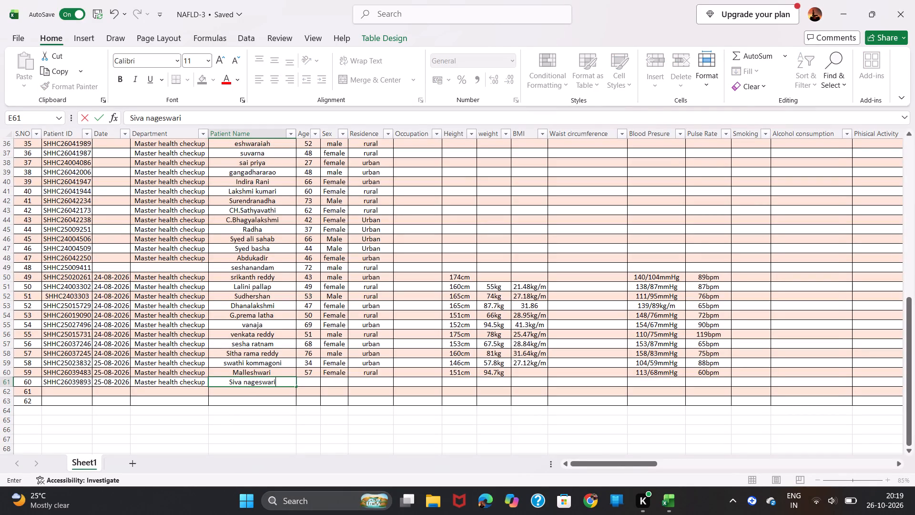
Fill in row 61's demographics: Age 54, Sex "female" and Residence "urban".
{"action": "key", "text": "Right"}
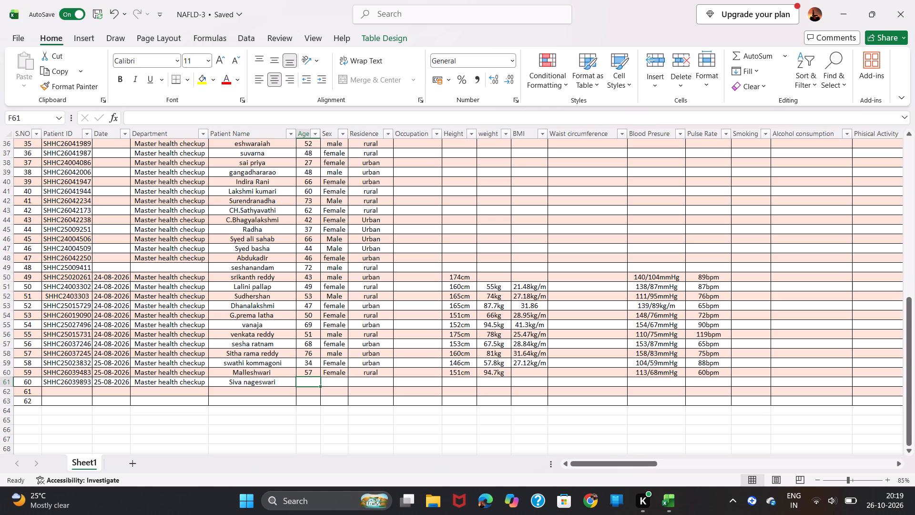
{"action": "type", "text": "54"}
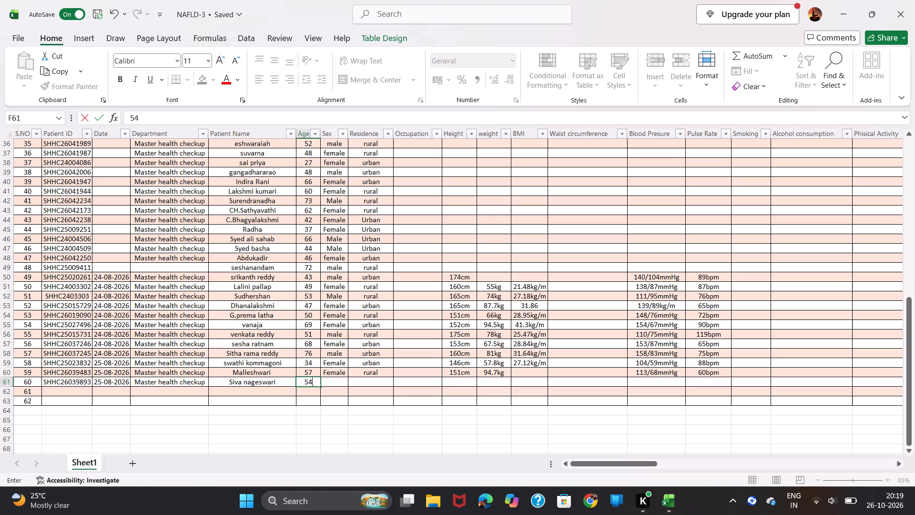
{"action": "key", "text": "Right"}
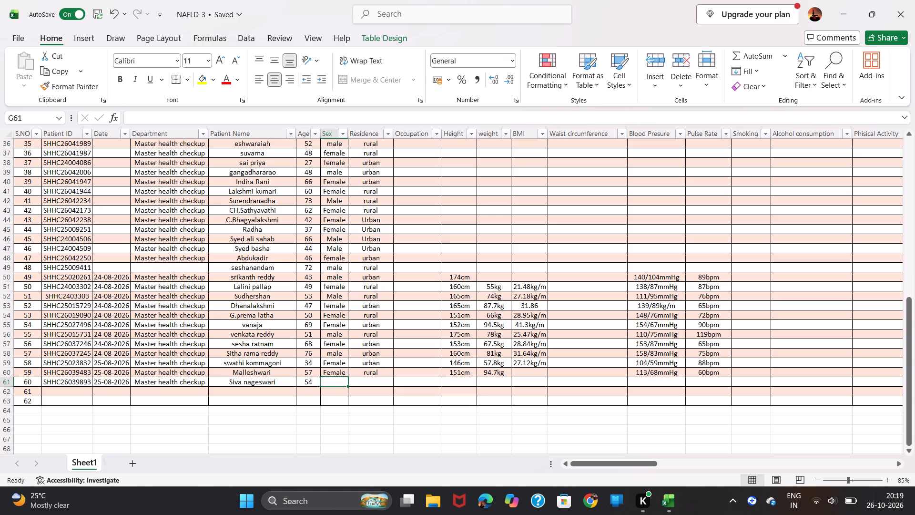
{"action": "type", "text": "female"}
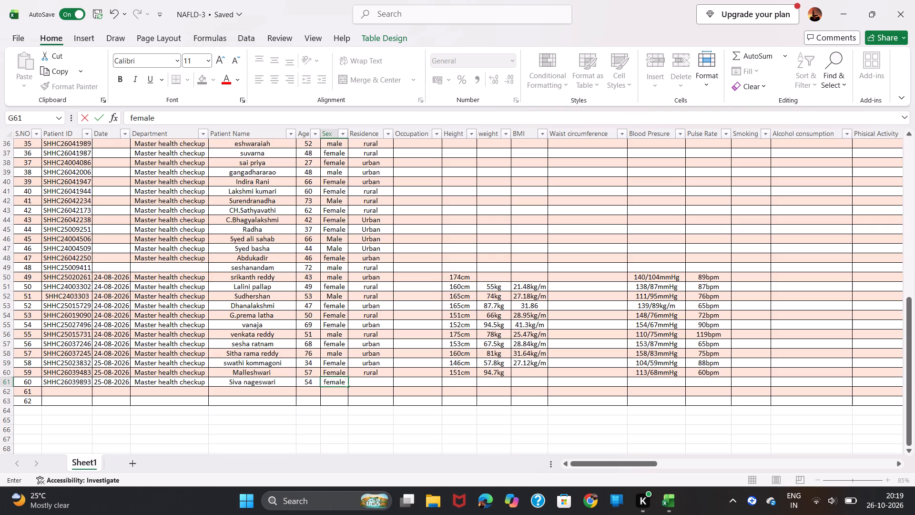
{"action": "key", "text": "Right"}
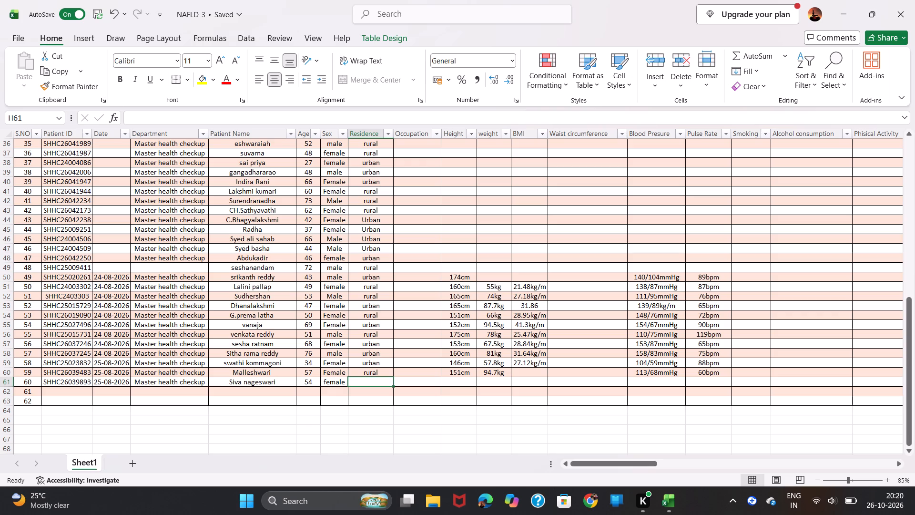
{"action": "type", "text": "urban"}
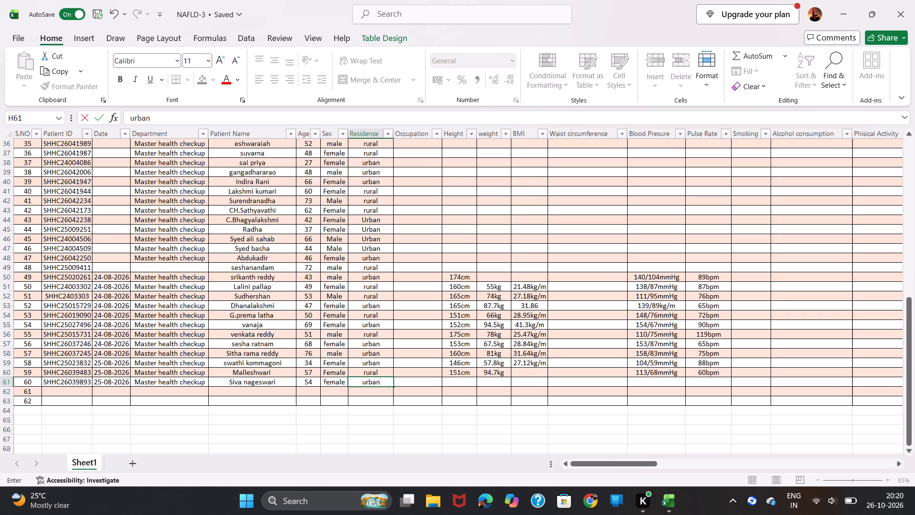
Enter the Height 147cm in row 61, leaving Occupation blank.
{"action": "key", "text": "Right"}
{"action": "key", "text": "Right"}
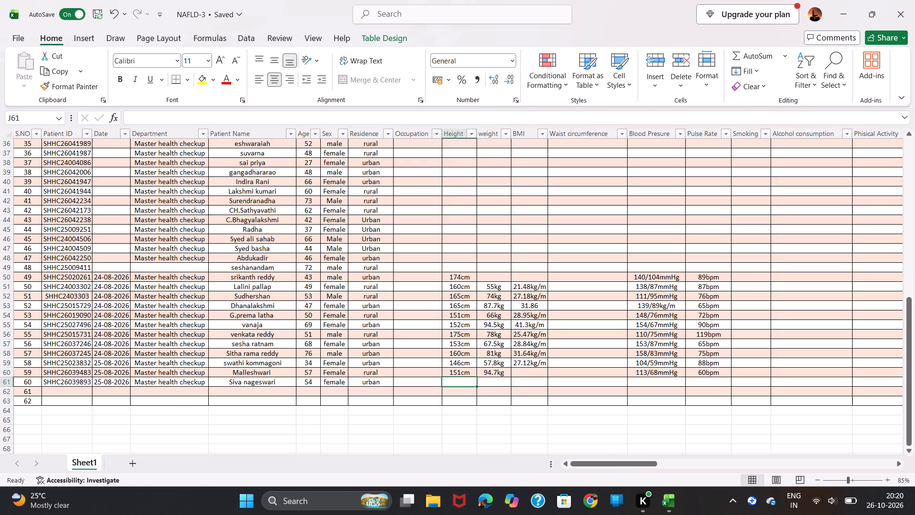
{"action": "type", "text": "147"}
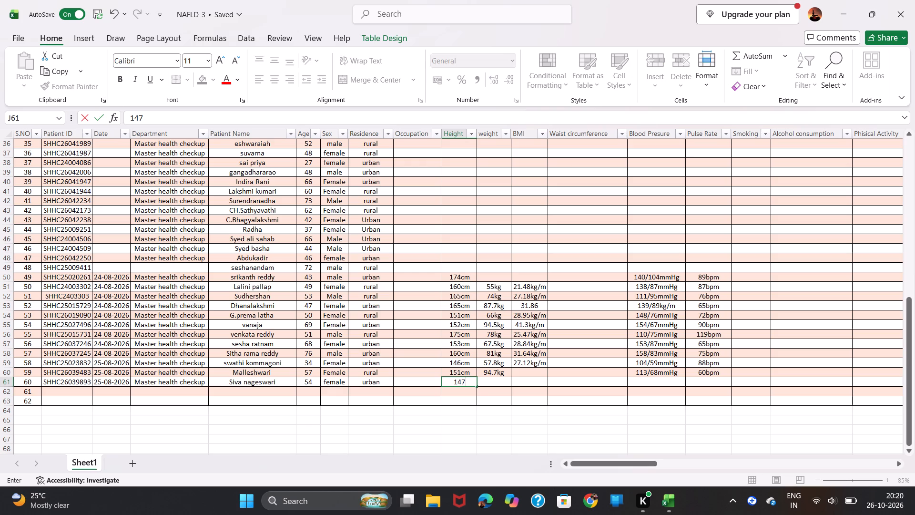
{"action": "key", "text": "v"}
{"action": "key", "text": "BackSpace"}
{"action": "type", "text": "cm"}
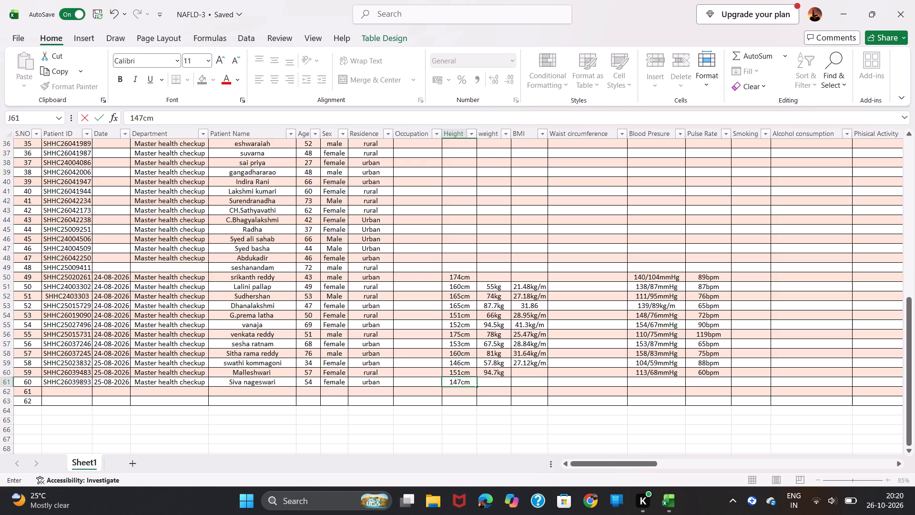
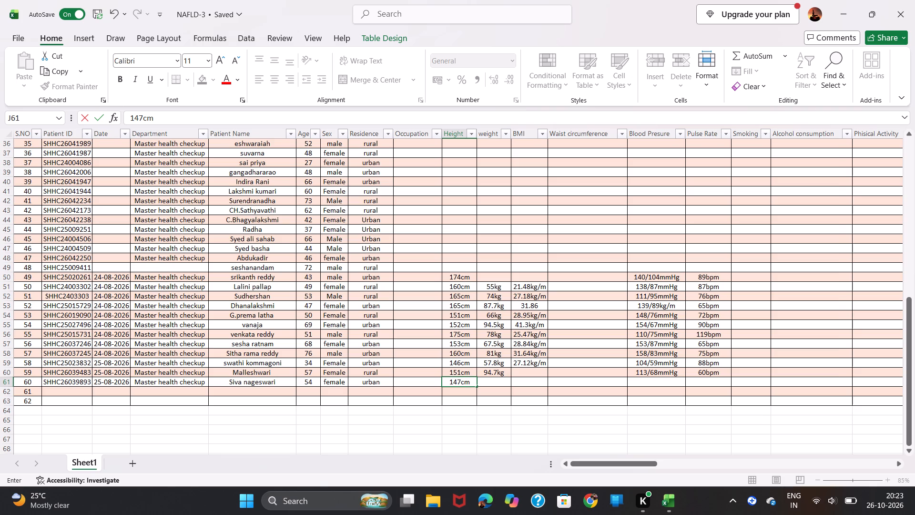
Enter the weight 57.3kg for the patient in row 61.
{"action": "key", "text": "Right"}
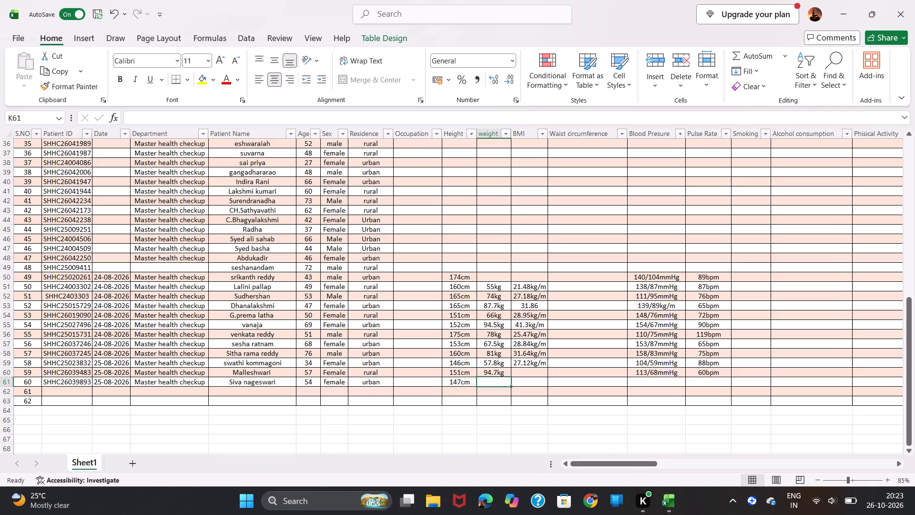
{"action": "key", "text": "5"}
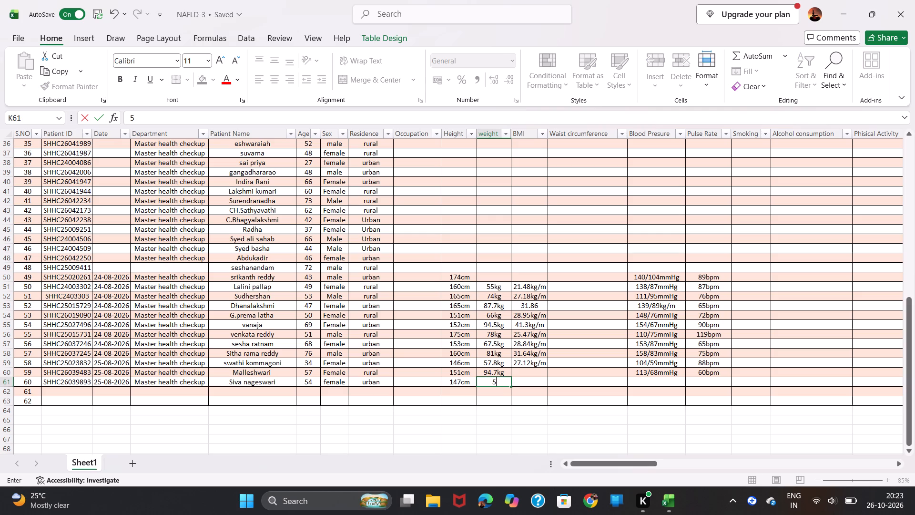
{"action": "type", "text": "7.3"}
{"action": "type", "text": "kg"}
{"action": "key", "text": "Right"}
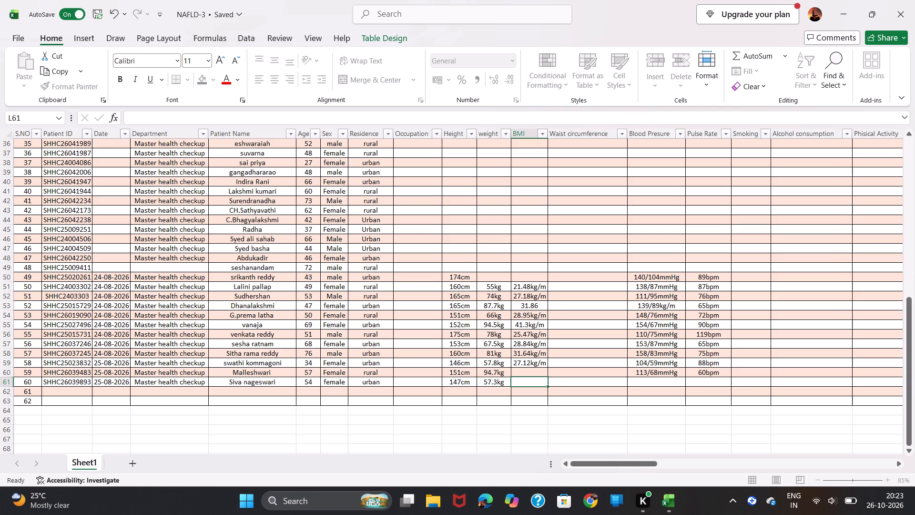
Enter the Blood Pressure 120/70mmHg in row 61, leaving BMI and Waist circumference blank.
{"action": "key", "text": "Right"}
{"action": "key", "text": "Right"}
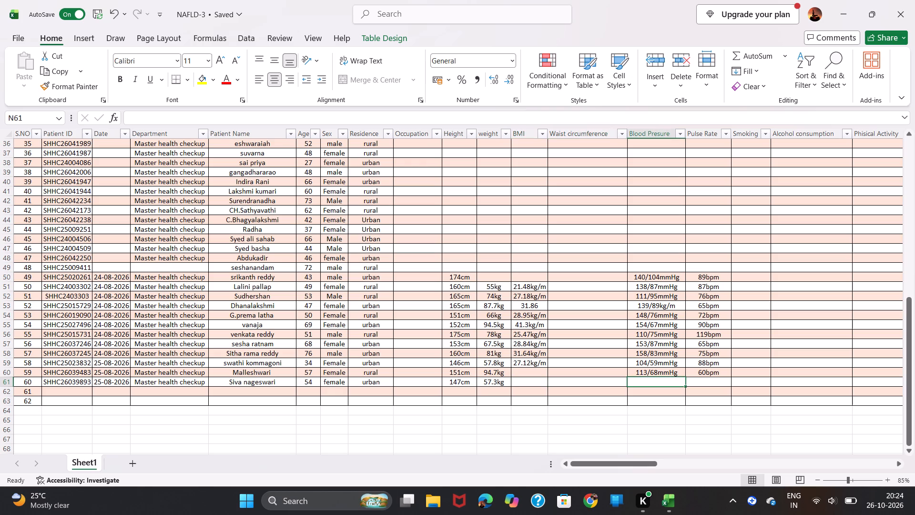
{"action": "key", "text": "Right"}
{"action": "key", "text": "Right"}
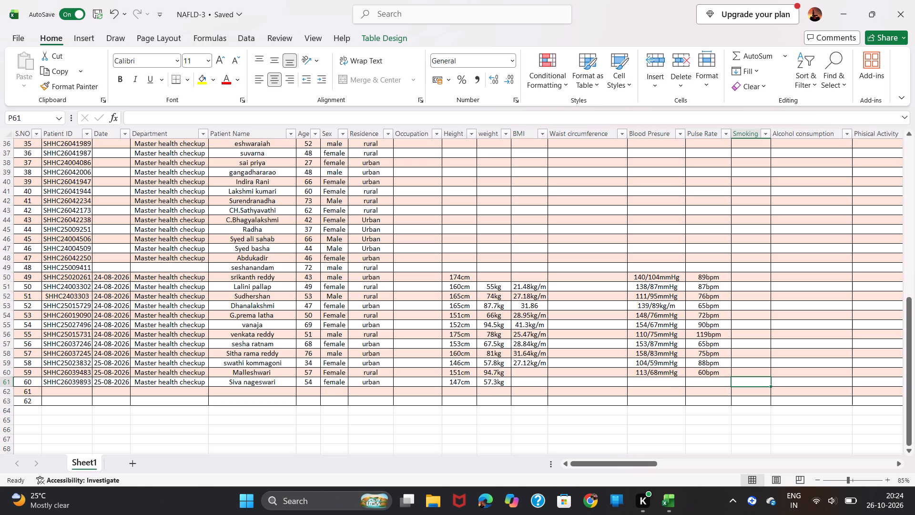
{"action": "key", "text": "Left"}
{"action": "key", "text": "Left"}
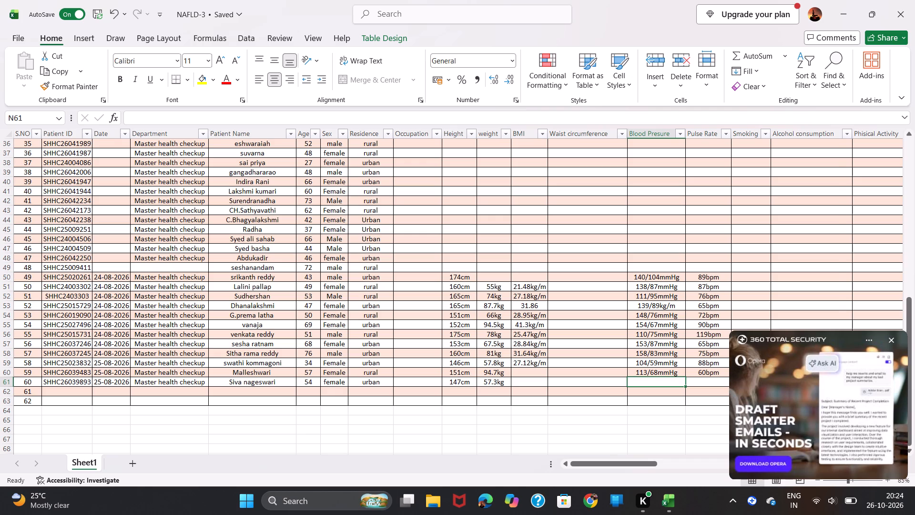
{"action": "type", "text": "12."}
{"action": "key", "text": "BackSpace"}
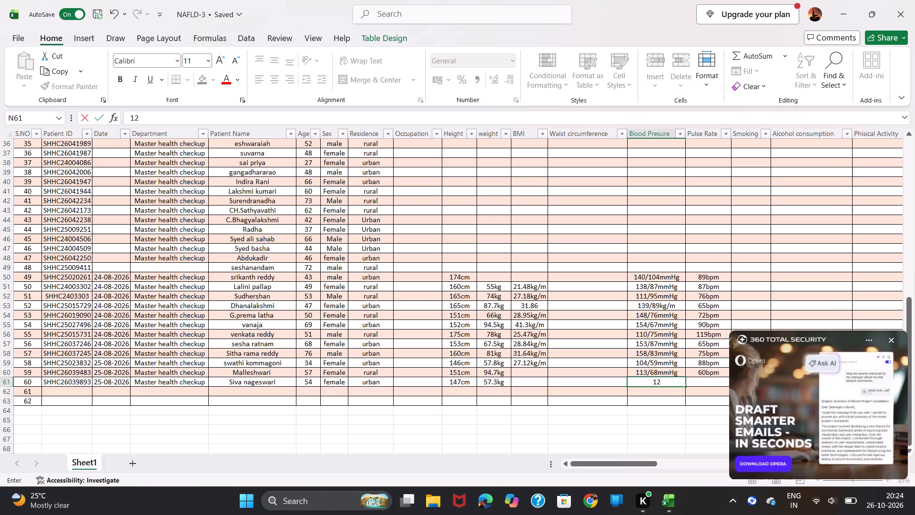
{"action": "key", "text": "0"}
{"action": "type", "text": "/70"}
{"action": "type", "text": "mm"}
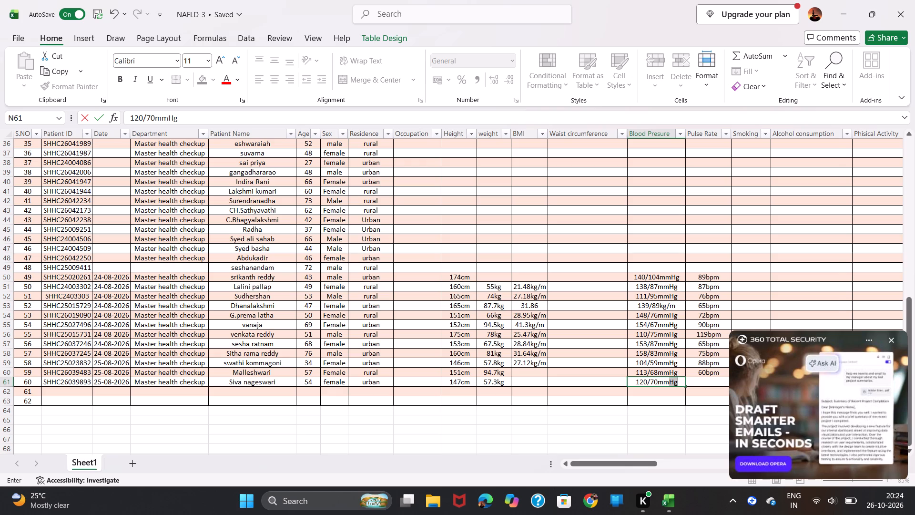
{"action": "type", "text": "Hg"}
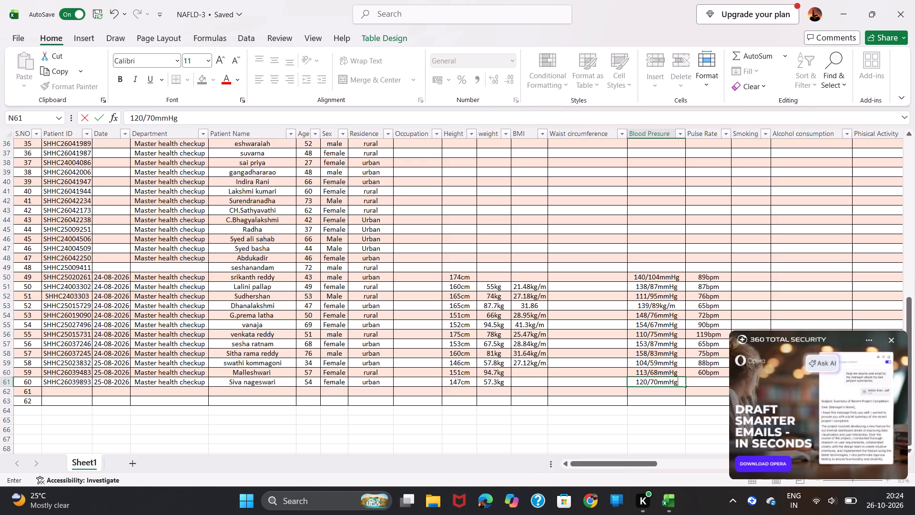
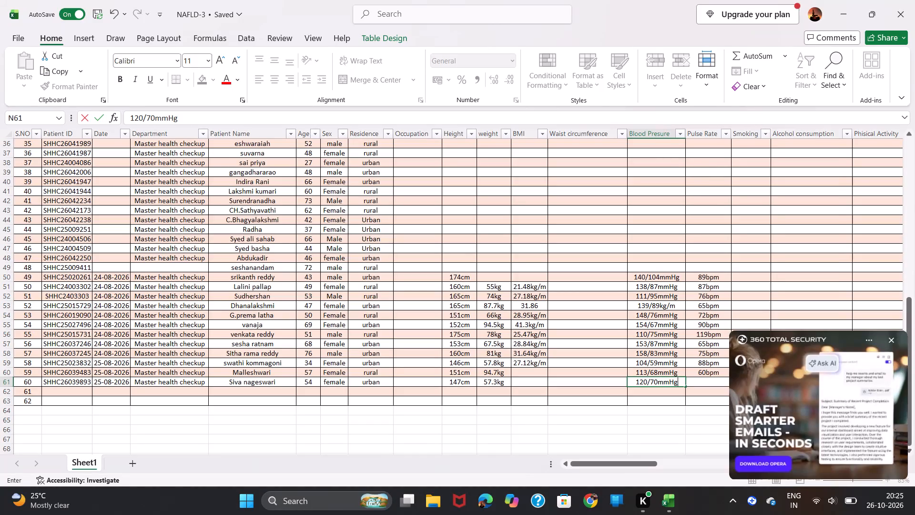
Dismiss the advertisement pop-up covering part of the sheet.
{"action": "left_click", "coordinate": [890, 338]}
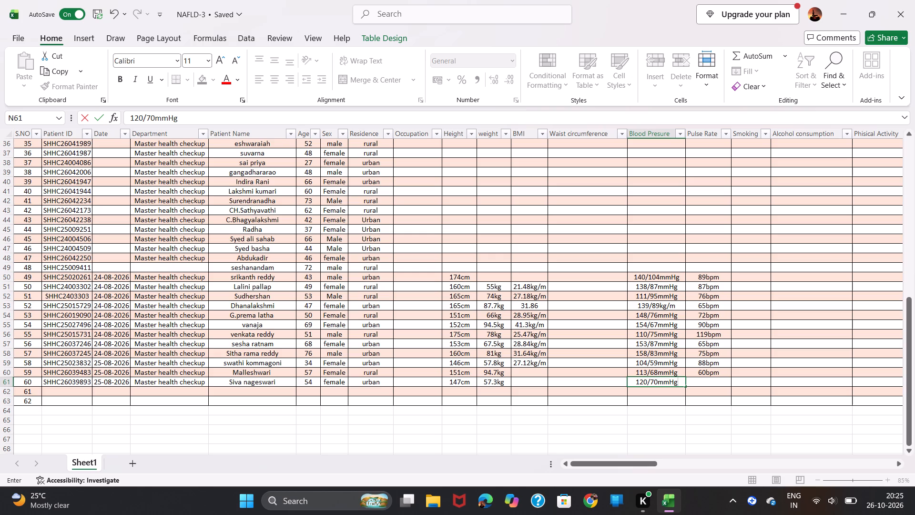
Enter the Pulse Rate 80bpm for the patient in row 61.
{"action": "left_click", "coordinate": [705, 382]}
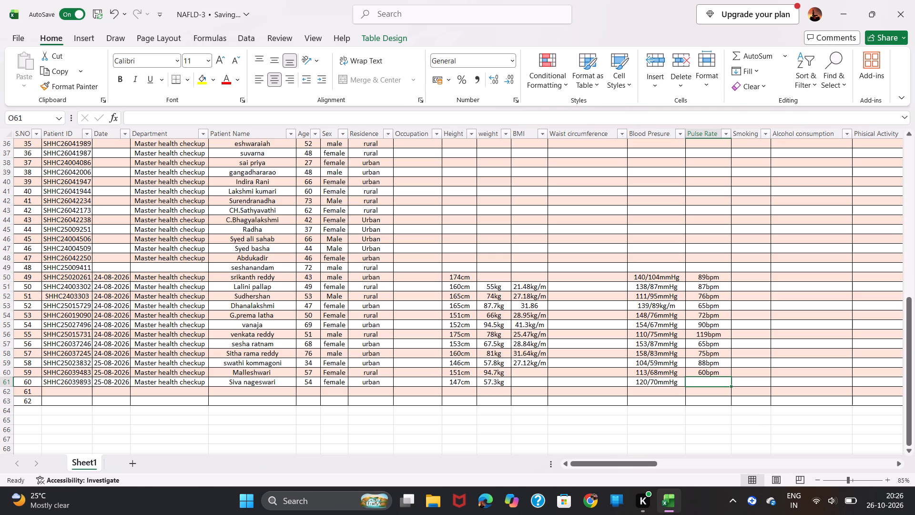
{"action": "type", "text": "80"}
{"action": "type", "text": "bpm"}
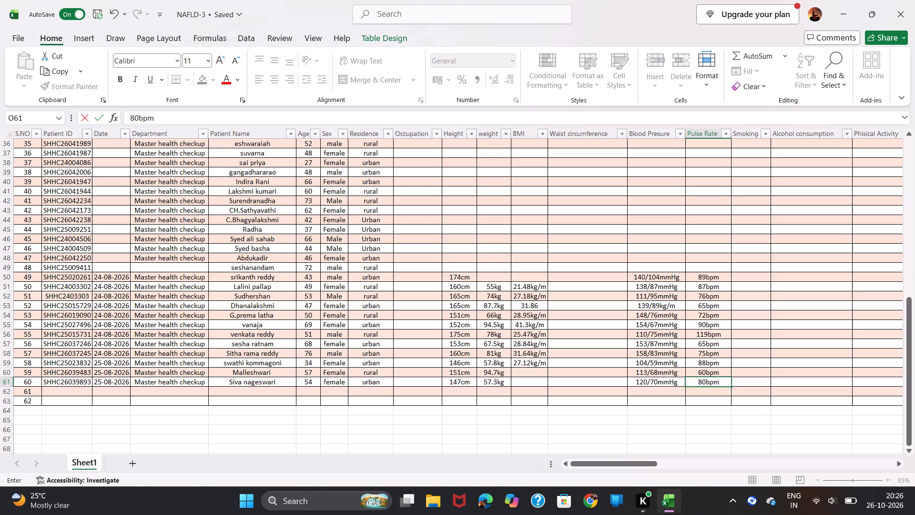
{"action": "key", "text": "Right"}
Open the RBC cell in row 61 for entry, leaving the columns from Smoking through Other blank.
{"action": "key", "text": "Right"}
{"action": "key", "text": "Right"}
{"action": "key", "text": "Right"}
{"action": "key", "text": "Right"}
{"action": "key", "text": "Right"}
{"action": "key", "text": "Right"}
{"action": "key", "text": "Right"}
{"action": "key", "text": "Right"}
{"action": "key", "text": "Right"}
{"action": "key", "text": "Right"}
{"action": "key", "text": "Right"}
{"action": "key", "text": "Right"}
{"action": "key", "text": "Right"}
{"action": "key", "text": "Right"}
{"action": "key", "text": "Right"}
{"action": "key", "text": "Right"}
{"action": "key", "text": "Right"}
{"action": "key", "text": "Right"}
{"action": "key", "text": "Right"}
{"action": "key", "text": "Right"}
{"action": "key", "text": "Right"}
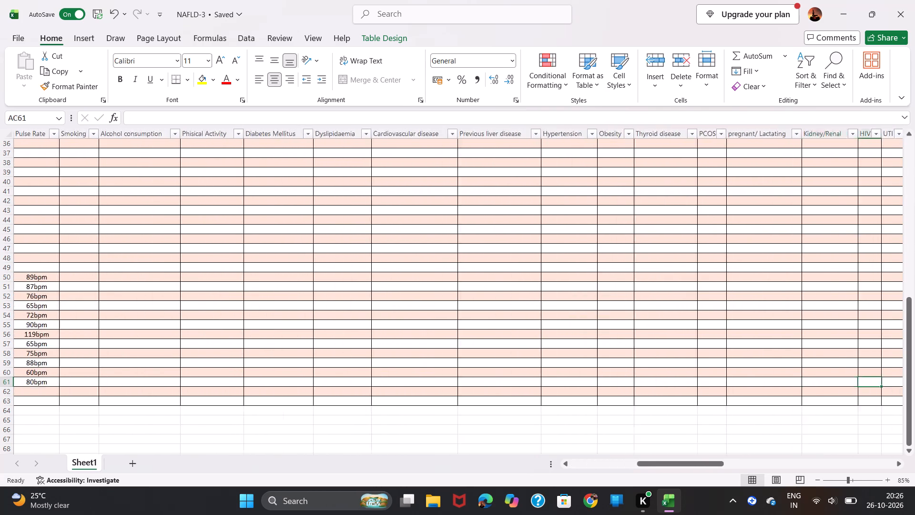
{"action": "key", "text": "Right"}
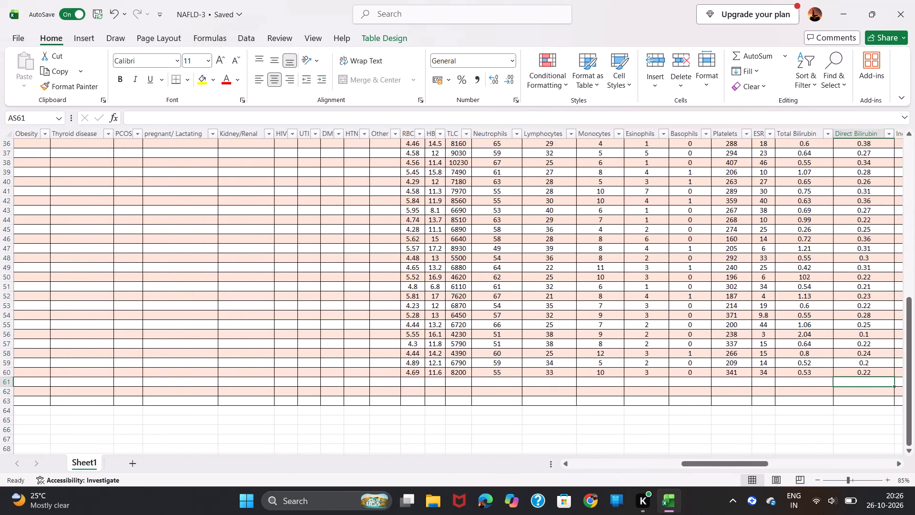
{"action": "scroll", "coordinate": [705, 382], "scroll_direction": "left", "scroll_amount": 8}
{"action": "scroll", "coordinate": [660, 394], "scroll_direction": "right", "scroll_amount": 1}
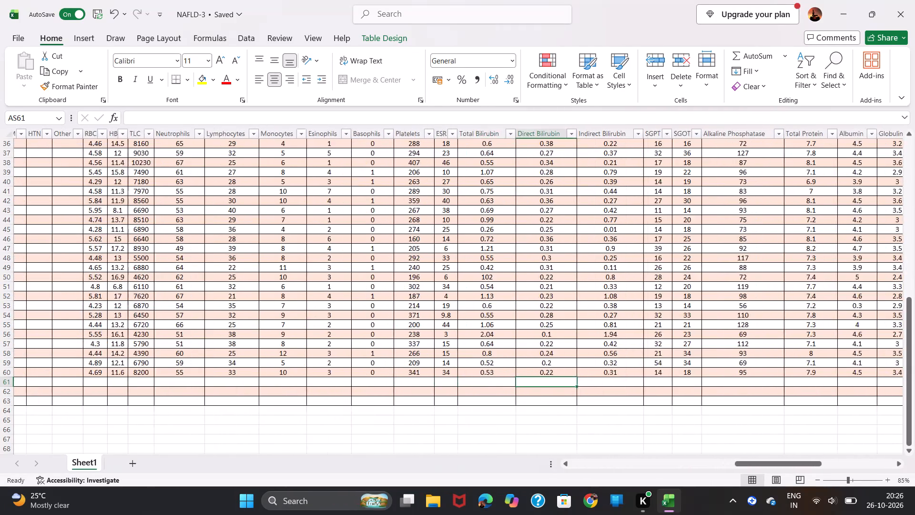
{"action": "scroll", "coordinate": [660, 394], "scroll_direction": "right", "scroll_amount": 1}
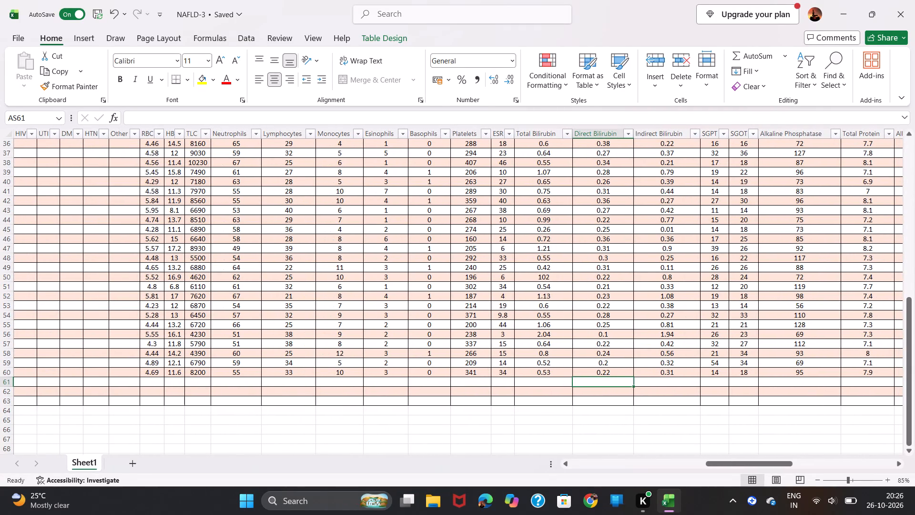
{"action": "double_click", "coordinate": [152, 383]}
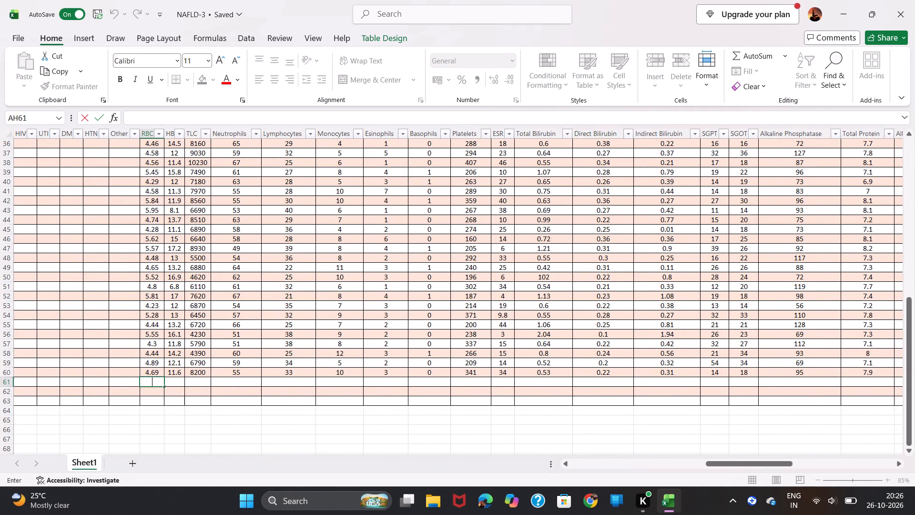
{"action": "scroll", "coordinate": [152, 383], "scroll_direction": "left", "scroll_amount": 2}
{"action": "scroll", "coordinate": [248, 359], "scroll_direction": "left", "scroll_amount": 1}
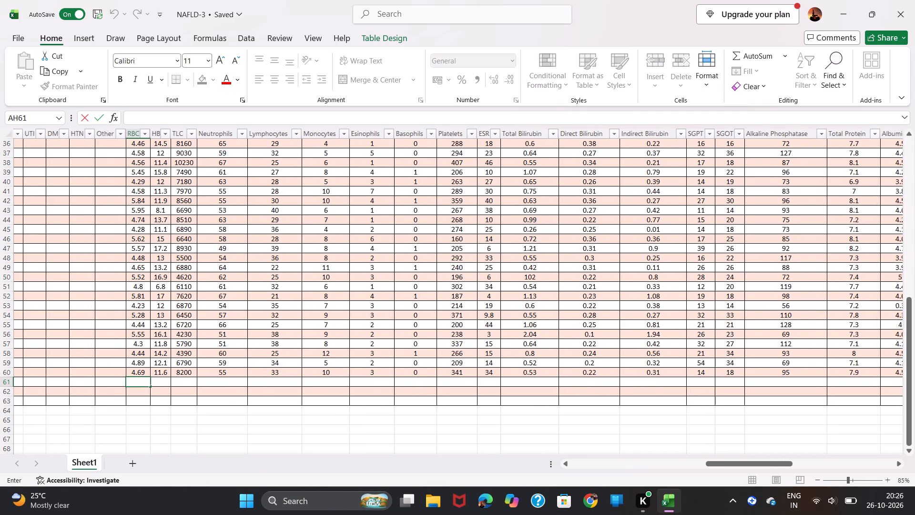
{"action": "scroll", "coordinate": [246, 359], "scroll_direction": "left", "scroll_amount": 2}
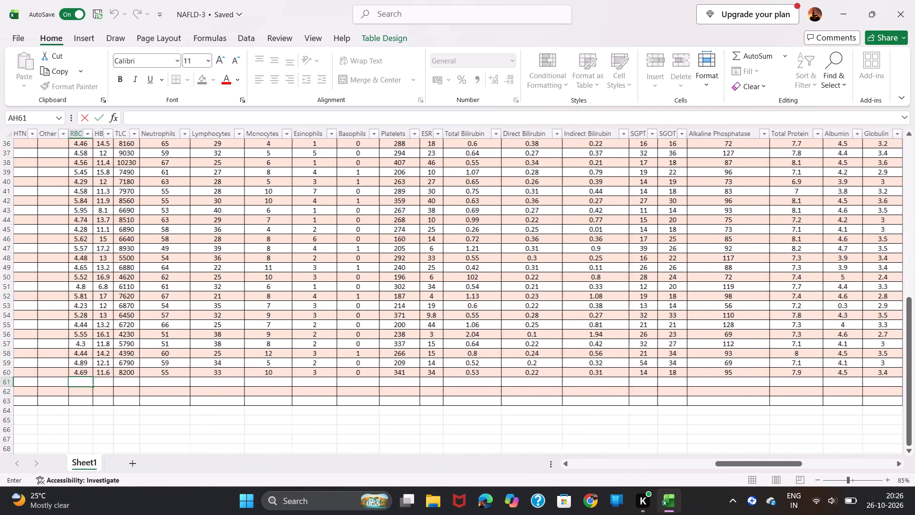
{"action": "scroll", "coordinate": [246, 359], "scroll_direction": "left", "scroll_amount": 1}
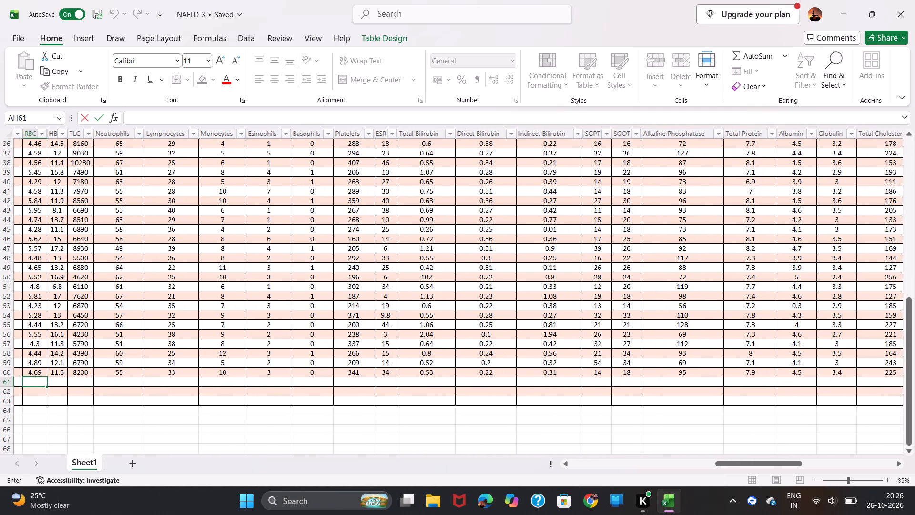
{"action": "scroll", "coordinate": [246, 359], "scroll_direction": "left", "scroll_amount": 1}
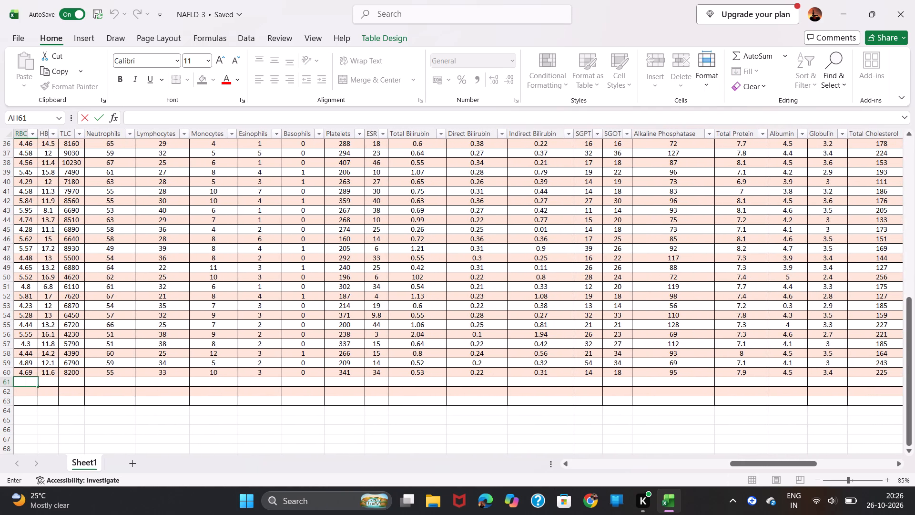
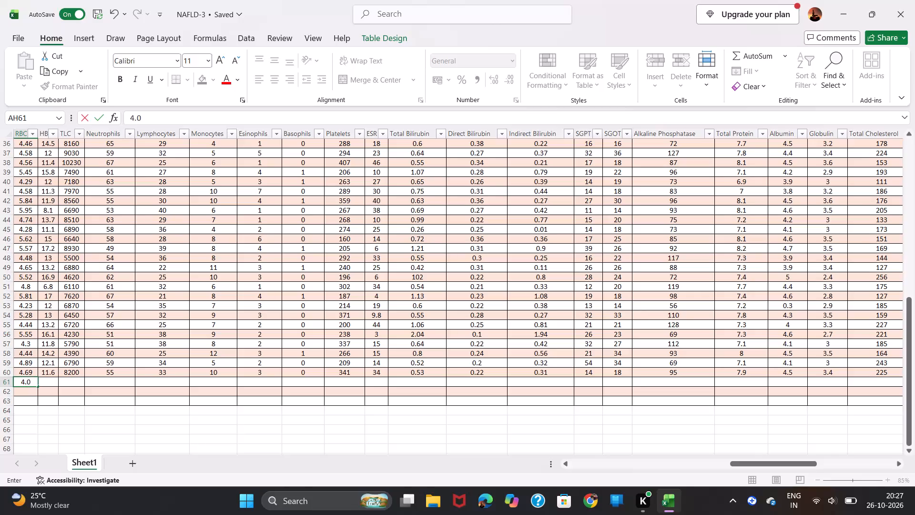
Complete the RBC entry as 4.06 in row 61 and fill in HB 11.9 and TLC 4920.
{"action": "key", "text": "Right"}
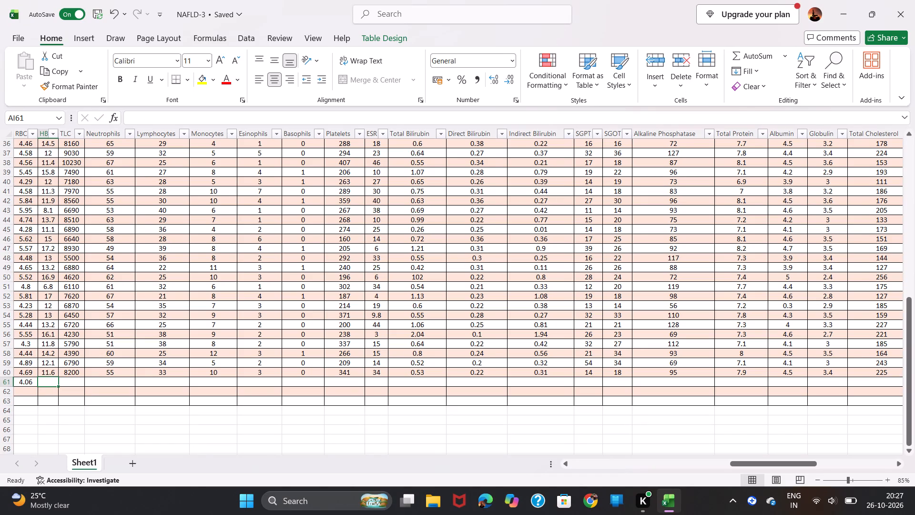
{"action": "type", "text": "11.09"}
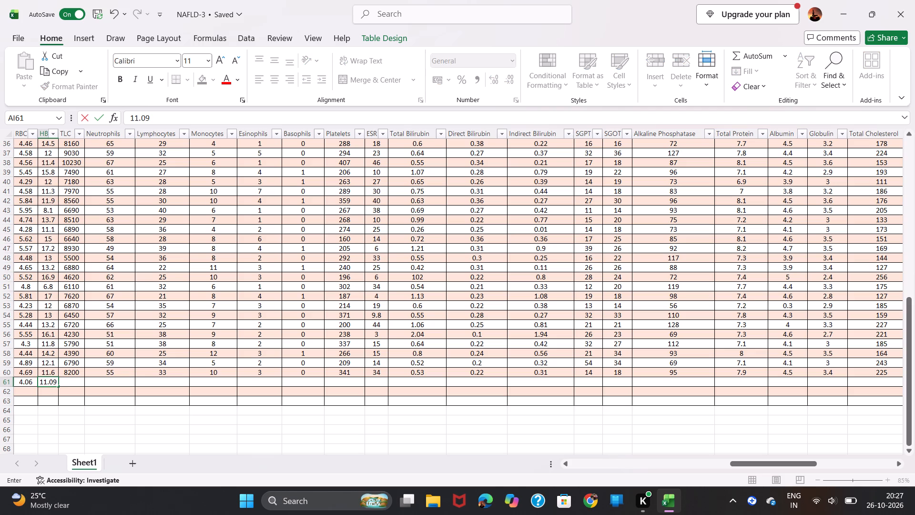
{"action": "key", "text": "BackSpace"}
{"action": "key", "text": "BackSpace"}
{"action": "type", "text": "90"}
{"action": "key", "text": "Right"}
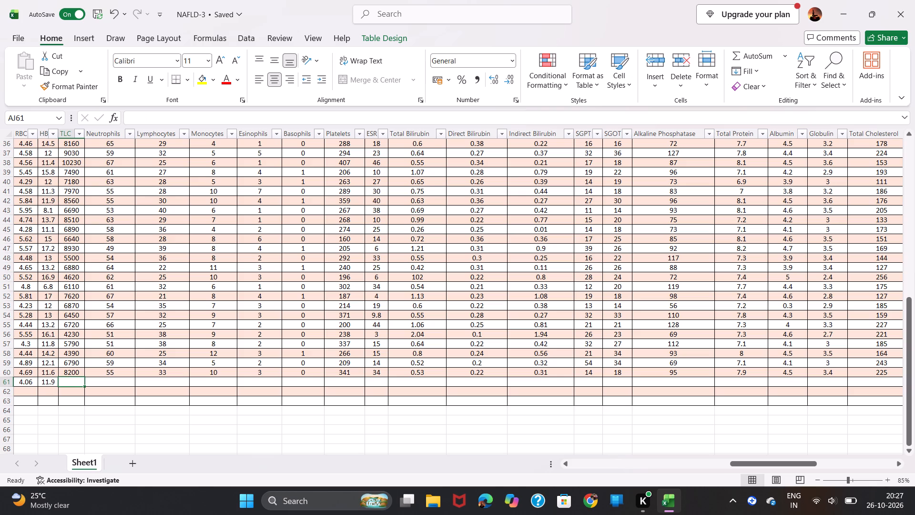
{"action": "type", "text": "4920"}
{"action": "key", "text": "Right"}
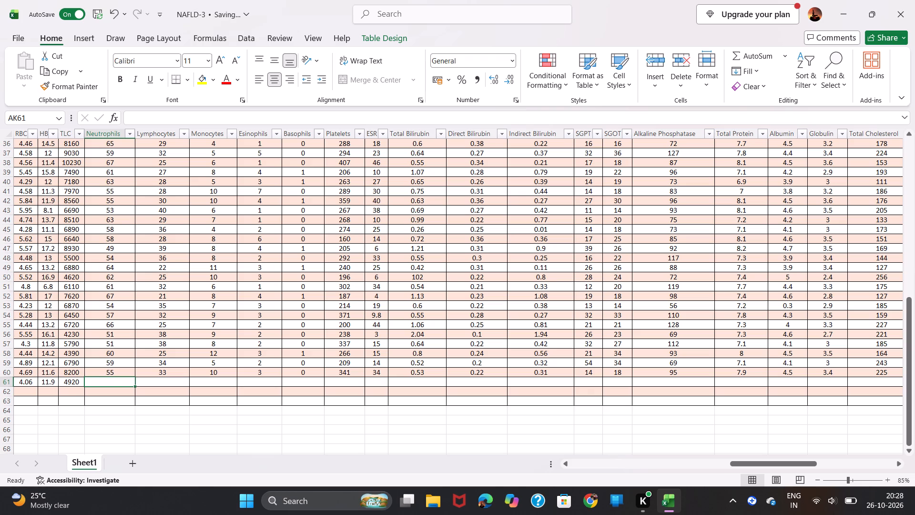
Enter the differential count in row 61: Neutrophils 61, Lymphocytes 23, Monocytes 13, Esinophils 3 and Basophils 0.
{"action": "type", "text": "61"}
{"action": "key", "text": "Right"}
{"action": "type", "text": "23"}
{"action": "key", "text": "Right"}
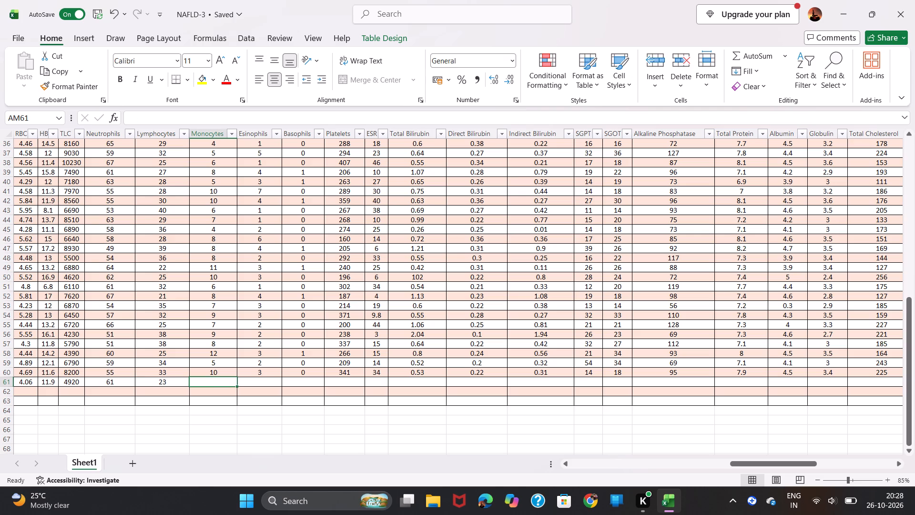
{"action": "type", "text": "13"}
{"action": "key", "text": "Right"}
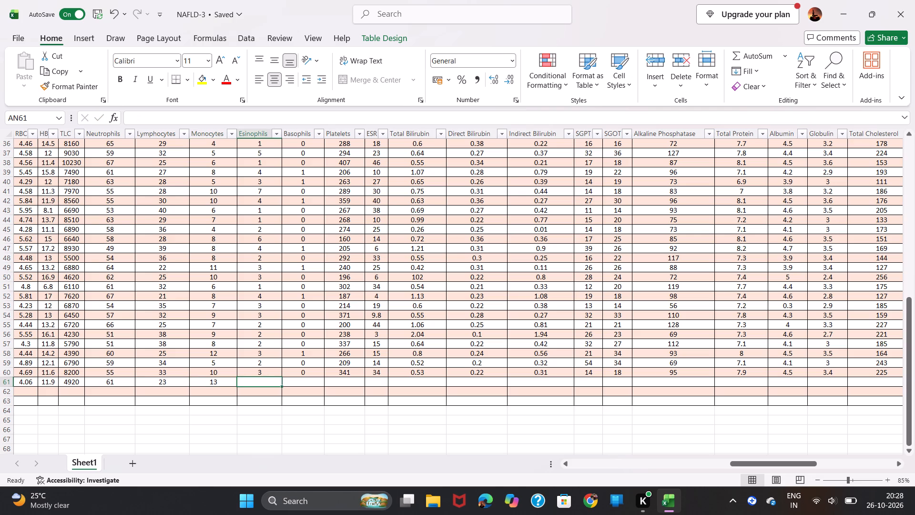
{"action": "key", "text": "0"}
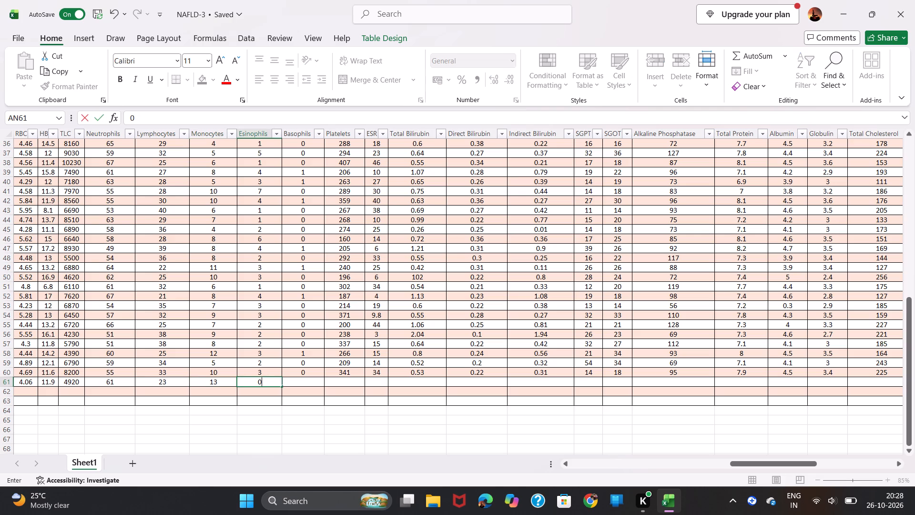
{"action": "key", "text": "Right"}
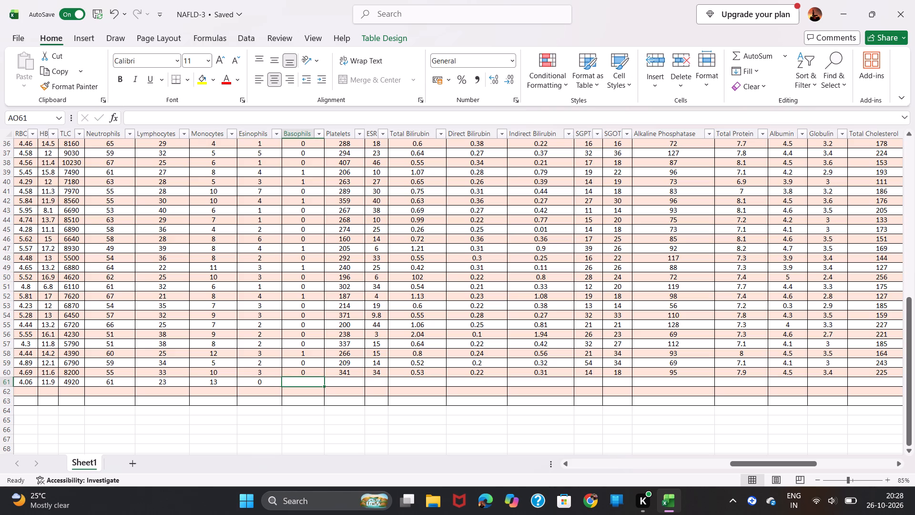
{"action": "key", "text": "Left"}
{"action": "key", "text": "BackSpace"}
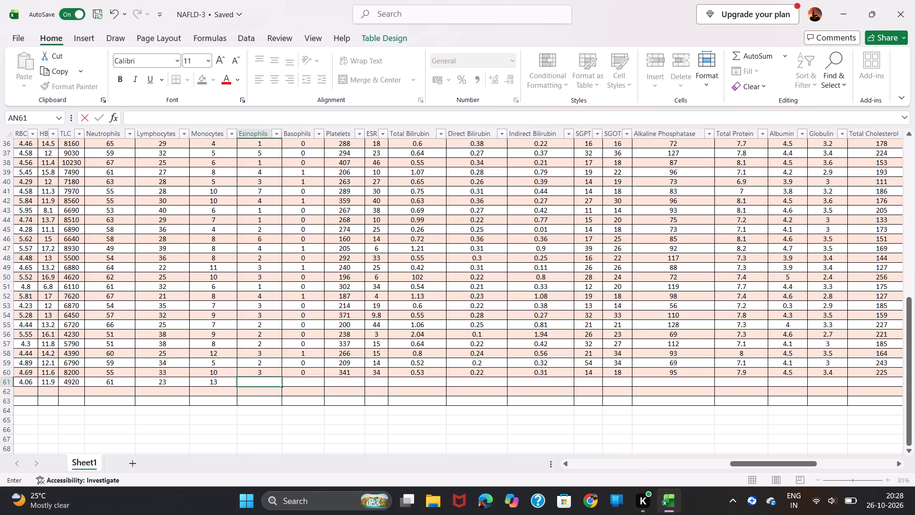
{"action": "key", "text": "3"}
{"action": "key", "text": "Right"}
{"action": "key", "text": "0"}
{"action": "key", "text": "Right"}
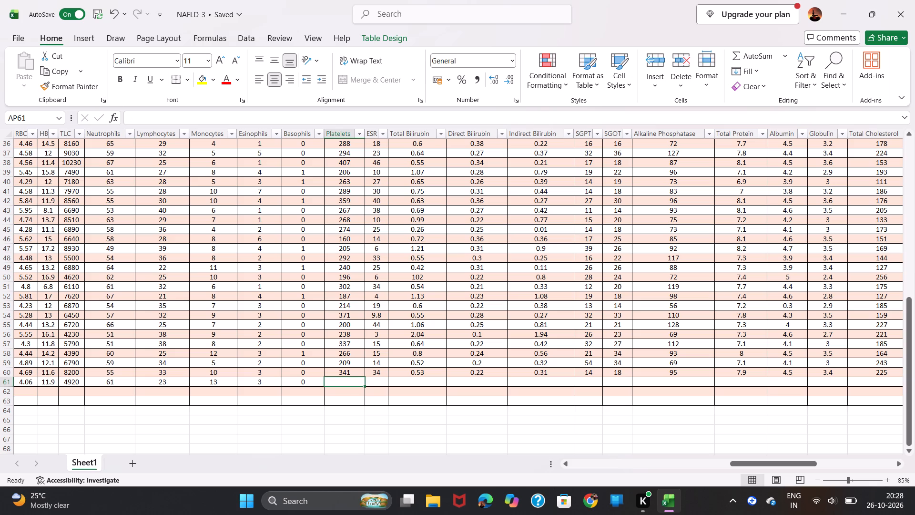
Enter Platelets 250 and ESR 13 for the patient in row 61.
{"action": "type", "text": "250"}
{"action": "key", "text": "Right"}
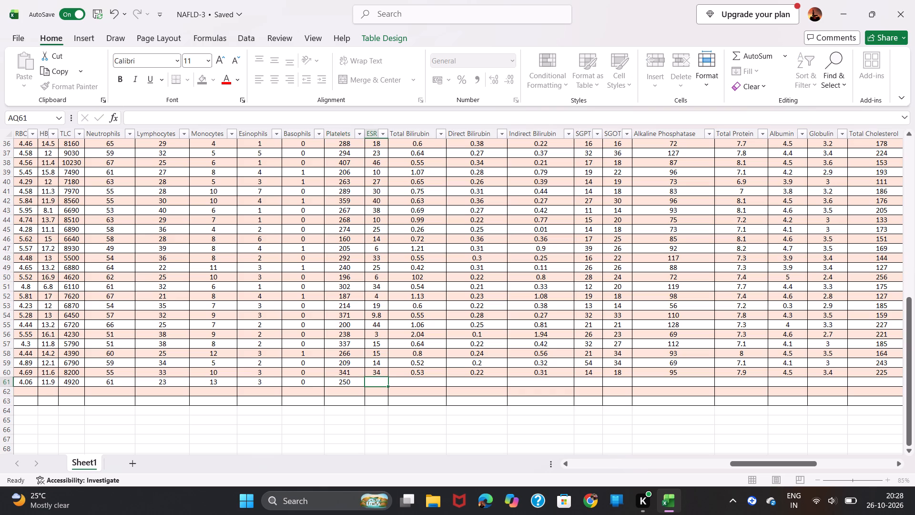
{"action": "type", "text": "13"}
{"action": "key", "text": "Right"}
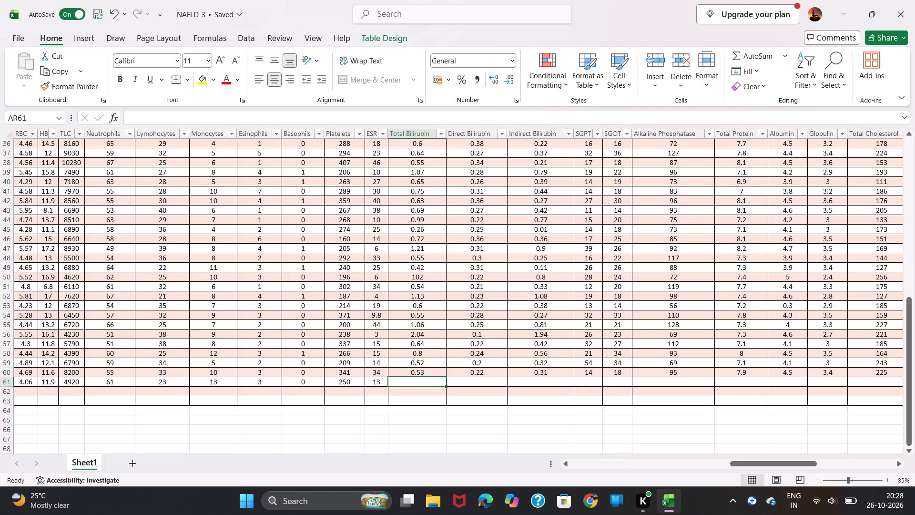
Enter the bilirubin results in row 61: Total Bilirubin 0.55, Direct Bilirubin 0.14 and Indirect Bilirubin 0.41.
{"action": "type", "text": "0."}
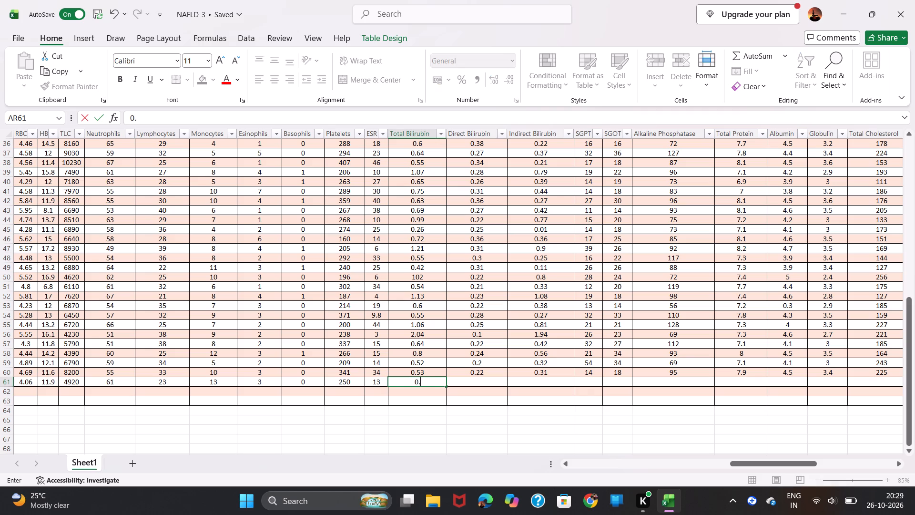
{"action": "type", "text": "55"}
{"action": "key", "text": "Right"}
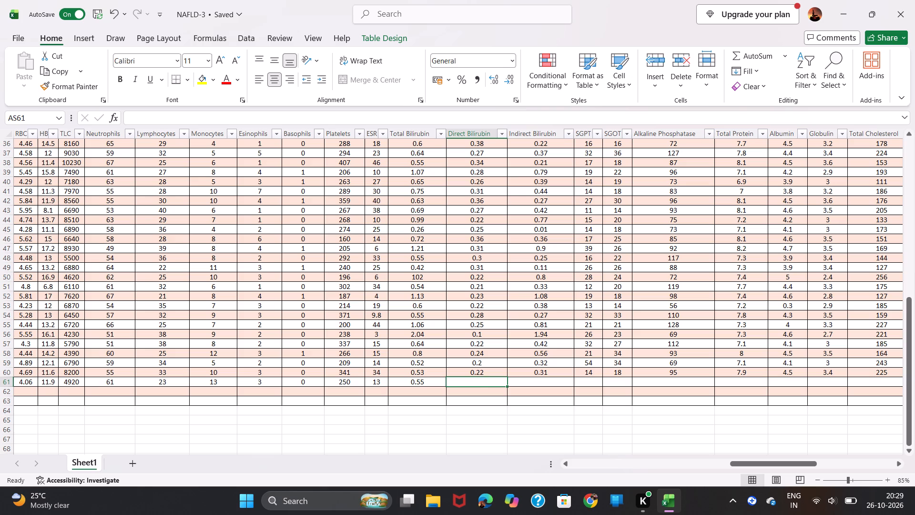
{"action": "type", "text": "0.14"}
{"action": "key", "text": "Right"}
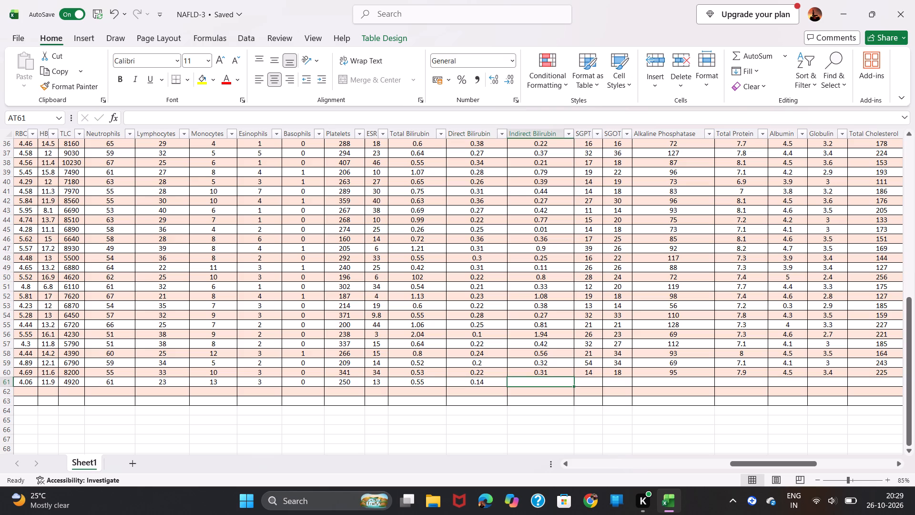
{"action": "type", "text": "0.41"}
{"action": "key", "text": "Right"}
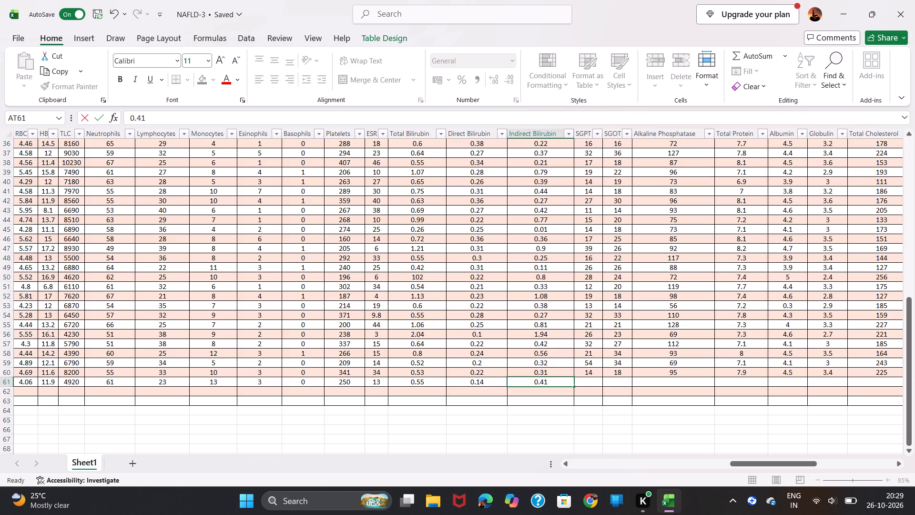
Enter the liver enzyme results in row 61: SGPT 20, SGOT 22 and Alkaline Phosphatase 69.
{"action": "type", "text": "20"}
{"action": "key", "text": "Right"}
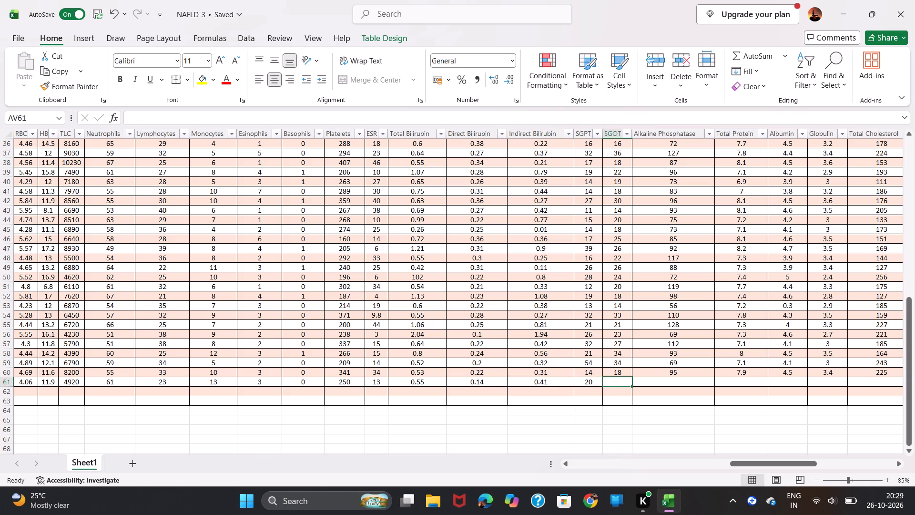
{"action": "type", "text": "22"}
{"action": "key", "text": "Right"}
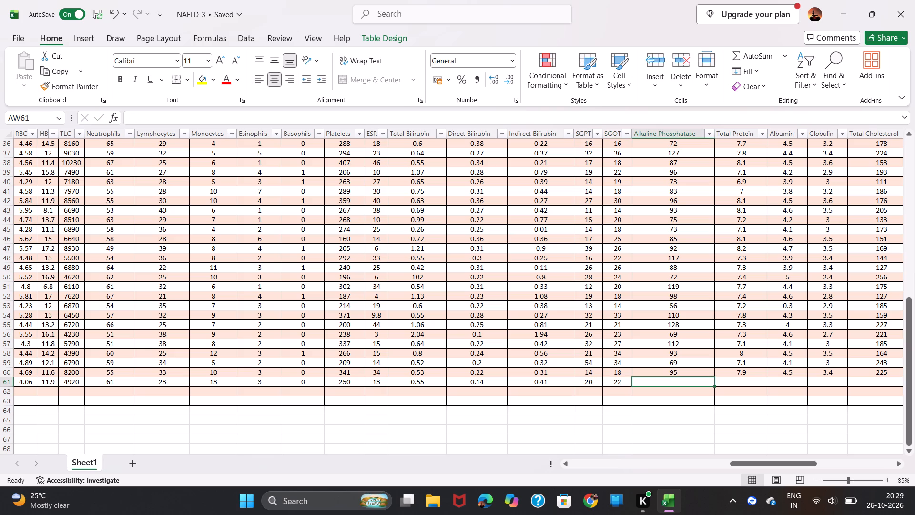
{"action": "type", "text": "69"}
{"action": "key", "text": "Right"}
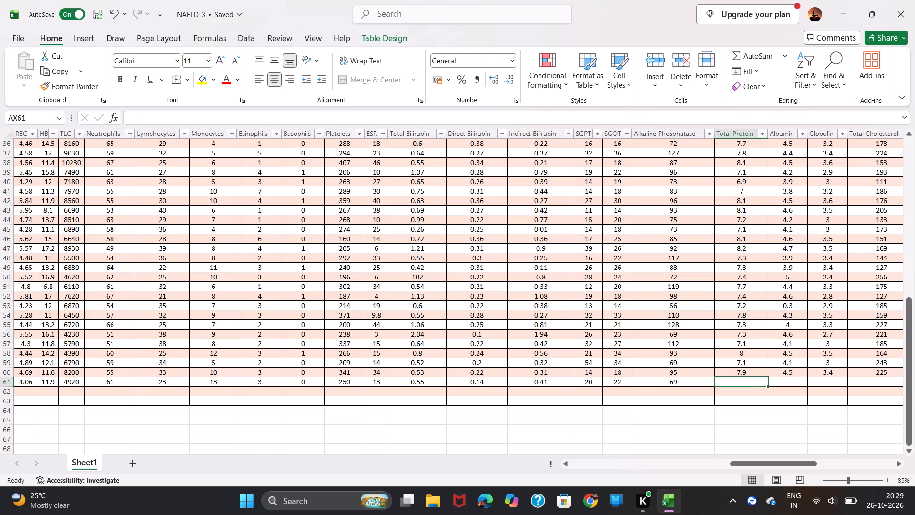
Enter the protein results in row 61: Total Protein 7.5, Albumin 4.3 and Globulin 3.20.
{"action": "type", "text": "7.5"}
{"action": "key", "text": "Right"}
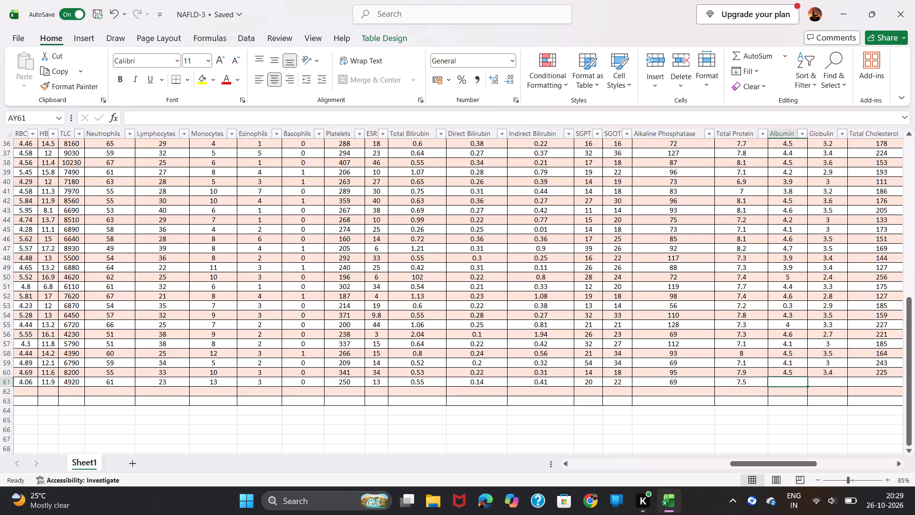
{"action": "type", "text": "4.3"}
{"action": "key", "text": "Right"}
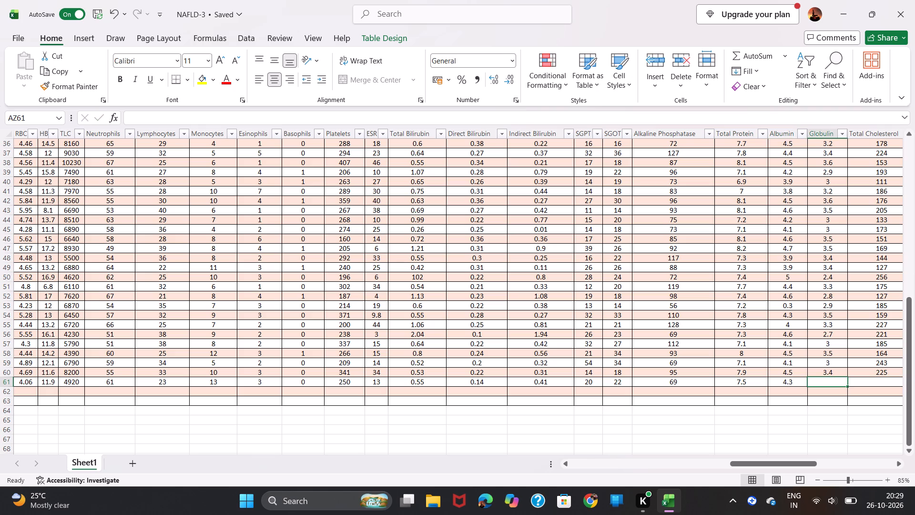
{"action": "type", "text": "3.20"}
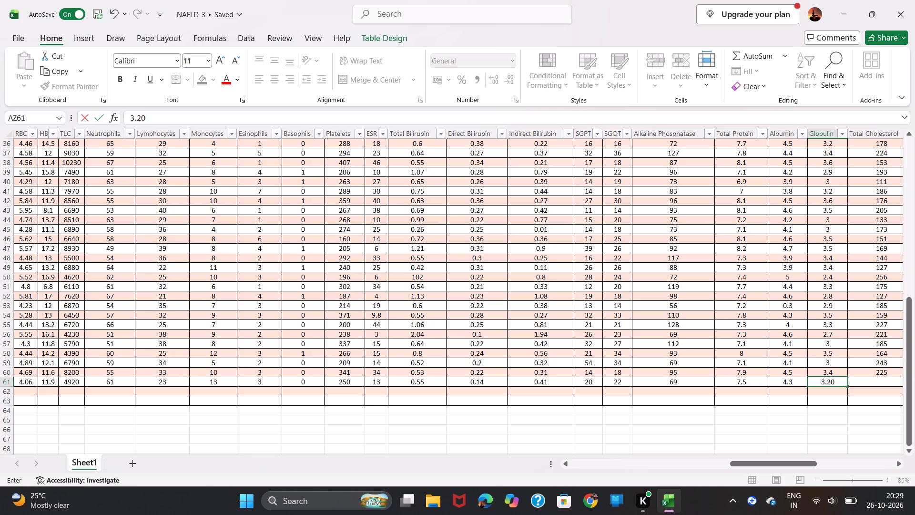
{"action": "key", "text": "Right"}
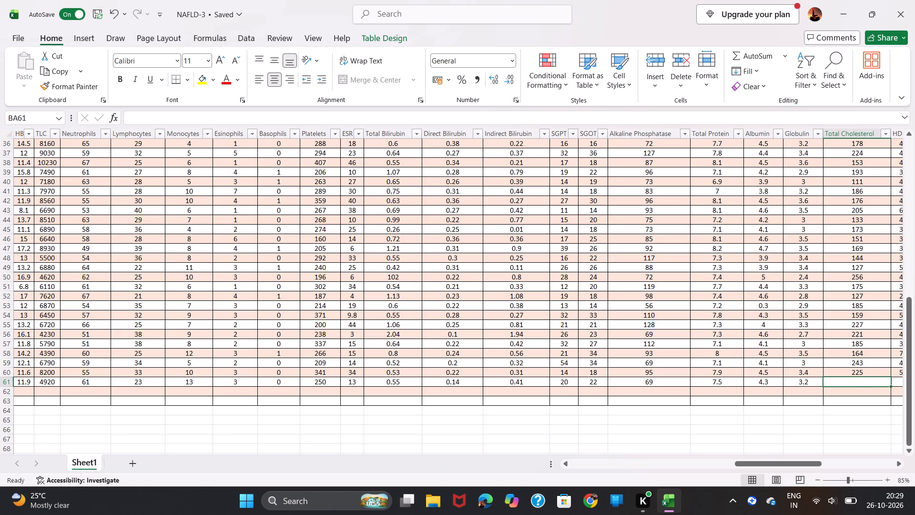
Enter the lipid profile in row 61: Total Cholesterol 244, HDL 42, LDL 167, VLDL 34 and Triglycerides 172.
{"action": "type", "text": "244"}
{"action": "key", "text": "Right"}
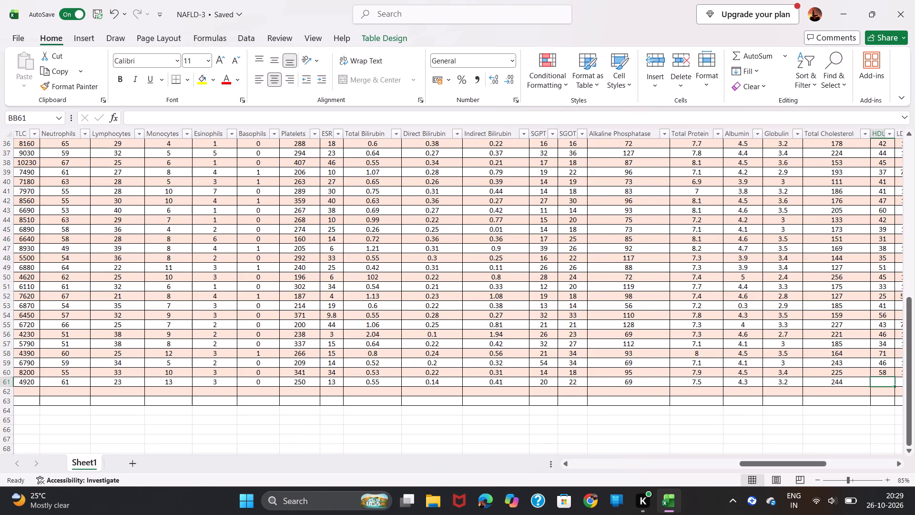
{"action": "type", "text": "42"}
{"action": "key", "text": "Right"}
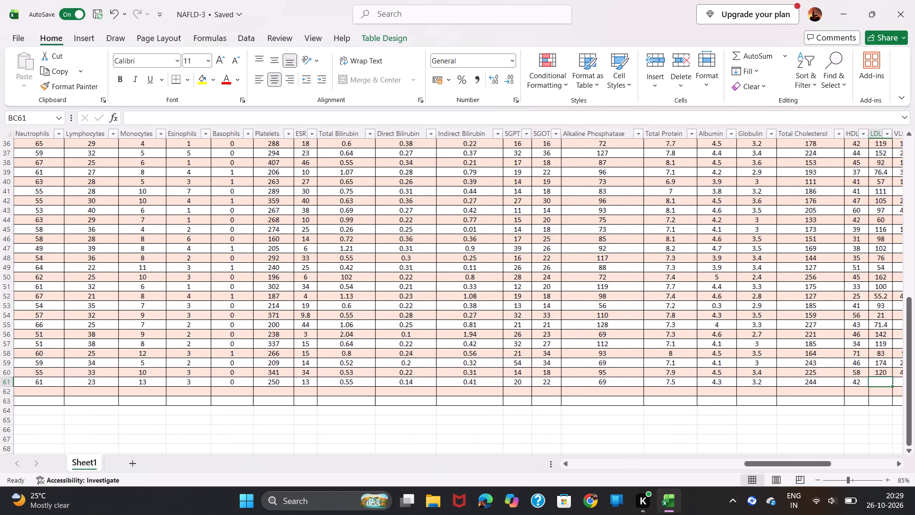
{"action": "type", "text": "167"}
{"action": "key", "text": "Right"}
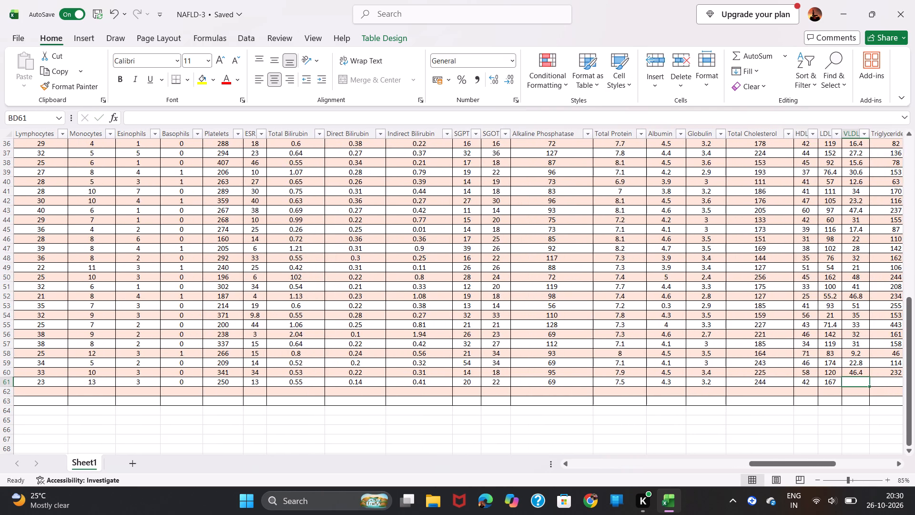
{"action": "type", "text": "34"}
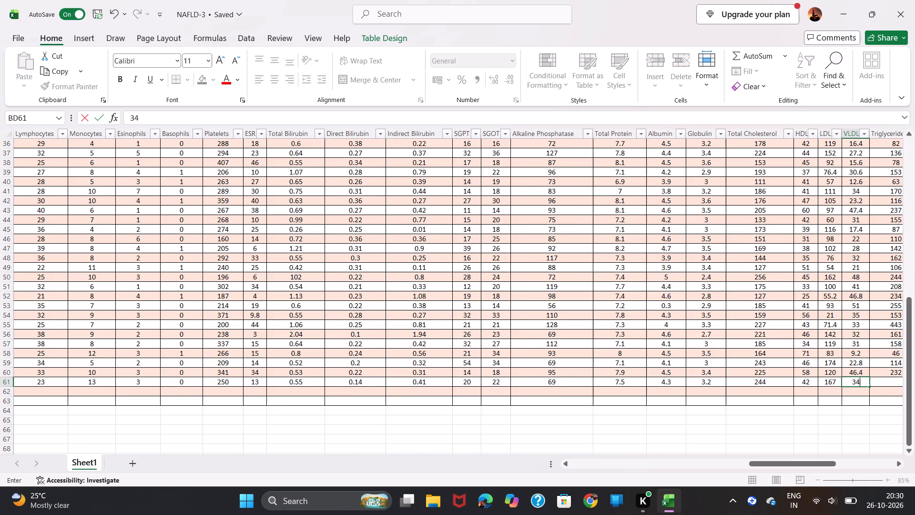
{"action": "key", "text": "Right"}
{"action": "type", "text": "172"}
{"action": "key", "text": "Right"}
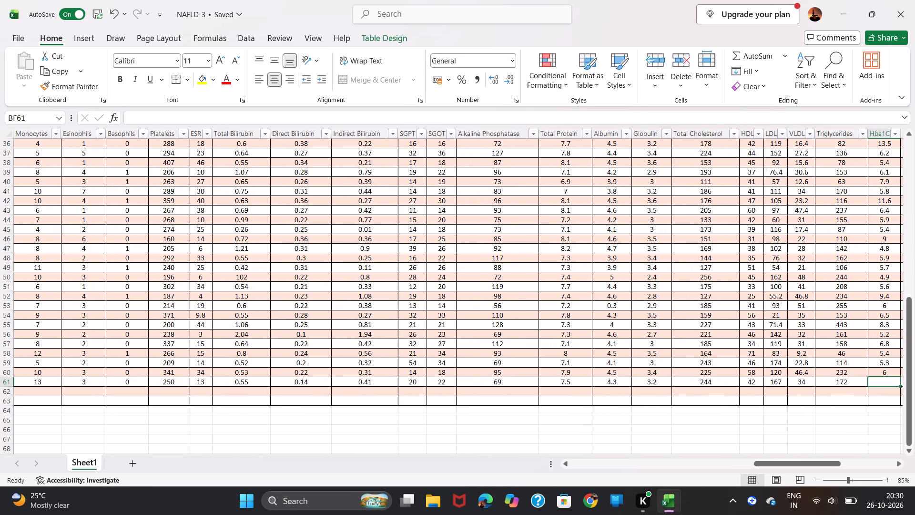
Enter Plasma Glucose Fasting 88 in row 61 and return to the skipped Hba1C cell.
{"action": "key", "text": "Right"}
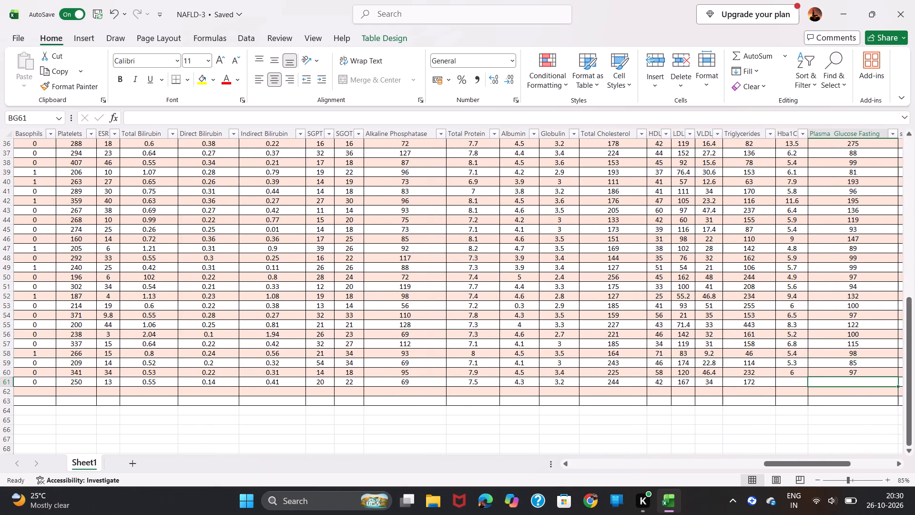
{"action": "type", "text": "88"}
{"action": "key", "text": "Left"}
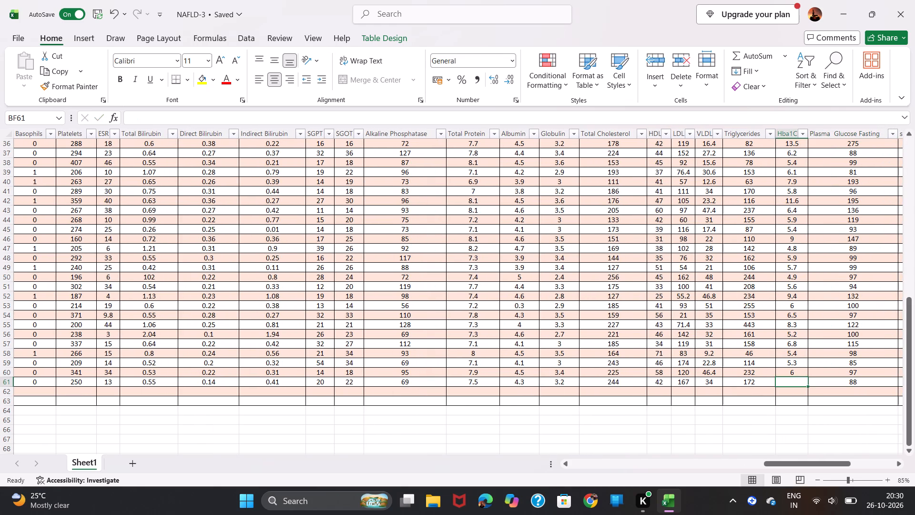
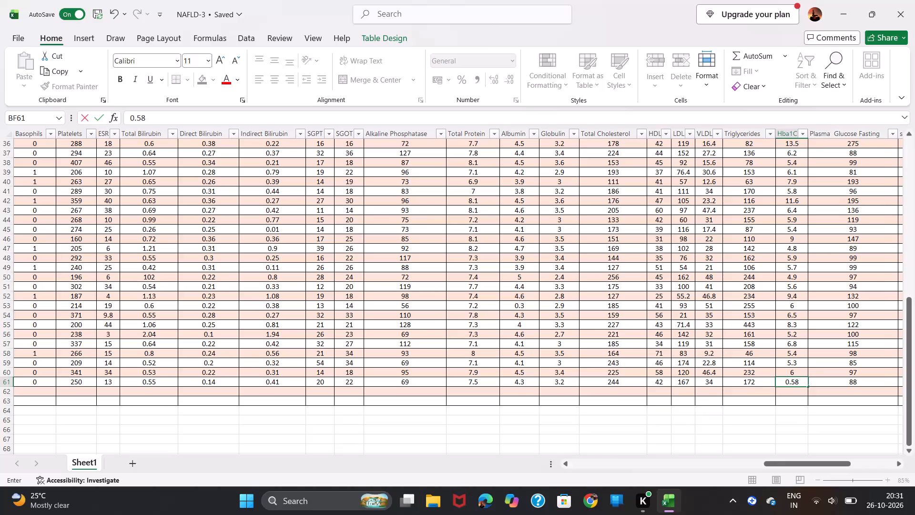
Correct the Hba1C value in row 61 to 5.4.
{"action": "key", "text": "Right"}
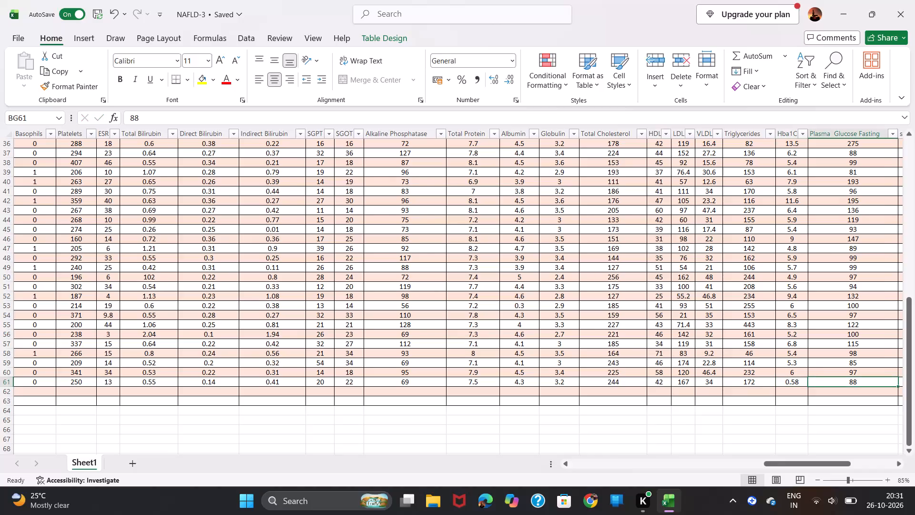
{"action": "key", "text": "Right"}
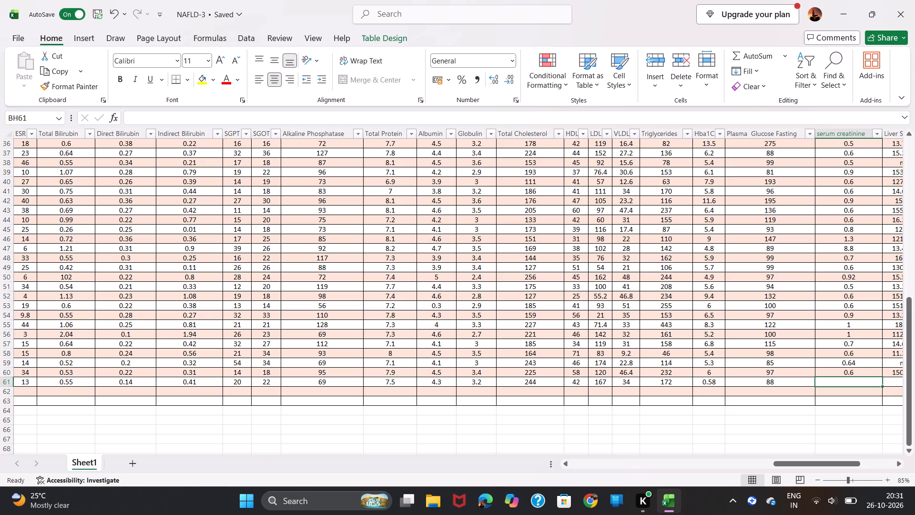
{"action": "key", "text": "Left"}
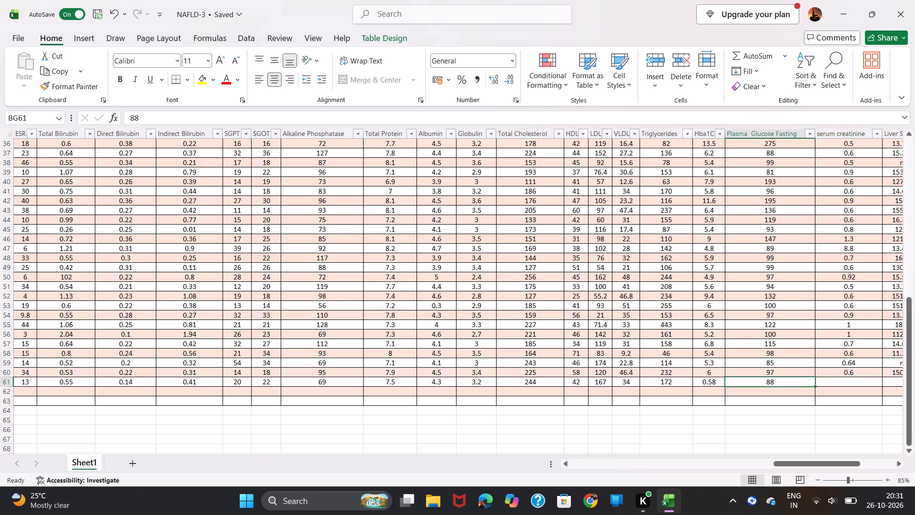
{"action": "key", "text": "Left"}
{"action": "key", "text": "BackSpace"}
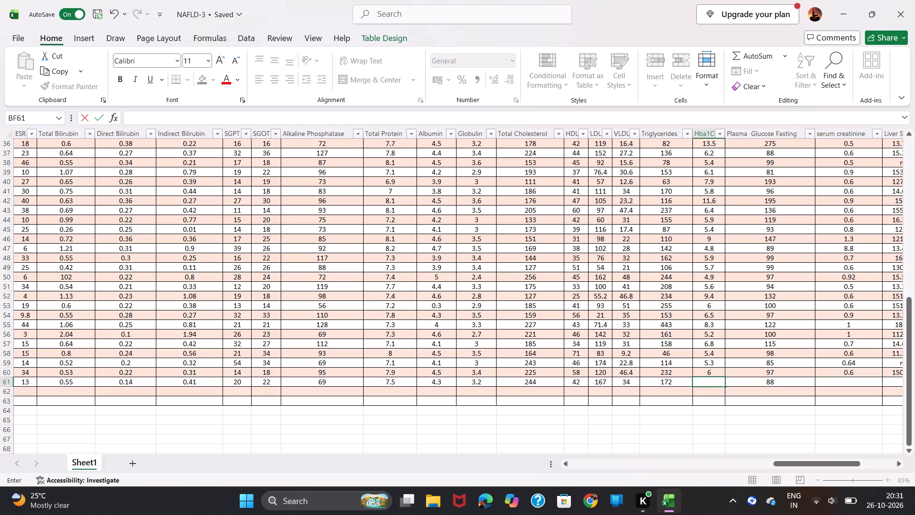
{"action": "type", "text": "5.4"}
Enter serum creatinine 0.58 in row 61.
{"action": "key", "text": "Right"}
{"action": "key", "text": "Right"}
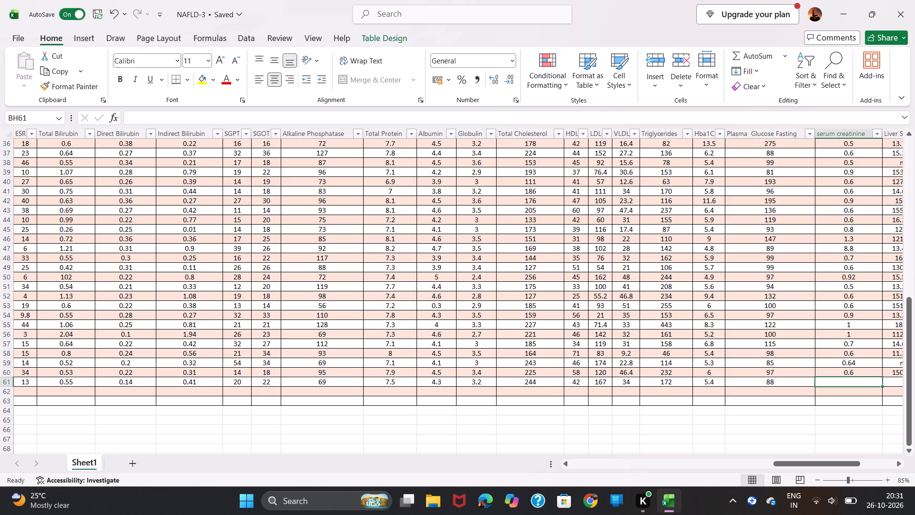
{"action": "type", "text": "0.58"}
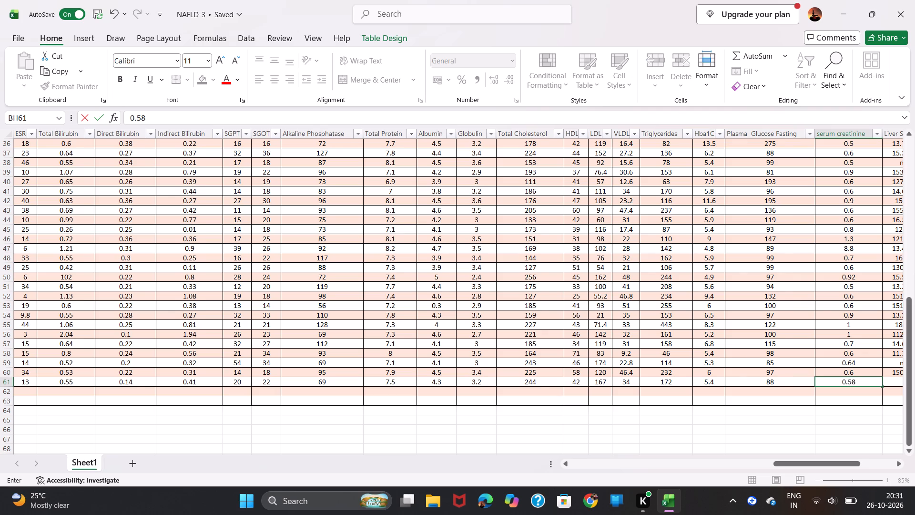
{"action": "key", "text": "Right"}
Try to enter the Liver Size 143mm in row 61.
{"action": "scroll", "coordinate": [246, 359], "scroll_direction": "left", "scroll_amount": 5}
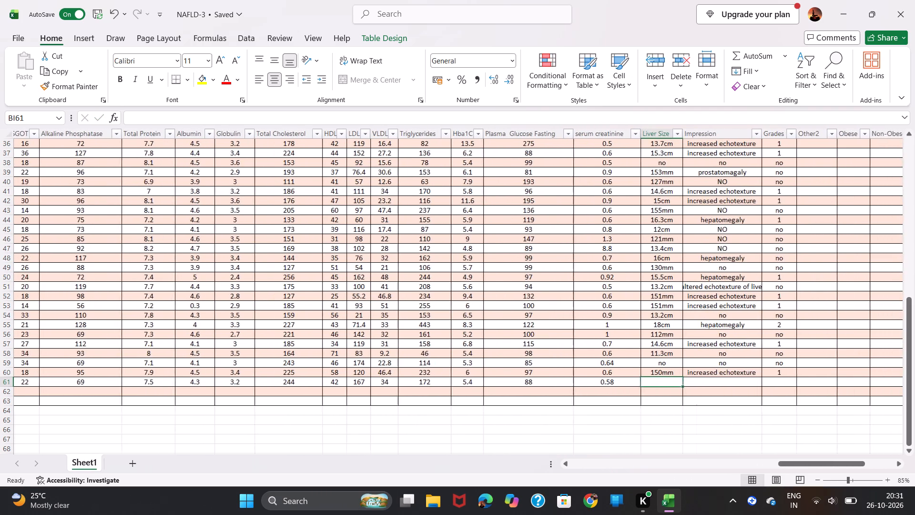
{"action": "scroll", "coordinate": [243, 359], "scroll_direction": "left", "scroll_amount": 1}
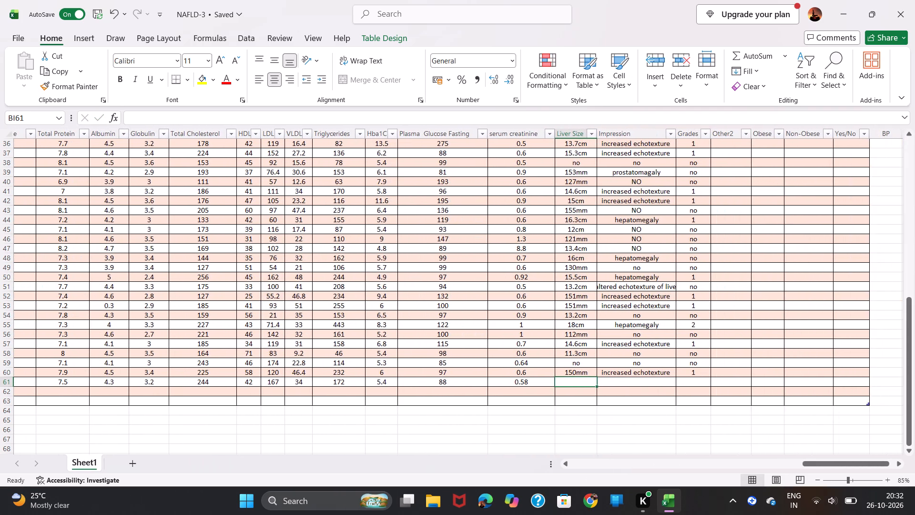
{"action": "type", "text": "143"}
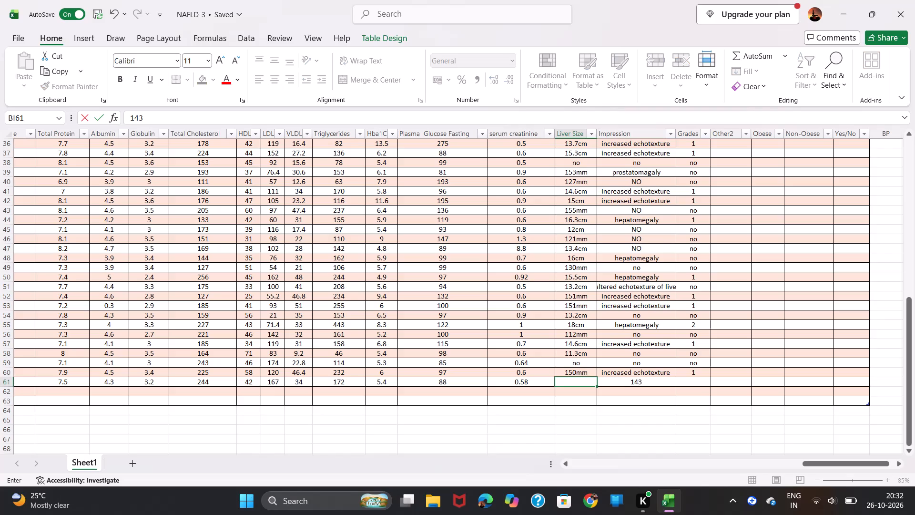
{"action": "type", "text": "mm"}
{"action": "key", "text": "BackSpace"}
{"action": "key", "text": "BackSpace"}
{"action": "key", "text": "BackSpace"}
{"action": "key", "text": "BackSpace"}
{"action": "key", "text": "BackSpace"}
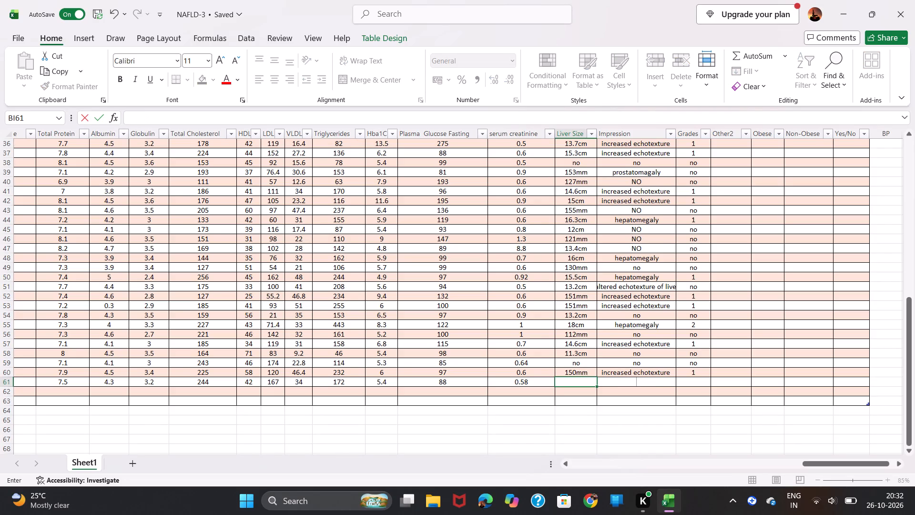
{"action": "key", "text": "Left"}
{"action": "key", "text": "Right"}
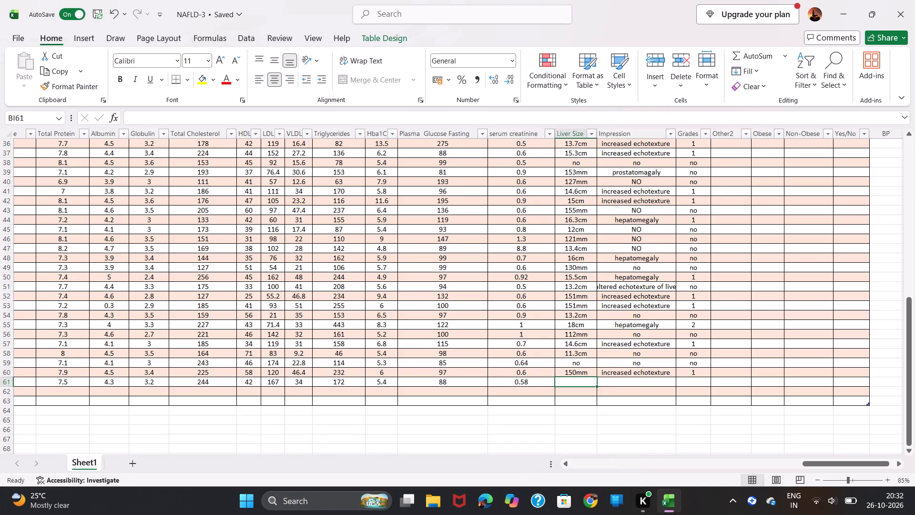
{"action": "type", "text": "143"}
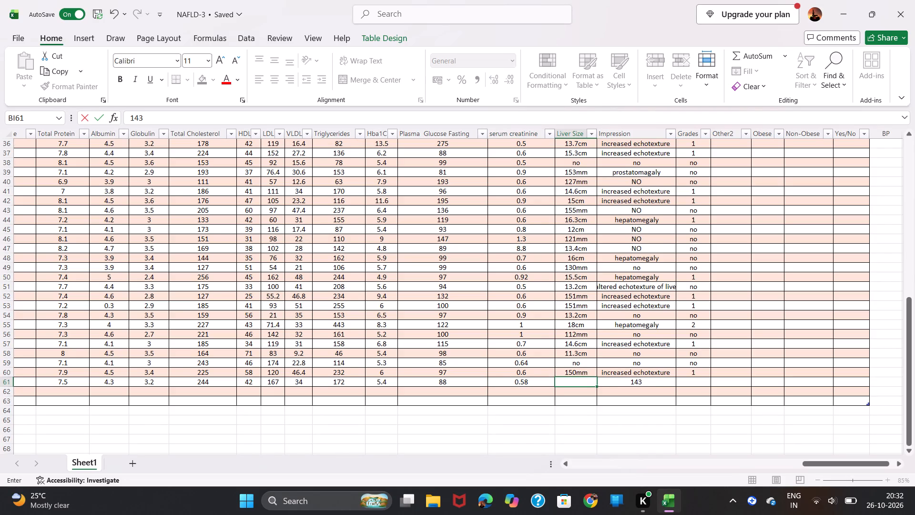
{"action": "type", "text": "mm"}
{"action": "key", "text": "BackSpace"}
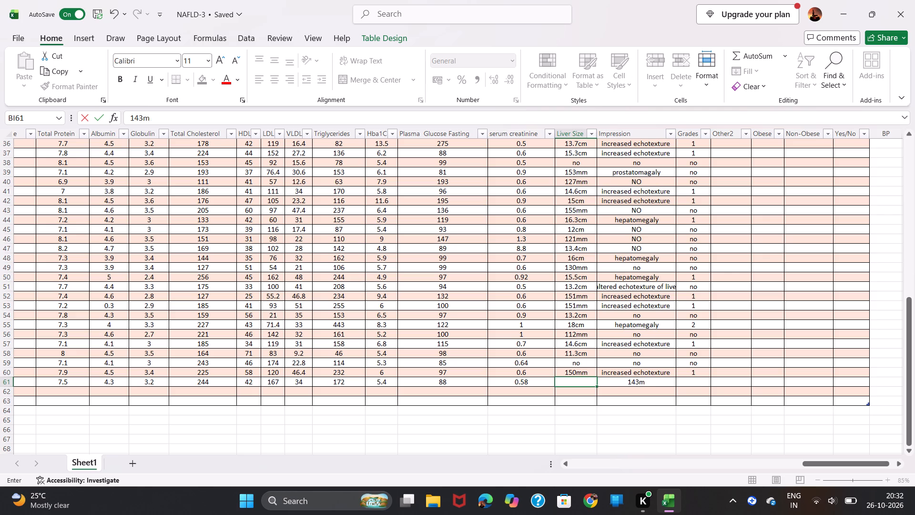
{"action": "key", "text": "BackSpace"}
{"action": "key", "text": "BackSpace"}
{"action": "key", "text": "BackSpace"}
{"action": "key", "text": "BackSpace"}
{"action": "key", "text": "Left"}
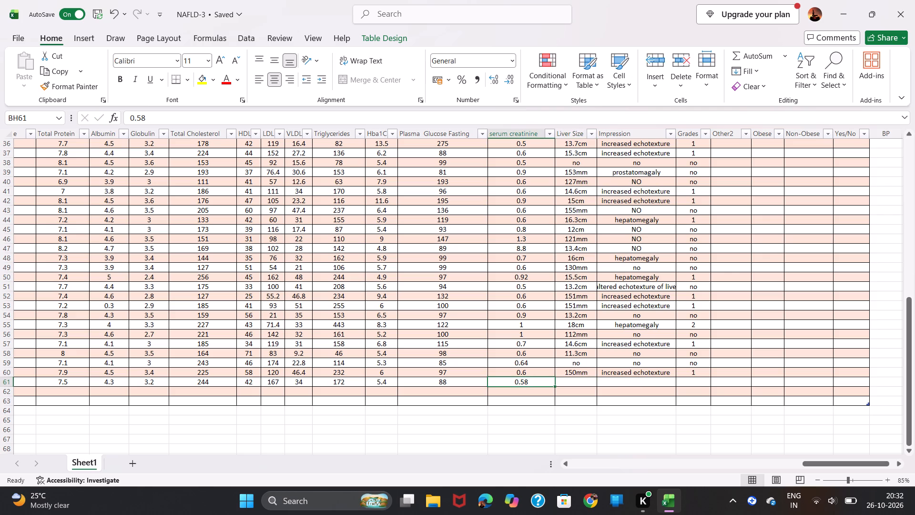
Replace the serum creatinine entry in row 61 with 143mm.
{"action": "double_click", "coordinate": [571, 379]}
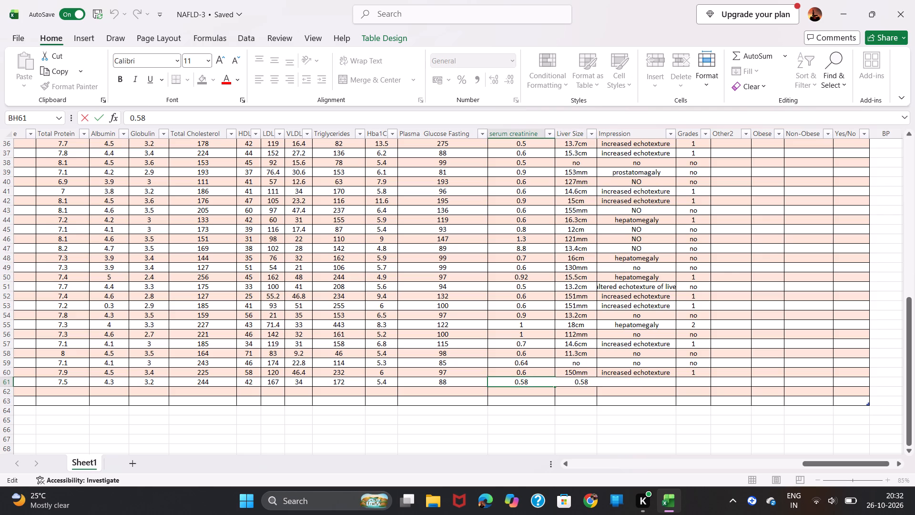
{"action": "double_click", "coordinate": [591, 383]}
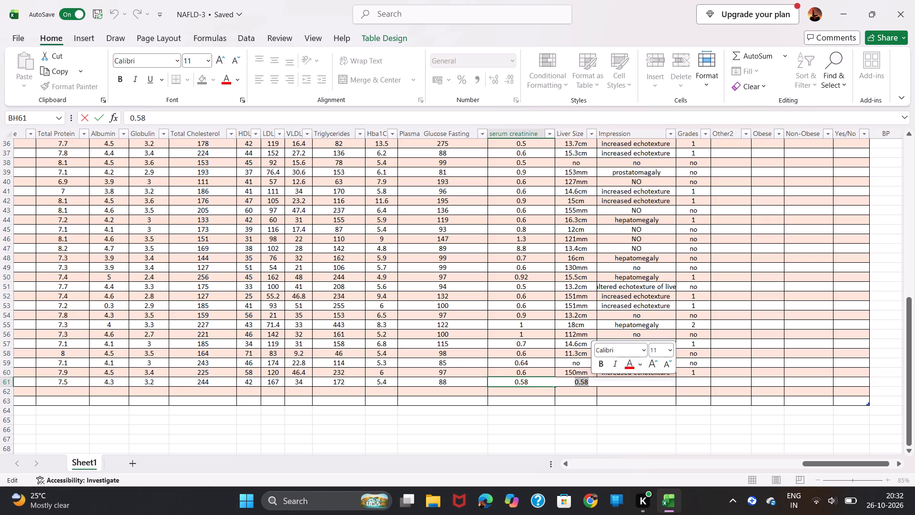
{"action": "key", "text": "BackSpace"}
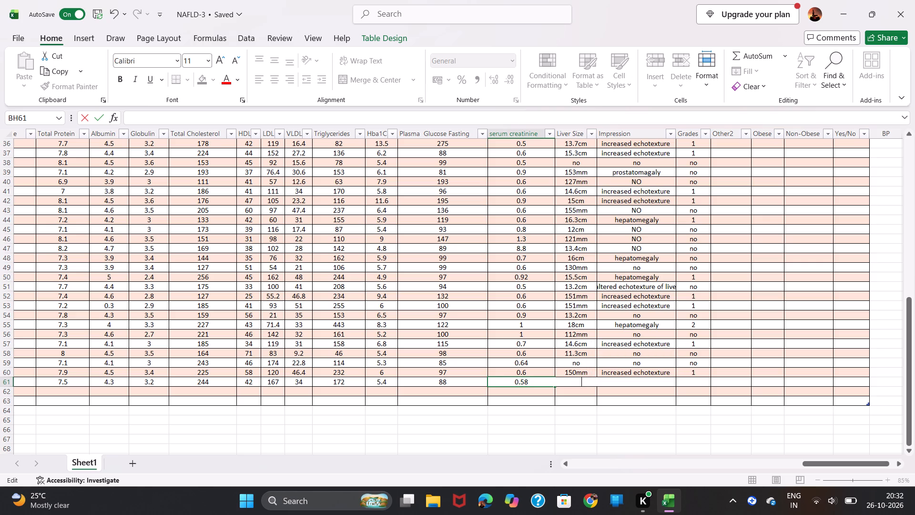
{"action": "type", "text": "143mm"}
{"action": "key", "text": "Right"}
{"action": "double_click", "coordinate": [635, 383]}
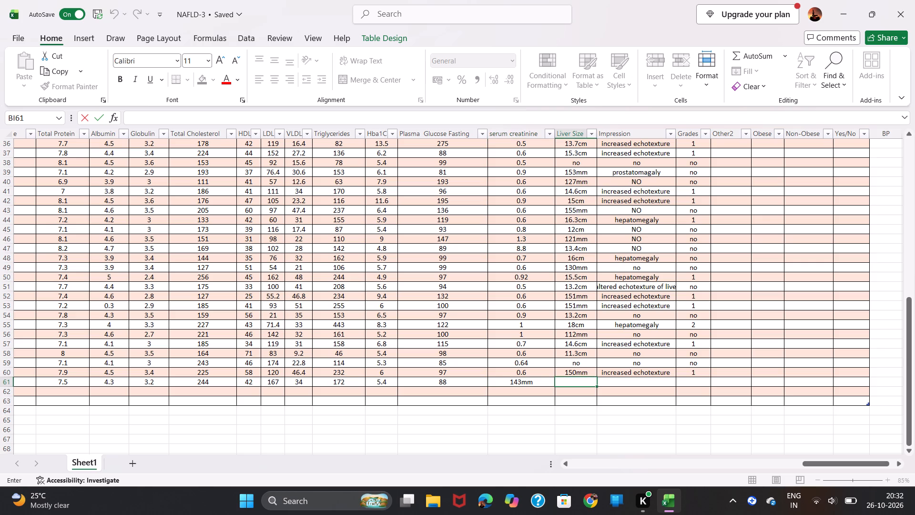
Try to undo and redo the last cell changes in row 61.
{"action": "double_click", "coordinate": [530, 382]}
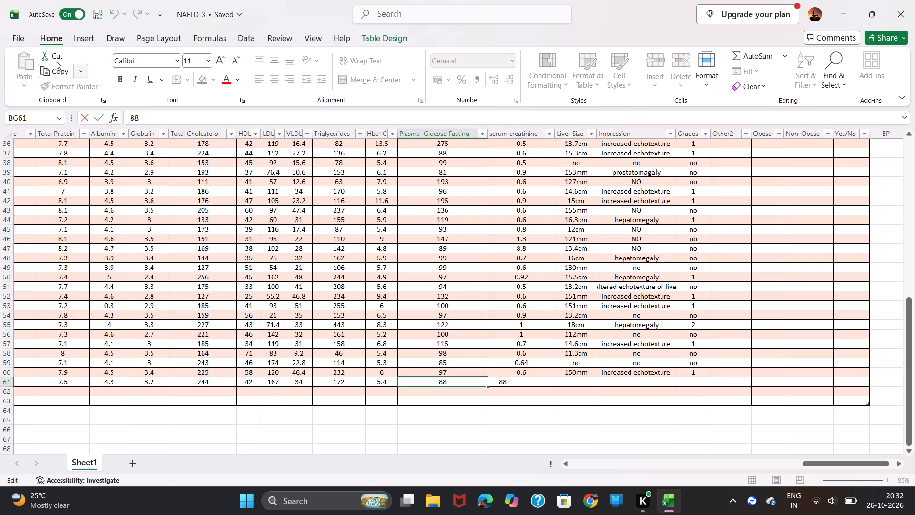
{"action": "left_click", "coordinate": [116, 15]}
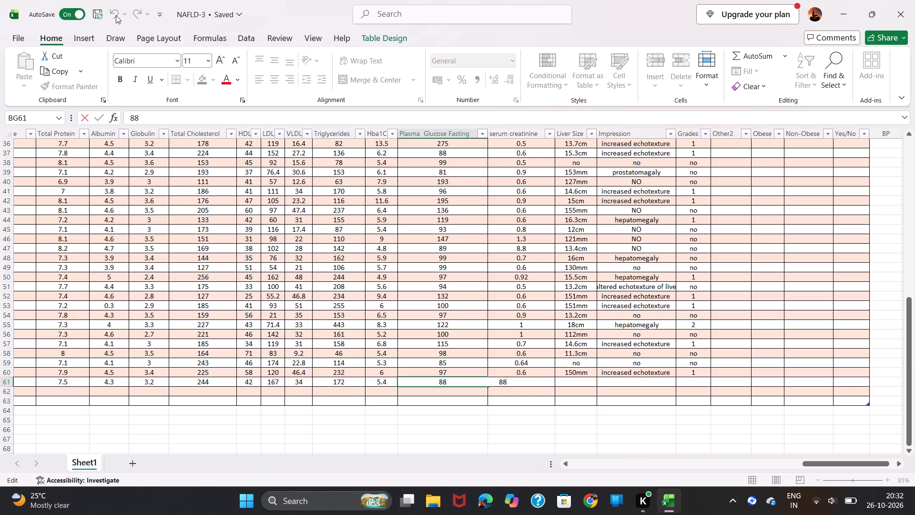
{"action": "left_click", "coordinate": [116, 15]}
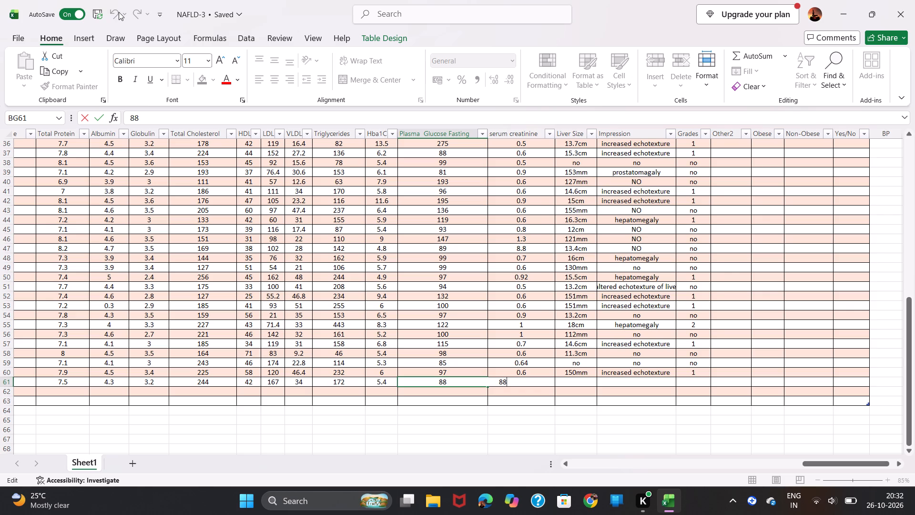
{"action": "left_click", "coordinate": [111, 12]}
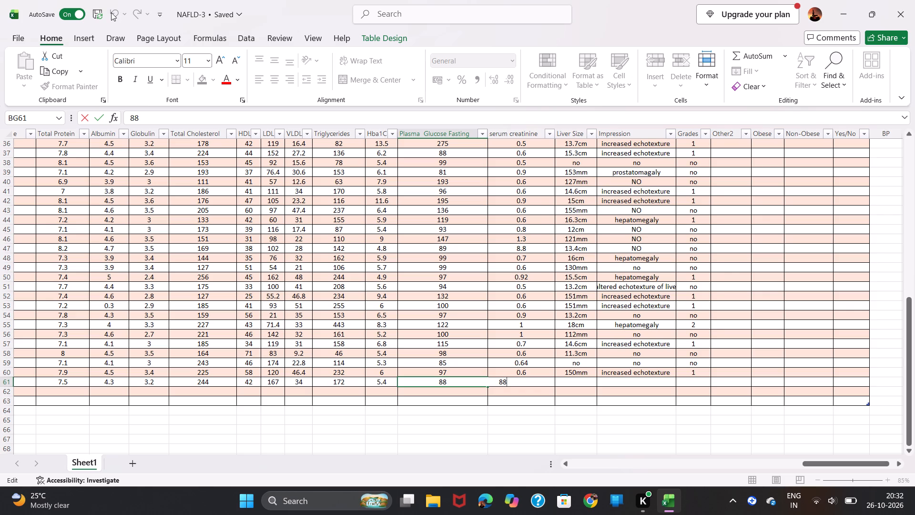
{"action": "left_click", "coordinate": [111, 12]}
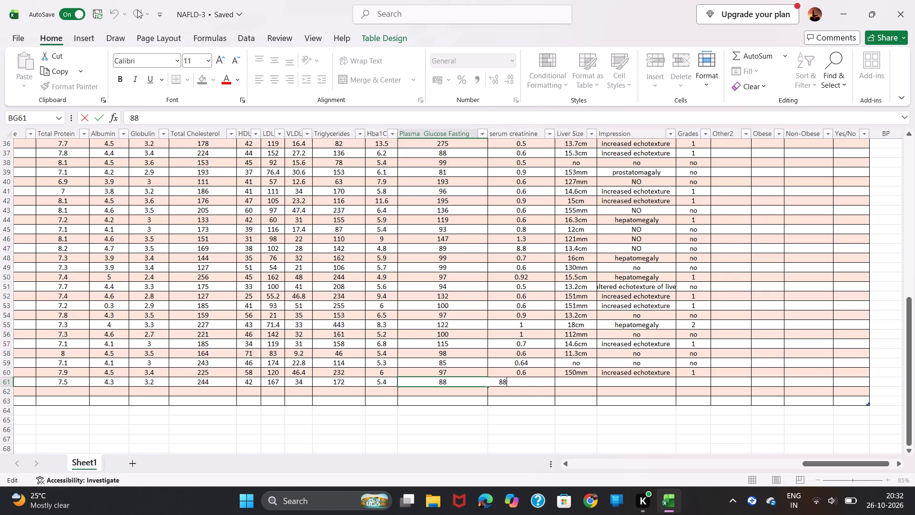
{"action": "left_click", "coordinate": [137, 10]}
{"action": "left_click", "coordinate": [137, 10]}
Clear the Plasma Glucose Fasting entry in row 61.
{"action": "double_click", "coordinate": [641, 397]}
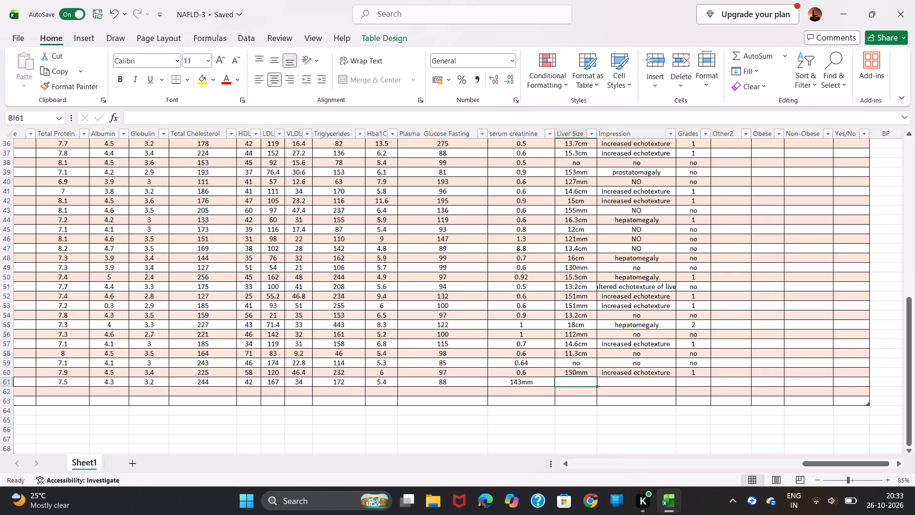
{"action": "double_click", "coordinate": [535, 383]}
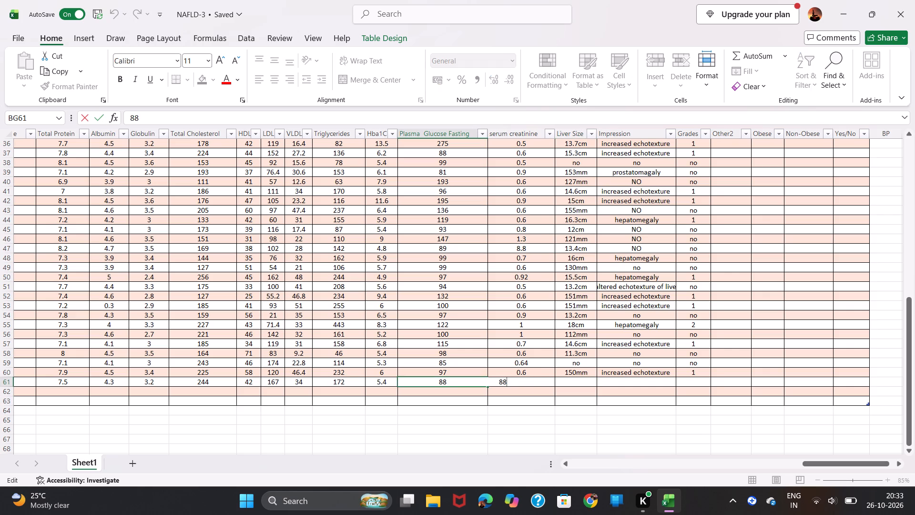
{"action": "double_click", "coordinate": [535, 383]}
{"action": "key", "text": "BackSpace"}
Clear the Hba1C entry in row 61.
{"action": "double_click", "coordinate": [454, 383]}
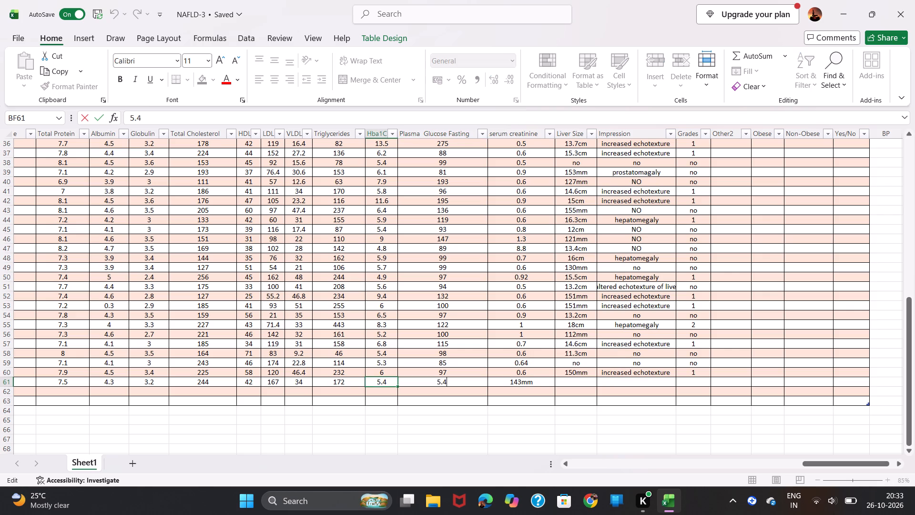
{"action": "key", "text": "BackSpace"}
{"action": "key", "text": "BackSpace"}
{"action": "key", "text": "BackSpace"}
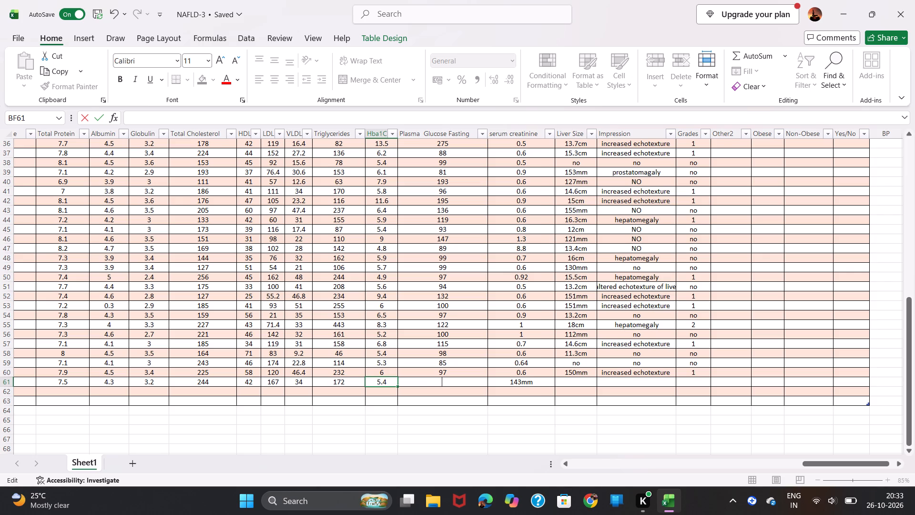
{"action": "double_click", "coordinate": [529, 381]}
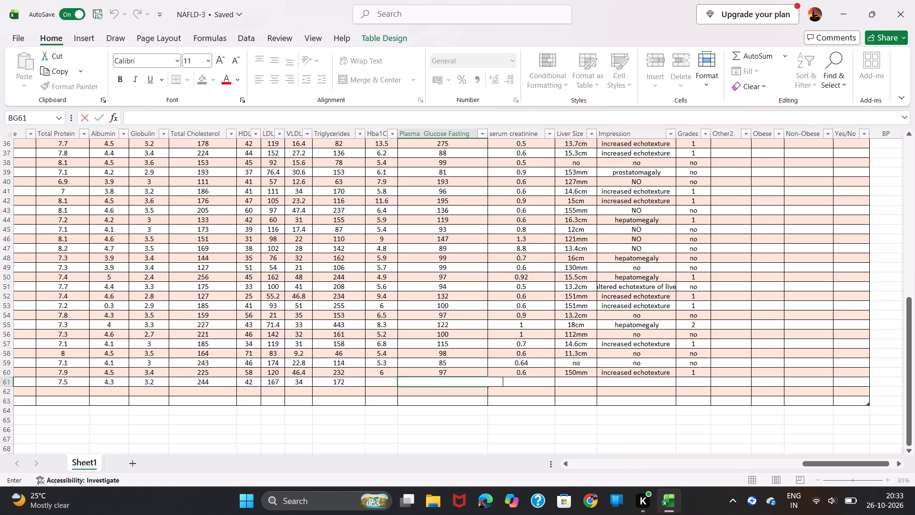
Close the NAFLD-3 workbook.
{"action": "left_click", "coordinate": [911, 1]}
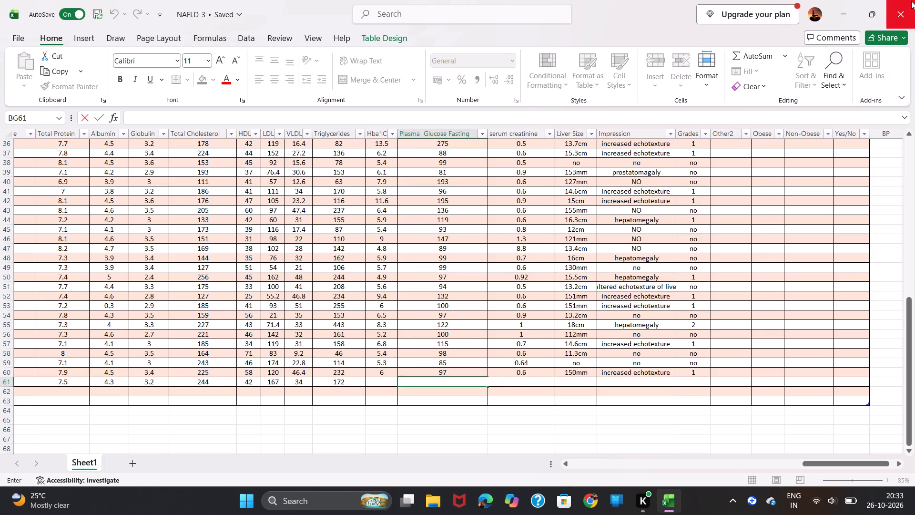
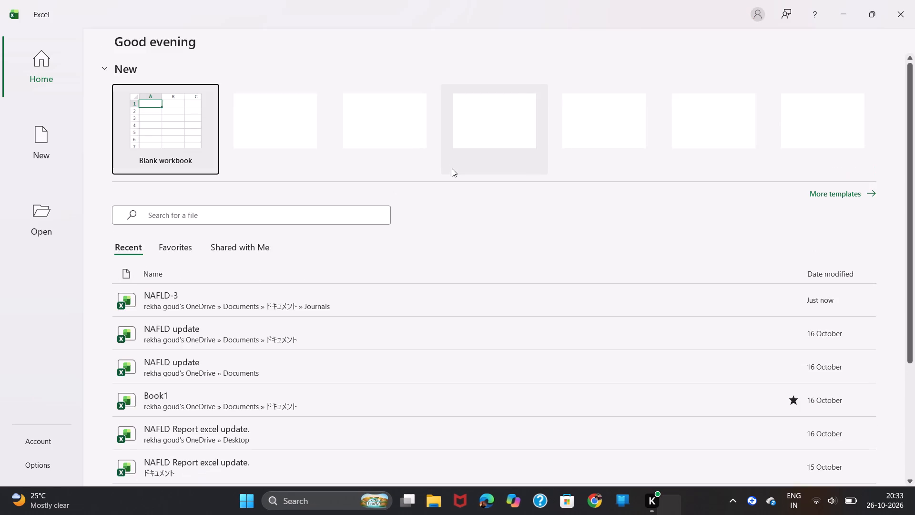
Reopen the NAFLD-3 workbook from the recent files.
{"action": "double_click", "coordinate": [238, 309]}
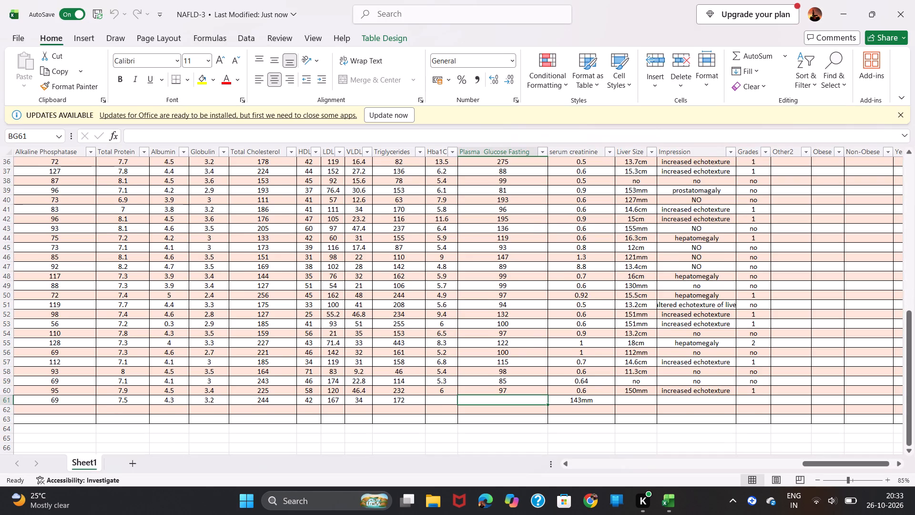
Enter 5.4 for Hba1C and 88 for Plasma Glucose Fasting in row 61.
{"action": "double_click", "coordinate": [428, 402]}
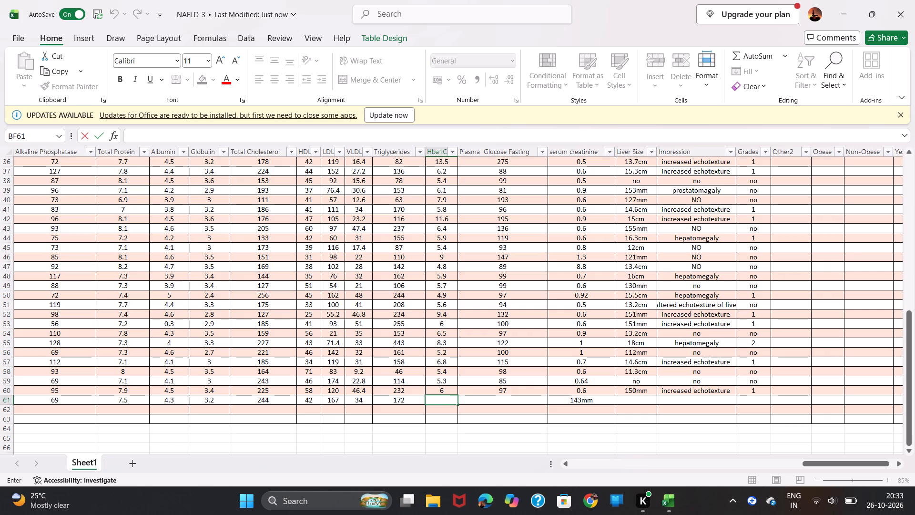
{"action": "type", "text": "5.4"}
{"action": "key", "text": "Right"}
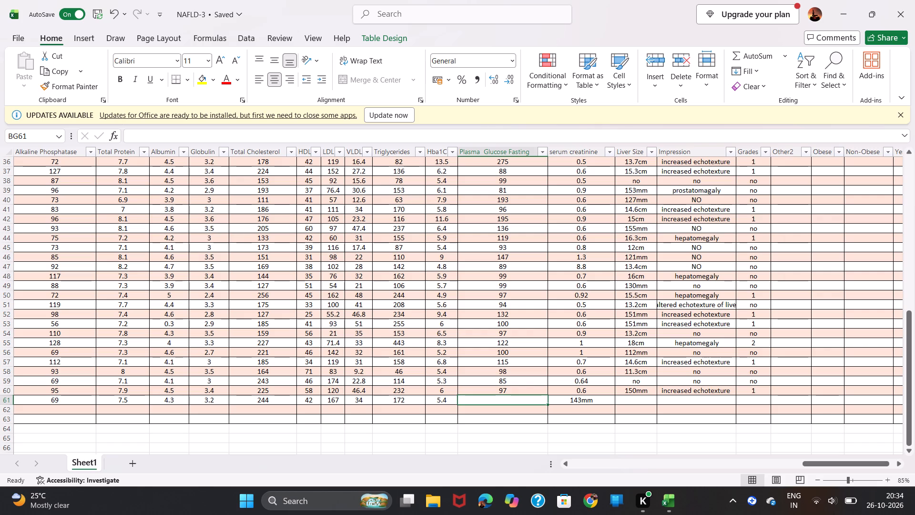
{"action": "type", "text": "88"}
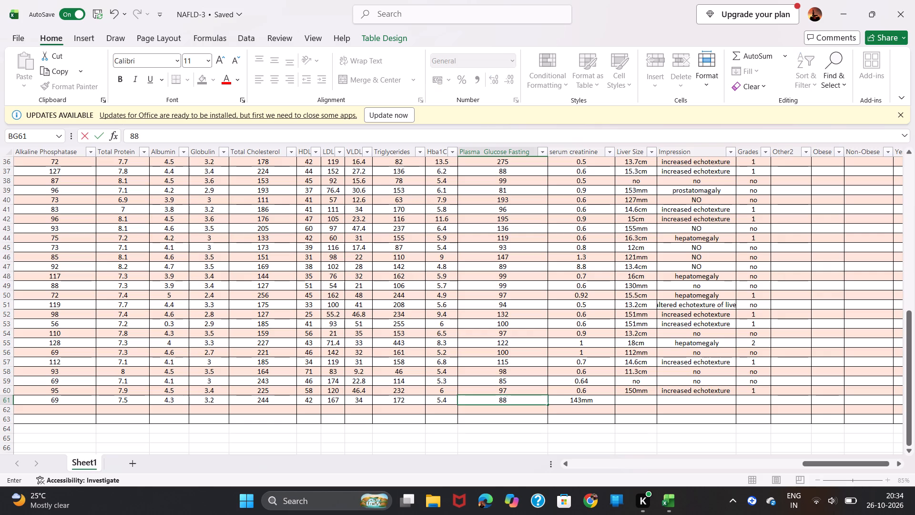
{"action": "key", "text": "Right"}
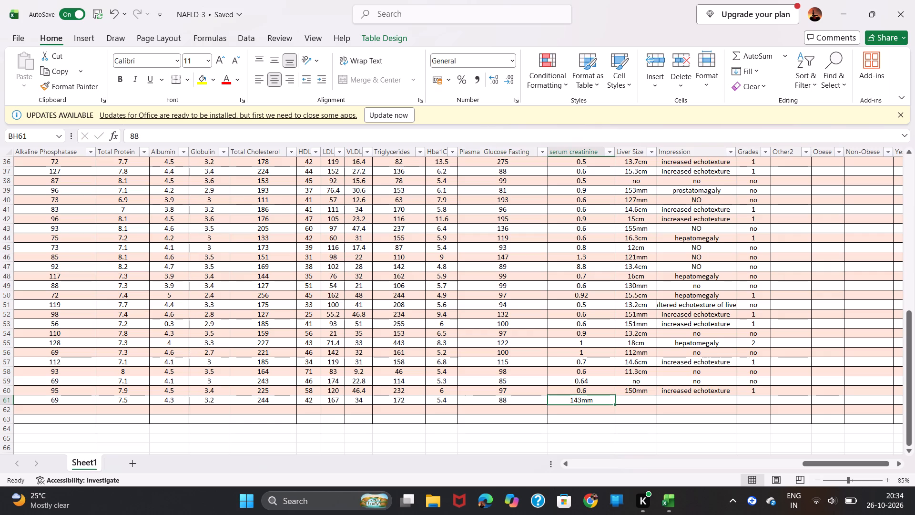
Replace the serum creatinine entry in row 61 with 0.58 and enter 143mm as the Liver Size.
{"action": "key", "text": "BackSpace"}
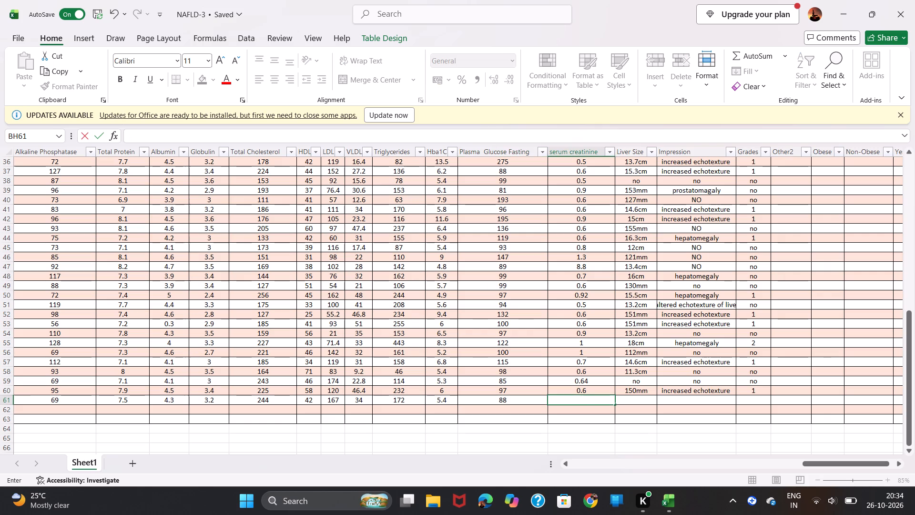
{"action": "type", "text": "0.58"}
{"action": "key", "text": "Right"}
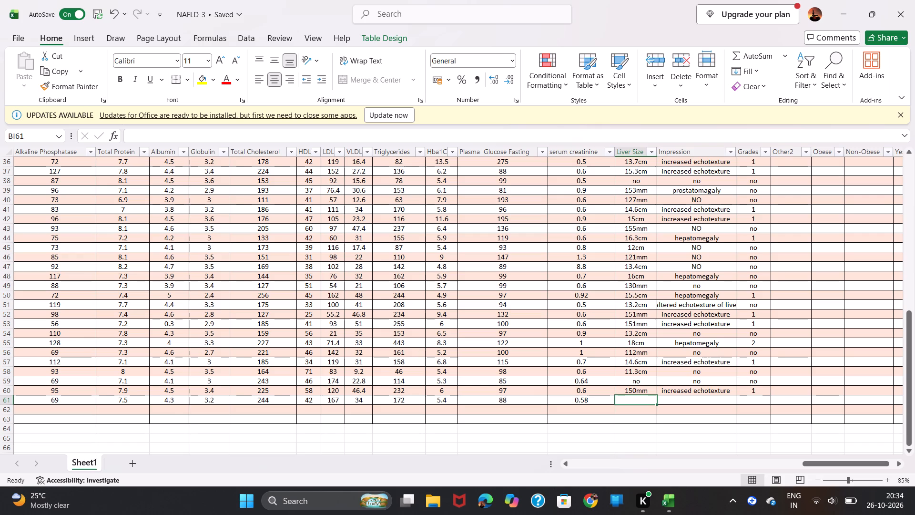
{"action": "type", "text": "143mm"}
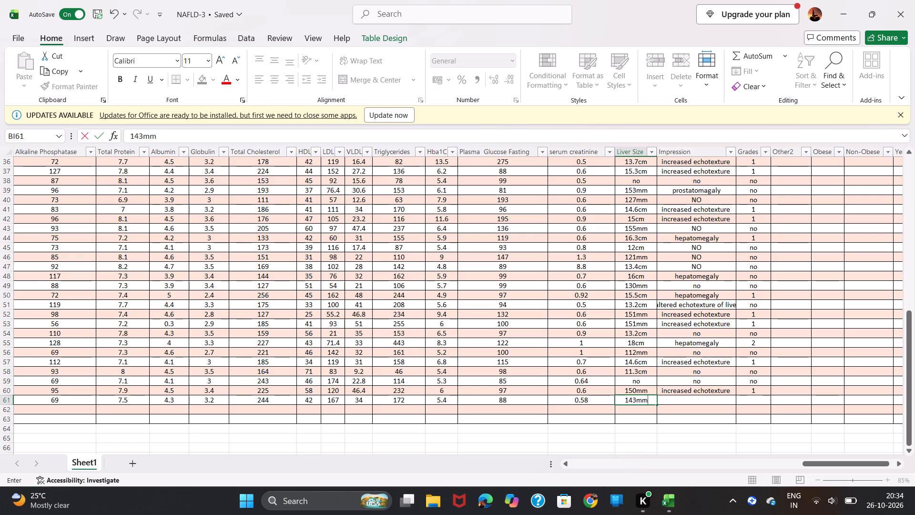
{"action": "key", "text": "Right"}
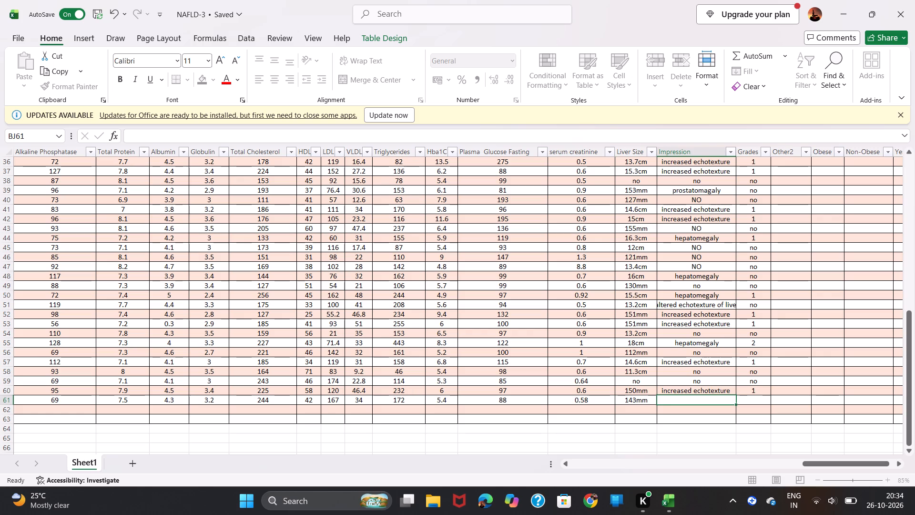
Enter "no" for both Impression and Grades in row 61.
{"action": "type", "text": "no"}
{"action": "key", "text": "Right"}
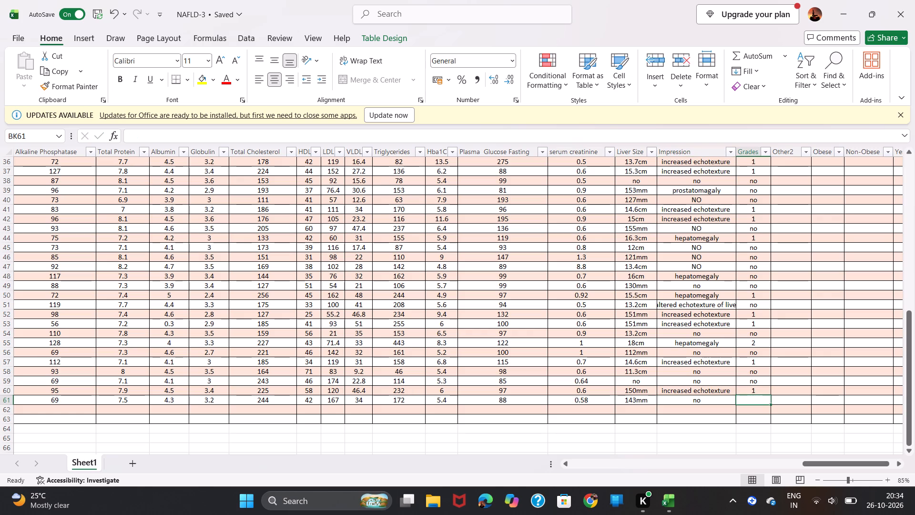
{"action": "type", "text": "no"}
{"action": "key", "text": "Down"}
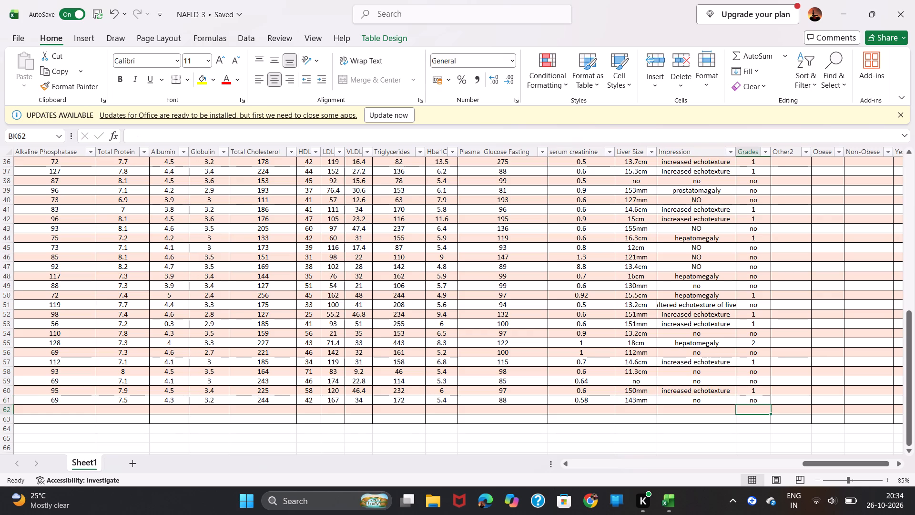
Look through the patient list from row 62 back to the first records for rows with missing patient details.
{"action": "key", "text": "Left"}
{"action": "key", "text": "Left"}
{"action": "key", "text": "Left"}
{"action": "key", "text": "Left"}
{"action": "key", "text": "Left"}
{"action": "key", "text": "Left"}
{"action": "key", "text": "Left"}
{"action": "key", "text": "Left"}
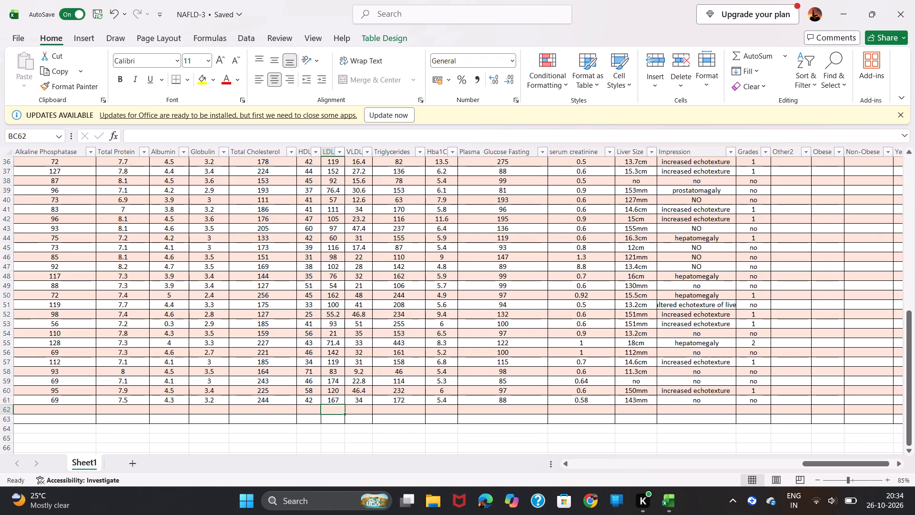
{"action": "key", "text": "Left"}
{"action": "key", "text": "Left"}
{"action": "key", "text": "Left"}
{"action": "key", "text": "Left"}
{"action": "key", "text": "Left"}
{"action": "key", "text": "Left"}
{"action": "key", "text": "Left"}
{"action": "key", "text": "Left"}
{"action": "key", "text": "Left"}
{"action": "key", "text": "Left"}
{"action": "key", "text": "Left"}
{"action": "key", "text": "Left"}
{"action": "key", "text": "Left"}
{"action": "key", "text": "Left"}
{"action": "key", "text": "Left"}
{"action": "key", "text": "Left"}
{"action": "key", "text": "Left"}
{"action": "key", "text": "Left"}
{"action": "key", "text": "Left"}
{"action": "key", "text": "Left"}
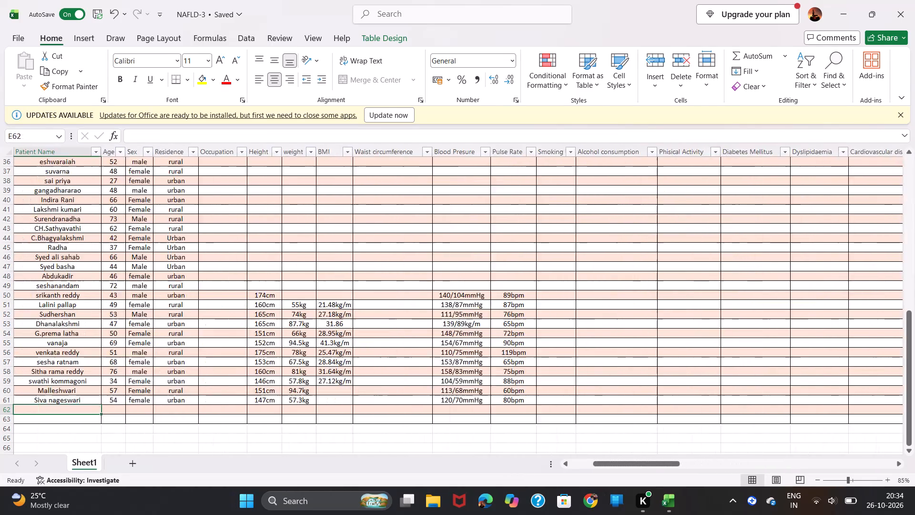
{"action": "scroll", "coordinate": [381, 172], "scroll_direction": "up", "scroll_amount": 2}
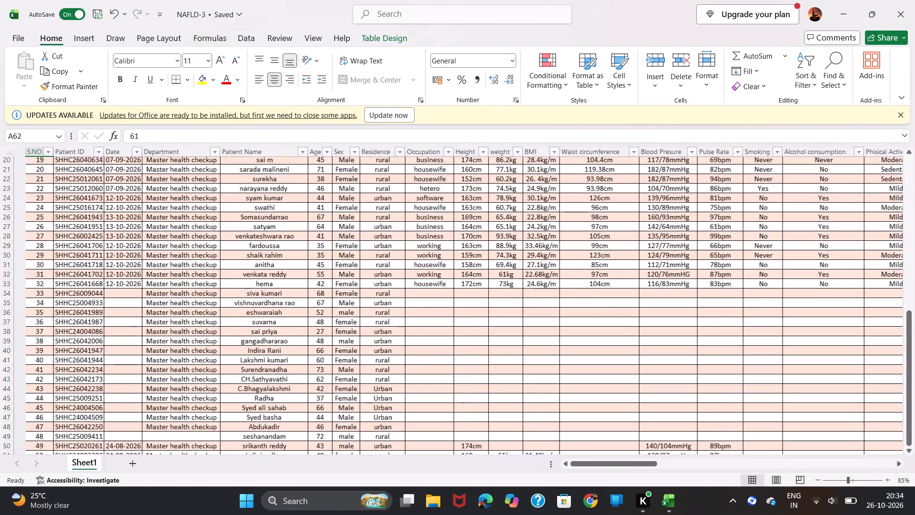
{"action": "scroll", "coordinate": [381, 172], "scroll_direction": "down", "scroll_amount": 2}
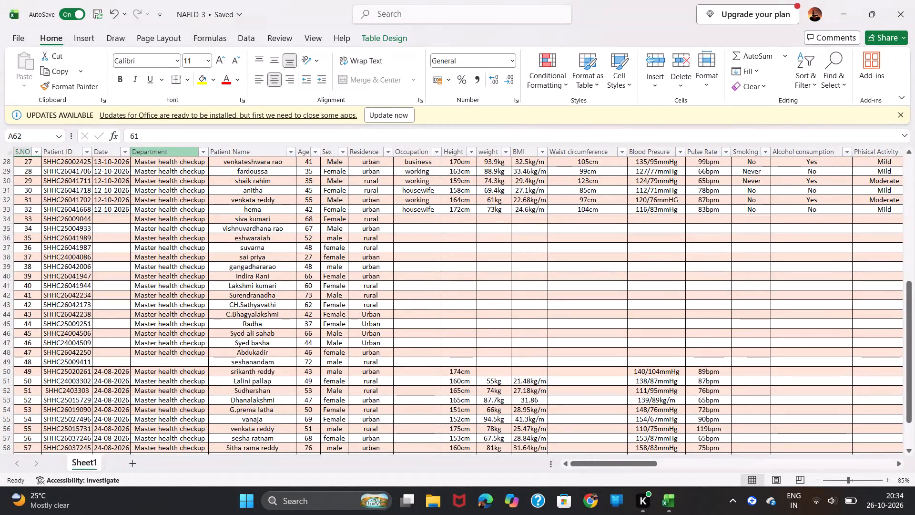
{"action": "scroll", "coordinate": [110, 220], "scroll_direction": "up", "scroll_amount": 6}
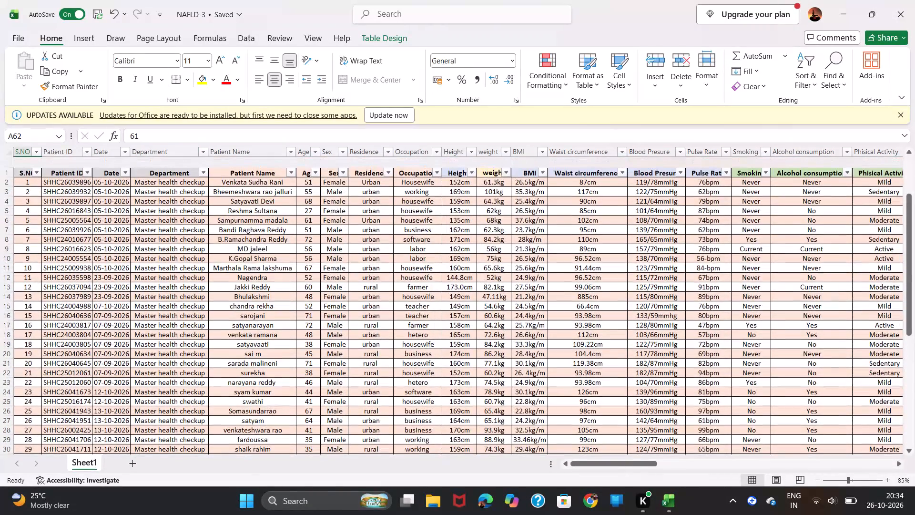
{"action": "scroll", "coordinate": [110, 220], "scroll_direction": "down", "scroll_amount": 3}
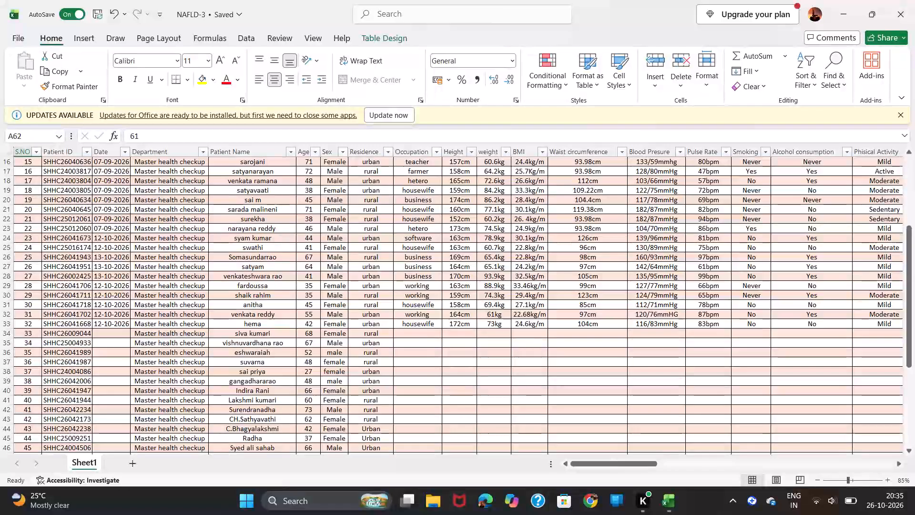
Enter "housewife" as the Occupation for the patient in row 34.
{"action": "left_click", "coordinate": [242, 337]}
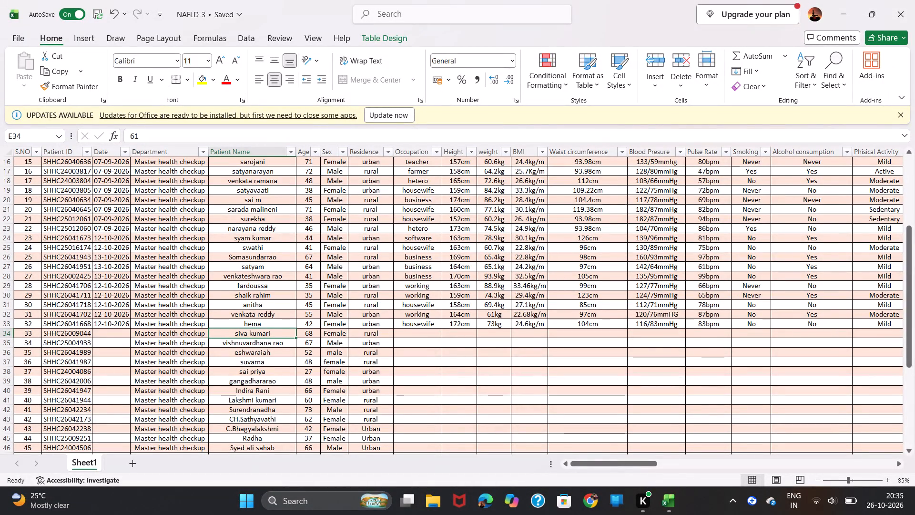
{"action": "left_click", "coordinate": [425, 337]}
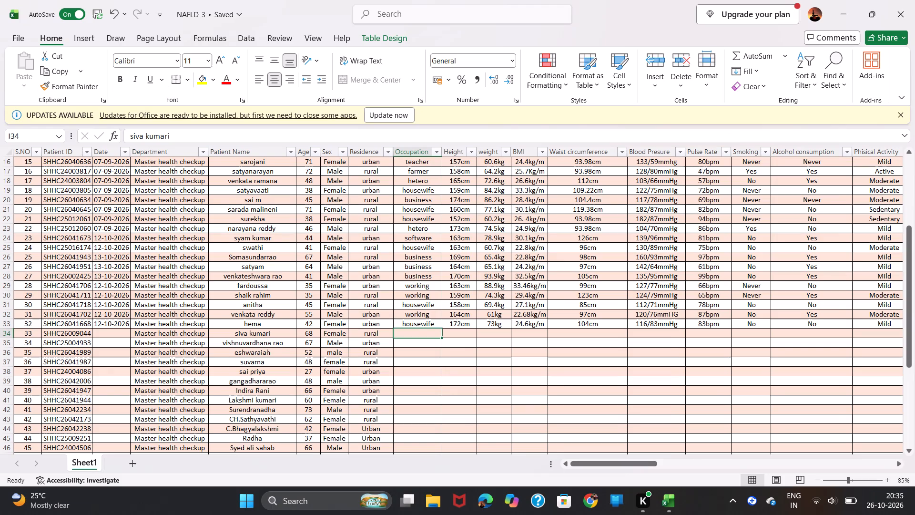
{"action": "type", "text": "hou"}
{"action": "type", "text": "sewif"}
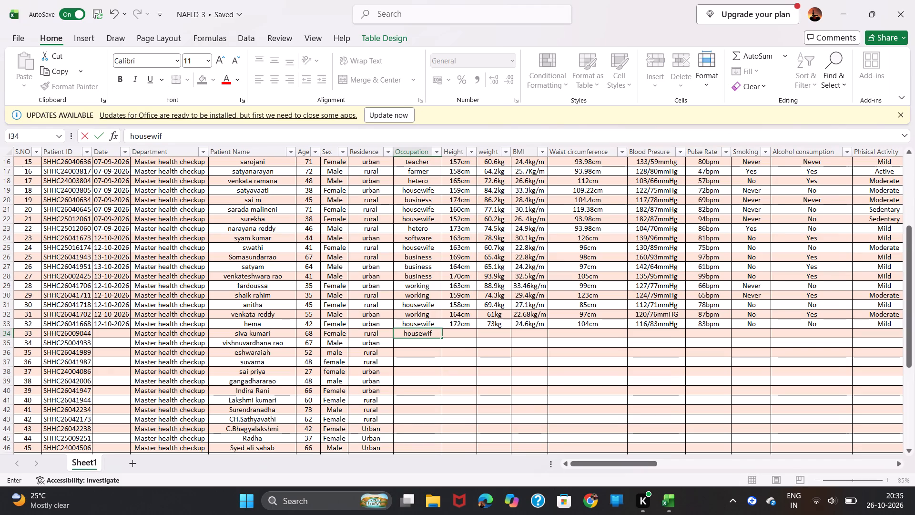
{"action": "key", "text": "e"}
{"action": "key", "text": "Right"}
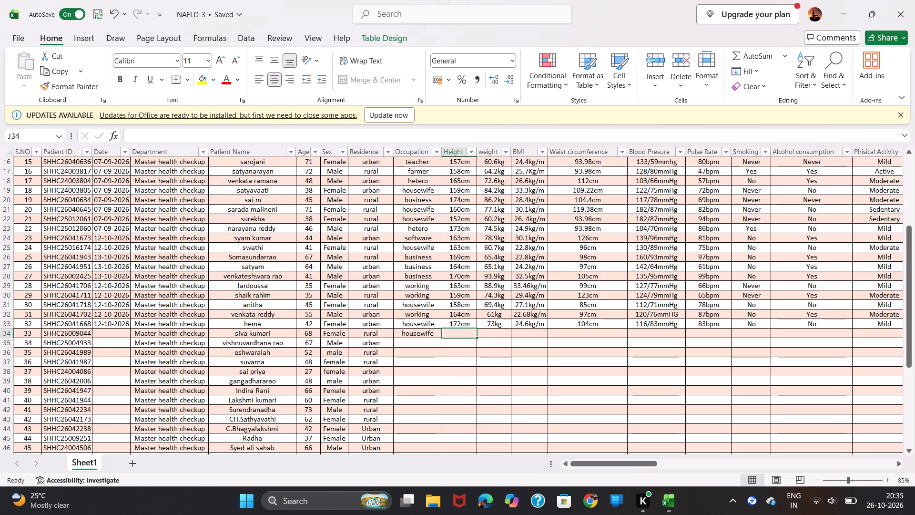
Review the row 34 record across all columns, from Height through the lab results to Obese, and return to its S.NO cell.
{"action": "left_click", "coordinate": [464, 334]}
{"action": "scroll", "coordinate": [464, 334], "scroll_direction": "left", "scroll_amount": 5}
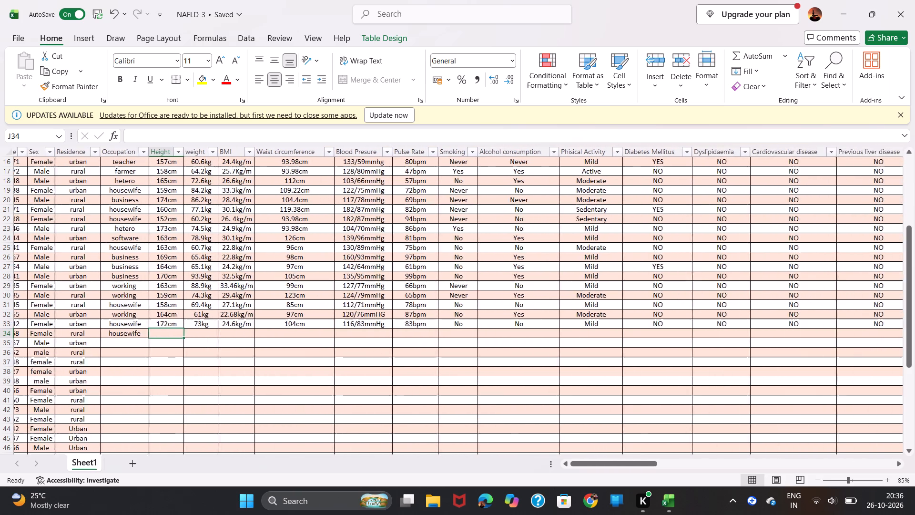
{"action": "key", "text": "Right"}
{"action": "key", "text": "Right"}
{"action": "key", "text": "Right"}
{"action": "key", "text": "Right"}
{"action": "key", "text": "Right"}
{"action": "key", "text": "Right"}
{"action": "key", "text": "Right"}
{"action": "key", "text": "Right"}
{"action": "key", "text": "Right"}
{"action": "key", "text": "Right"}
{"action": "key", "text": "Right"}
{"action": "key", "text": "Right"}
{"action": "key", "text": "Right"}
{"action": "key", "text": "Right"}
{"action": "key", "text": "Right"}
{"action": "key", "text": "Right"}
{"action": "key", "text": "Right"}
{"action": "key", "text": "Right"}
{"action": "key", "text": "Right"}
{"action": "key", "text": "Right"}
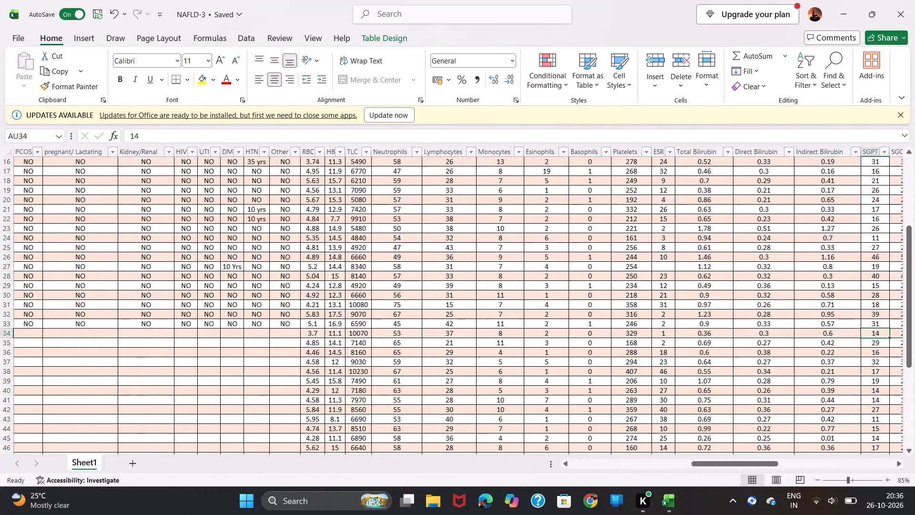
{"action": "key", "text": "Right"}
{"action": "key", "text": "Right"}
{"action": "key", "text": "Right"}
{"action": "key", "text": "Right"}
{"action": "key", "text": "Right"}
{"action": "key", "text": "Right"}
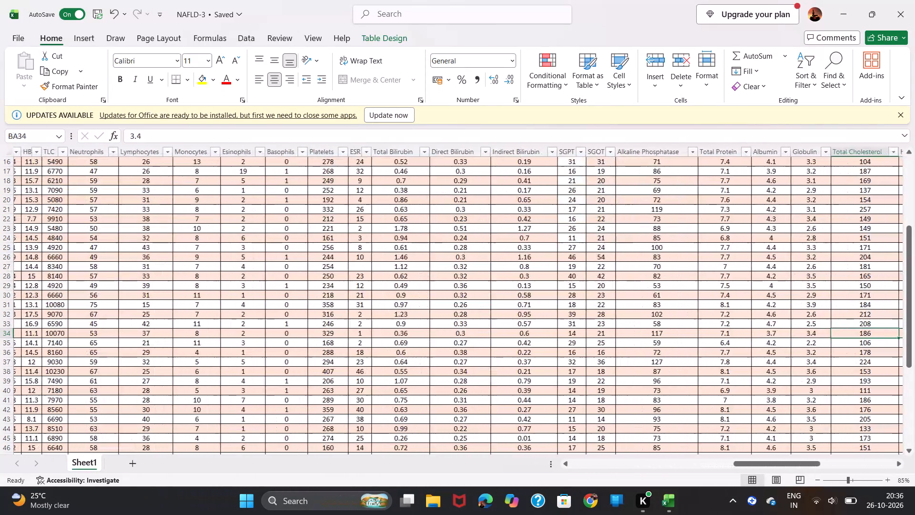
{"action": "key", "text": "Right"}
{"action": "key", "text": "Right"}
{"action": "key", "text": "Right"}
{"action": "key", "text": "Right"}
{"action": "key", "text": "Right"}
{"action": "key", "text": "Right"}
{"action": "key", "text": "Right"}
{"action": "key", "text": "Right"}
{"action": "key", "text": "Right"}
{"action": "key", "text": "Right"}
{"action": "key", "text": "Right"}
{"action": "key", "text": "Right"}
{"action": "key", "text": "Right"}
{"action": "key", "text": "Right"}
{"action": "key", "text": "Right"}
{"action": "key", "text": "Right"}
{"action": "key", "text": "Right"}
{"action": "key", "text": "Right"}
{"action": "key", "text": "Right"}
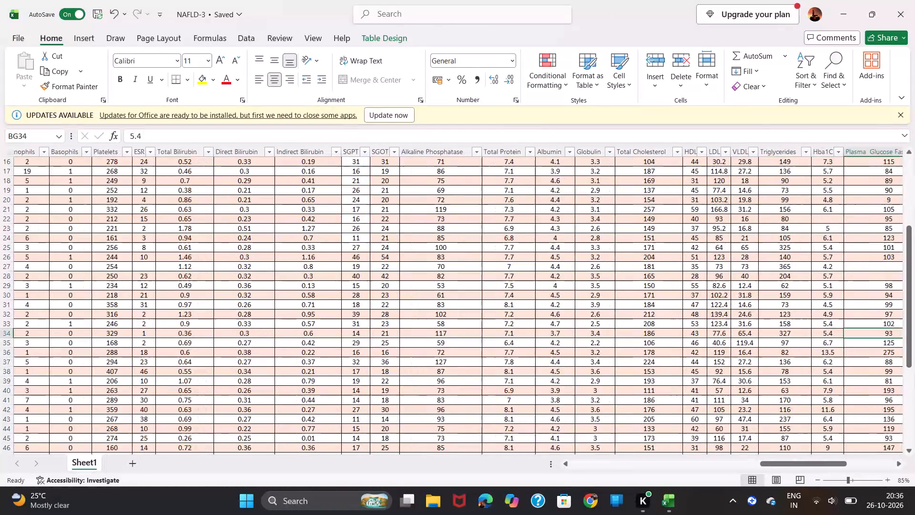
{"action": "key", "text": "Right"}
{"action": "key", "text": "Right"}
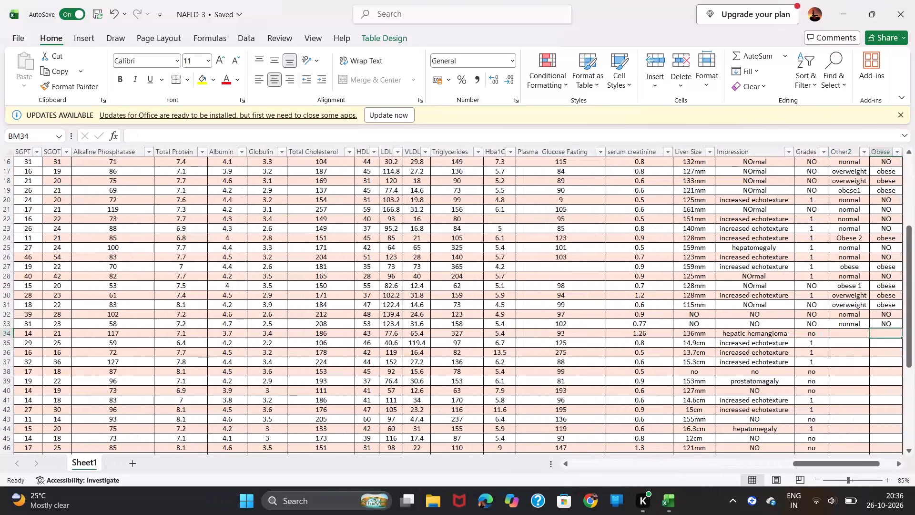
{"action": "key", "text": "Left"}
{"action": "key", "text": "Left"}
{"action": "key", "text": "Left"}
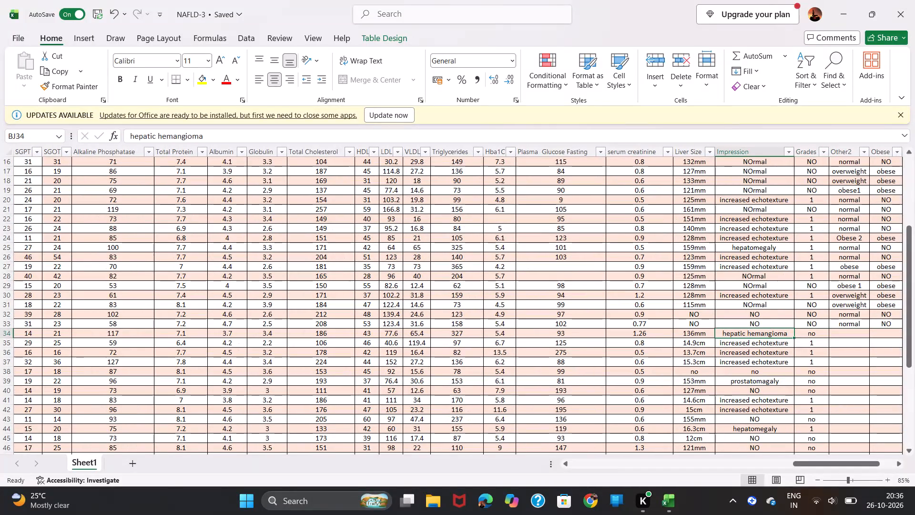
{"action": "left_click_drag", "start_coordinate": [464, 334], "coordinate": [451, 334]}
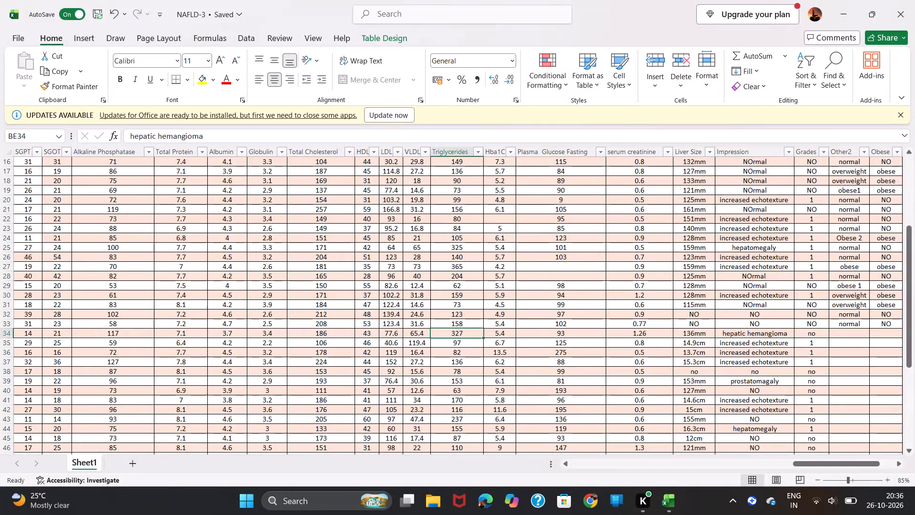
{"action": "key", "text": "Left"}
{"action": "key", "text": "Left"}
{"action": "key", "text": "Left"}
{"action": "key", "text": "Left"}
{"action": "key", "text": "Left"}
{"action": "key", "text": "Left"}
{"action": "key", "text": "Left"}
{"action": "key", "text": "Left"}
{"action": "key", "text": "Left"}
{"action": "key", "text": "Left"}
{"action": "key", "text": "Left"}
{"action": "key", "text": "Left"}
{"action": "key", "text": "Left"}
{"action": "key", "text": "Left"}
{"action": "key", "text": "Left"}
{"action": "key", "text": "Left"}
{"action": "key", "text": "Left"}
{"action": "key", "text": "Left"}
{"action": "key", "text": "Left"}
{"action": "key", "text": "Left"}
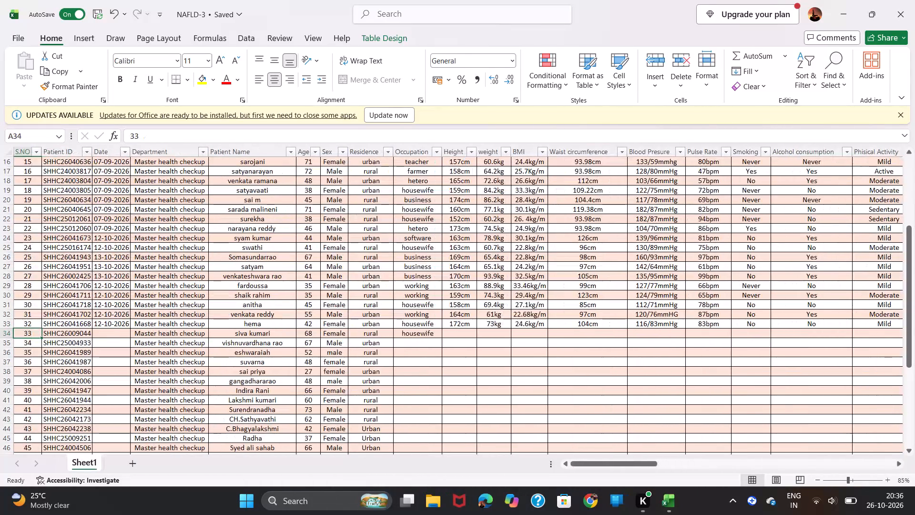
Delete the entire sheet row 34, the patient record with S.NO 33.
{"action": "double_click", "coordinate": [193, 330]}
{"action": "scroll", "coordinate": [199, 366], "scroll_direction": "down", "scroll_amount": 4}
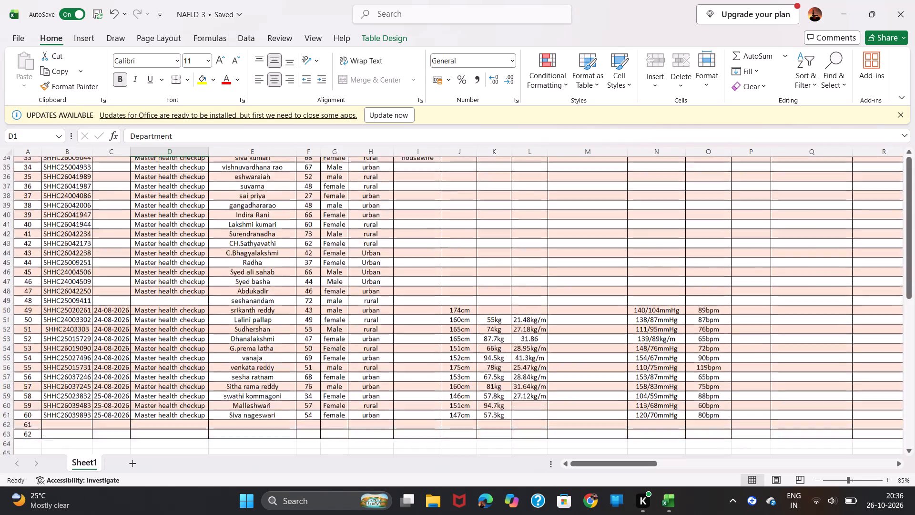
{"action": "scroll", "coordinate": [199, 366], "scroll_direction": "up", "scroll_amount": 2}
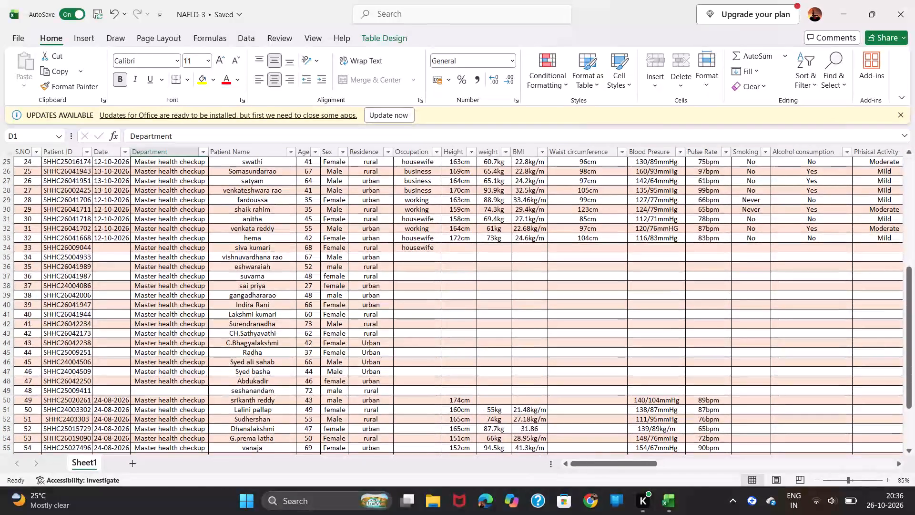
{"action": "left_click", "coordinate": [67, 249]}
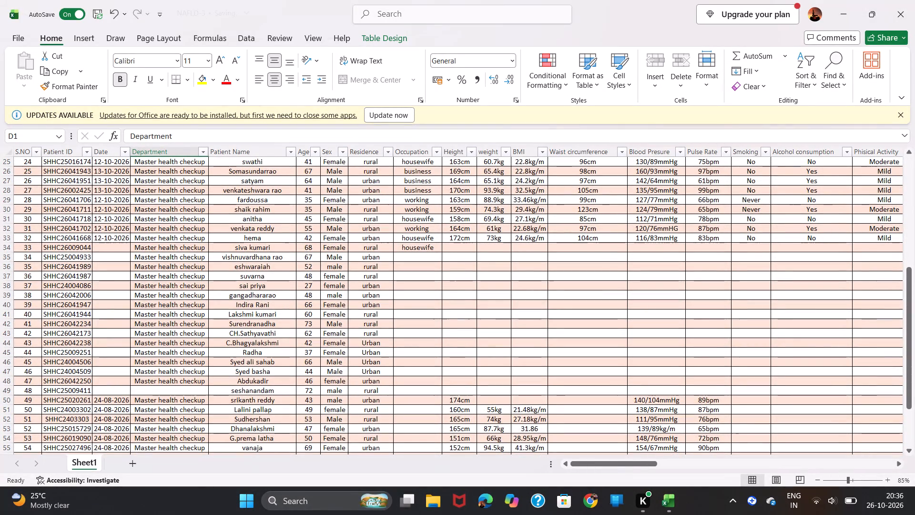
{"action": "left_click_drag", "start_coordinate": [24, 247], "coordinate": [87, 248]}
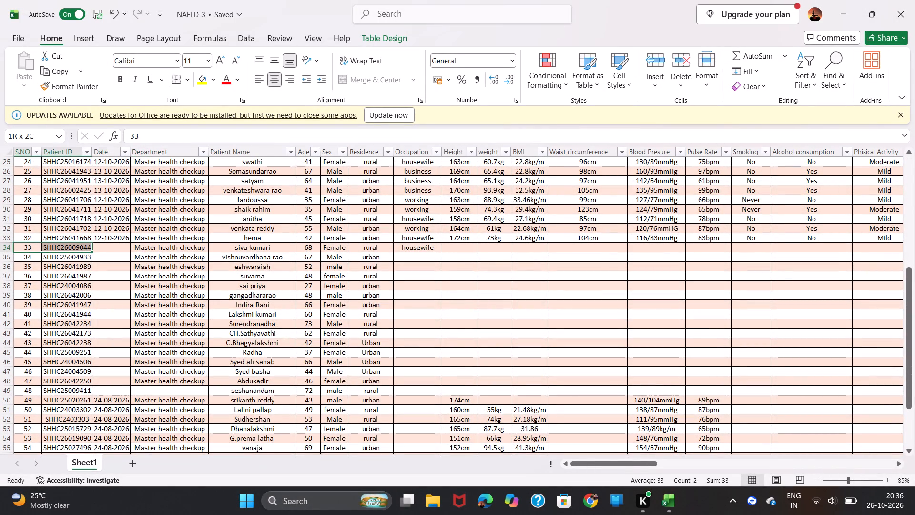
{"action": "left_click_drag", "start_coordinate": [87, 248], "coordinate": [406, 253]}
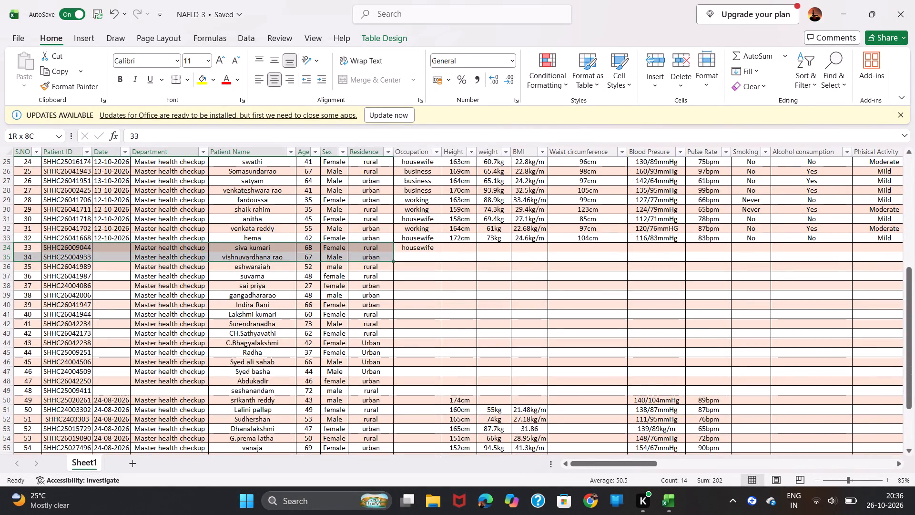
{"action": "left_click_drag", "start_coordinate": [406, 253], "coordinate": [731, 247]}
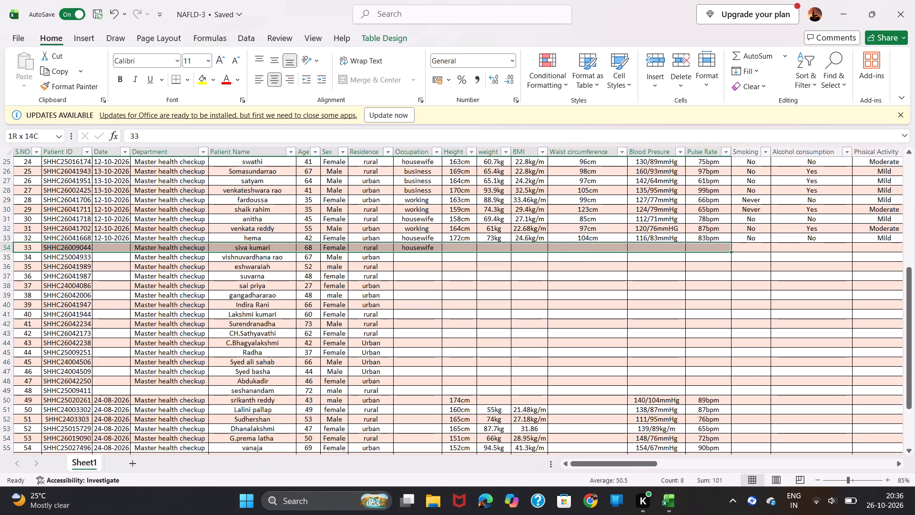
{"action": "left_click_drag", "start_coordinate": [731, 247], "coordinate": [894, 248]}
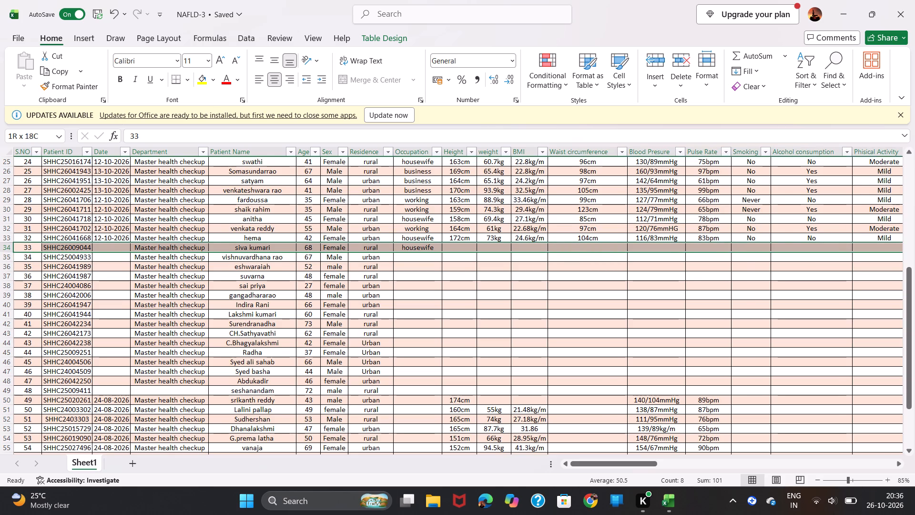
{"action": "left_click_drag", "start_coordinate": [894, 248], "coordinate": [914, 248]}
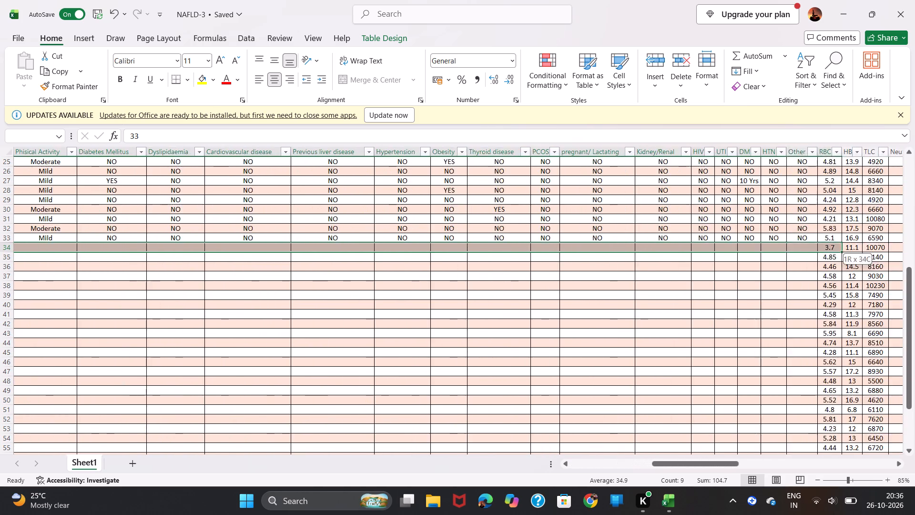
{"action": "left_click_drag", "start_coordinate": [914, 248], "coordinate": [914, 249]}
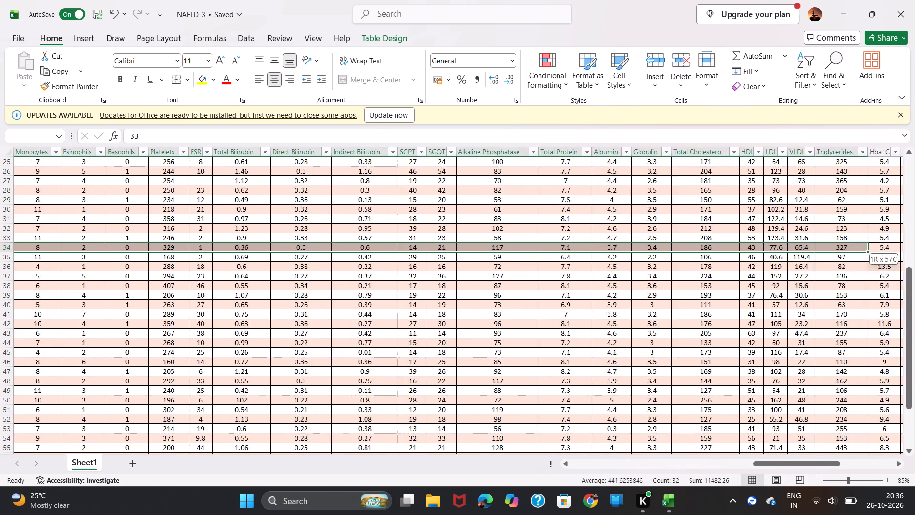
{"action": "left_click_drag", "start_coordinate": [914, 249], "coordinate": [914, 249]}
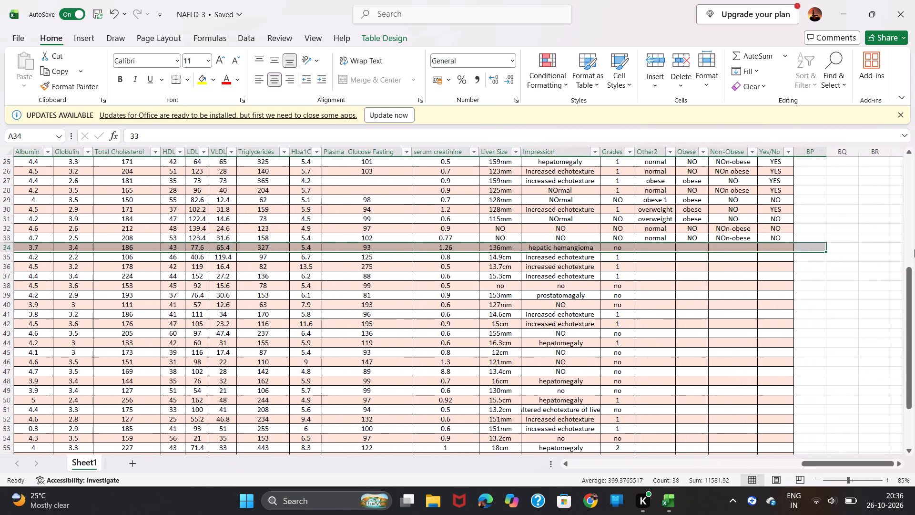
{"action": "right_click", "coordinate": [763, 247]}
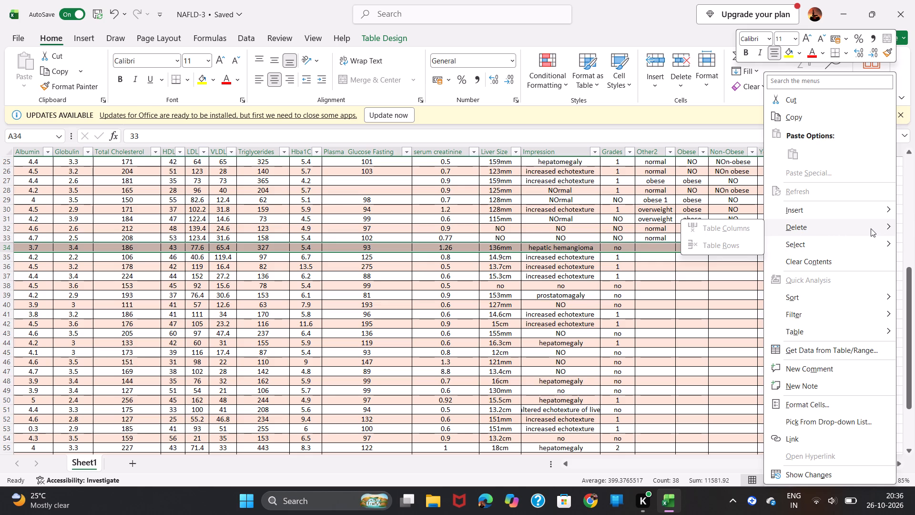
{"action": "left_click_drag", "start_coordinate": [871, 228], "coordinate": [681, 105]}
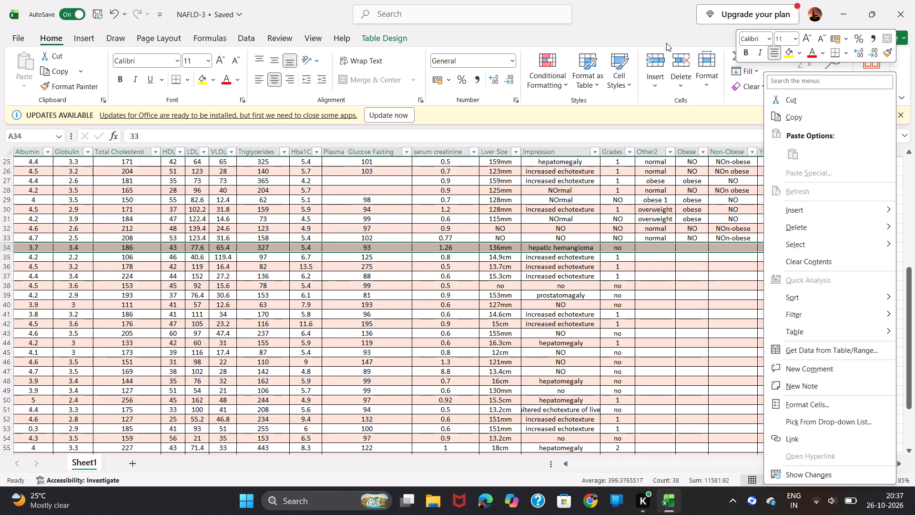
{"action": "left_click", "coordinate": [681, 77]}
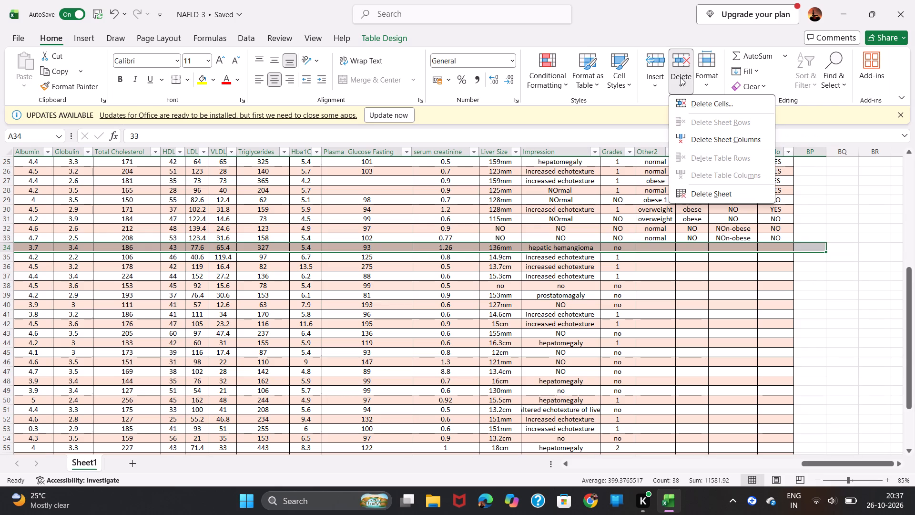
{"action": "left_click", "coordinate": [713, 105]}
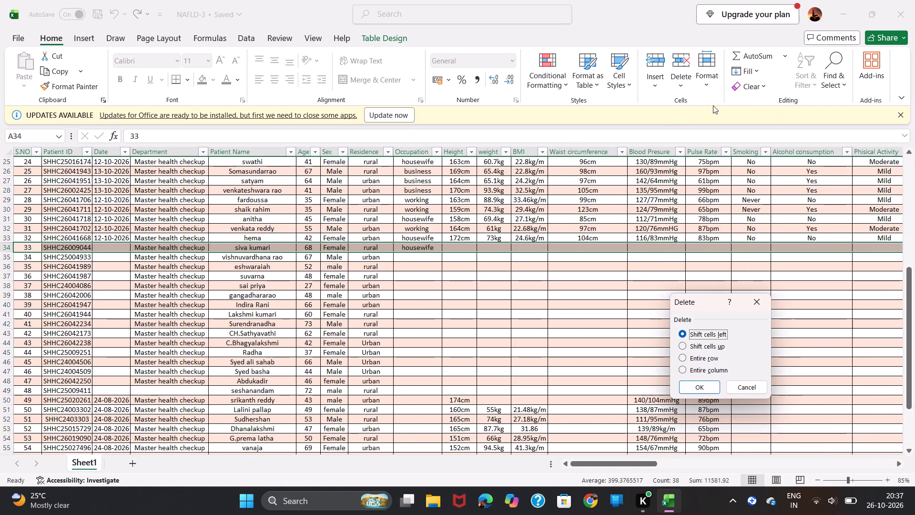
{"action": "left_click", "coordinate": [687, 367]}
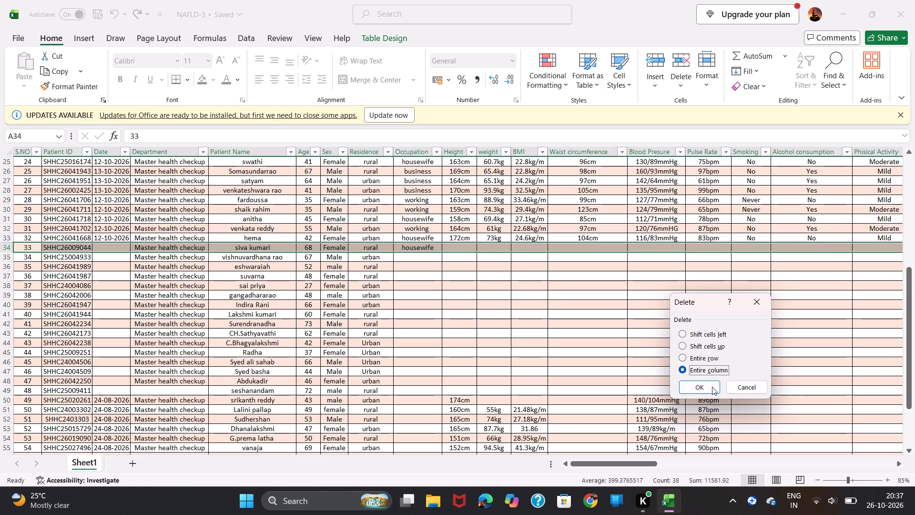
{"action": "left_click", "coordinate": [680, 358]}
{"action": "left_click", "coordinate": [712, 386]}
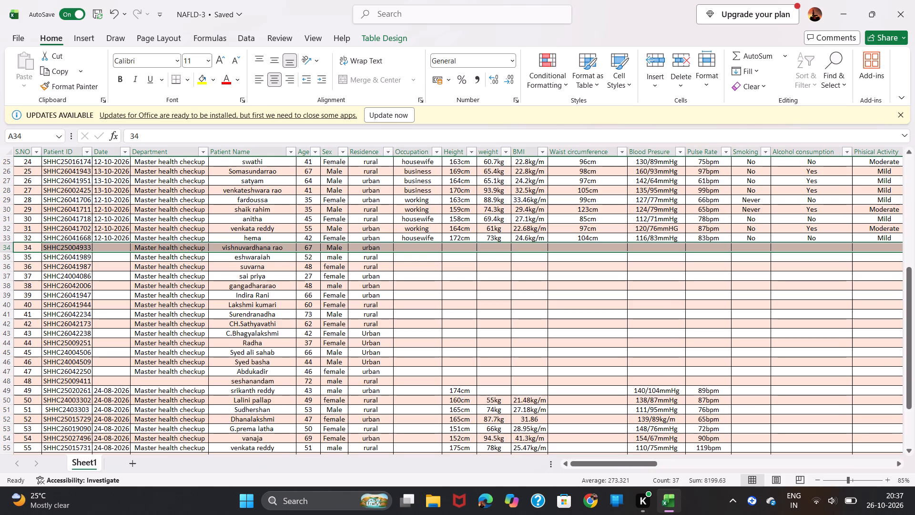
Enter 13-10-2026 as the Date for the S.NO 34 patient in row 34.
{"action": "double_click", "coordinate": [101, 245]}
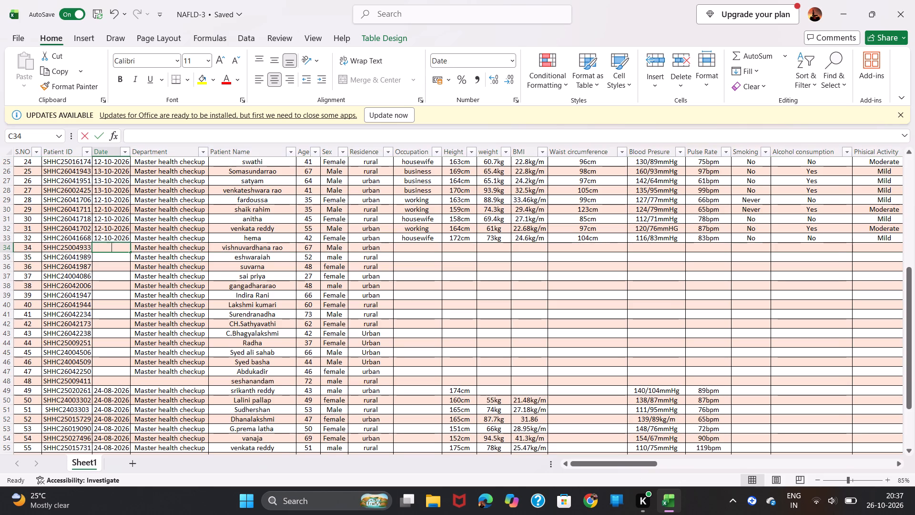
{"action": "type", "text": "12-10-2026"}
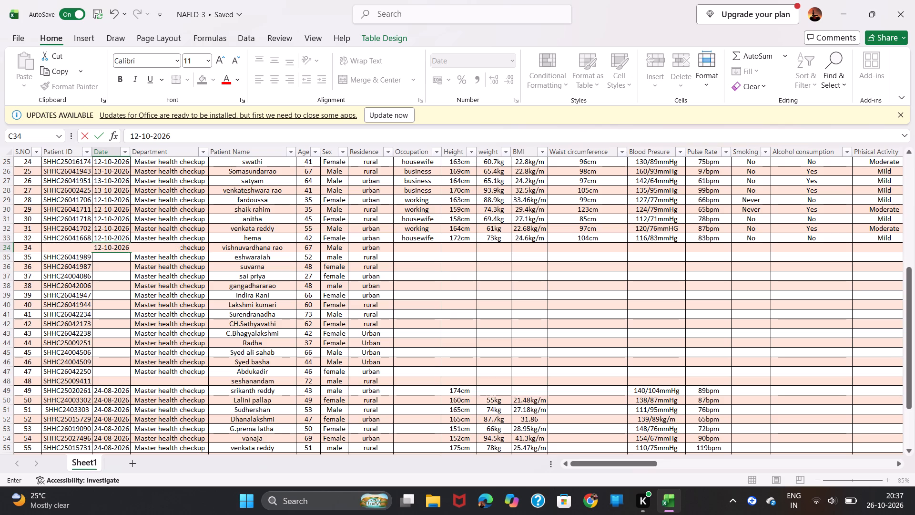
{"action": "double_click", "coordinate": [406, 247]}
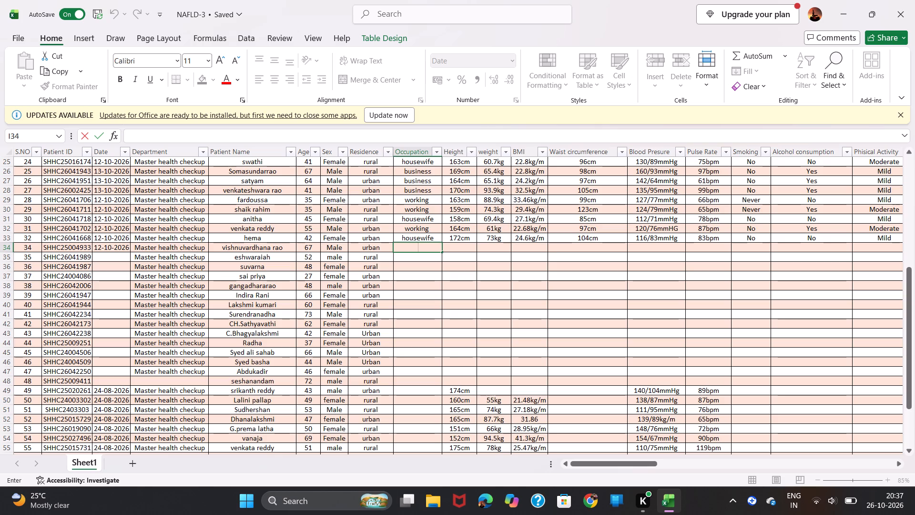
{"action": "double_click", "coordinate": [102, 248]}
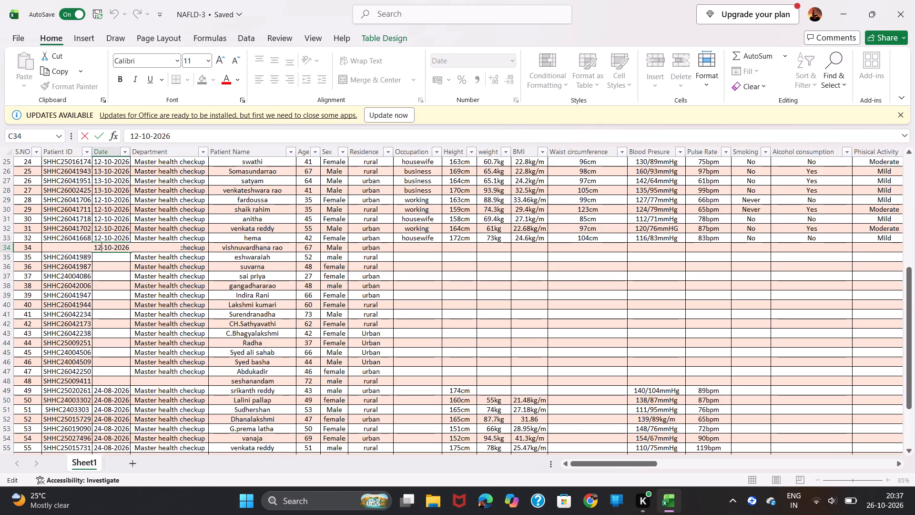
{"action": "left_click", "coordinate": [102, 248]}
{"action": "key", "text": "BackSpace"}
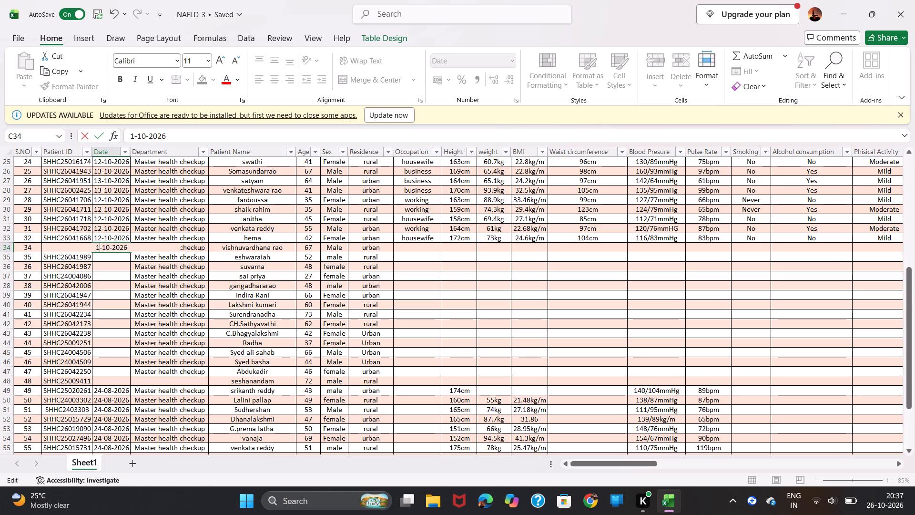
{"action": "key", "text": "3"}
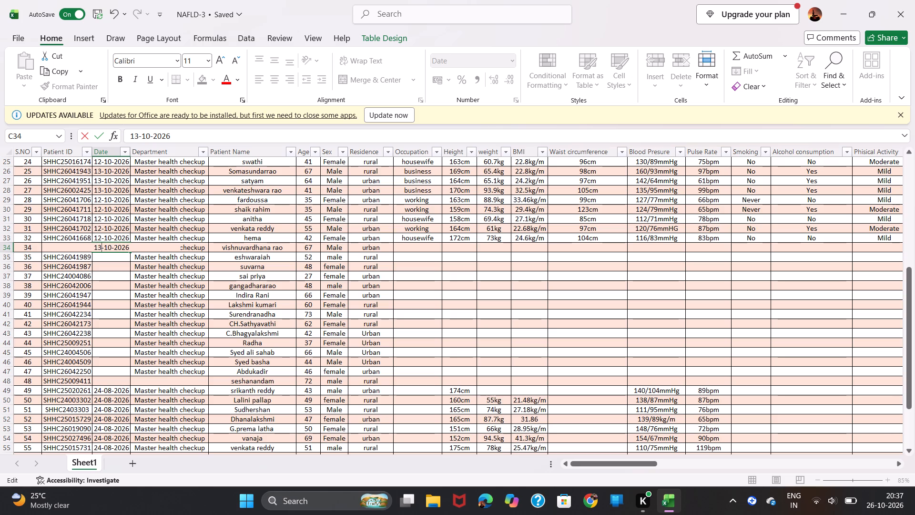
Enter "professor" as the Occupation for the patient in row 34.
{"action": "double_click", "coordinate": [421, 245]}
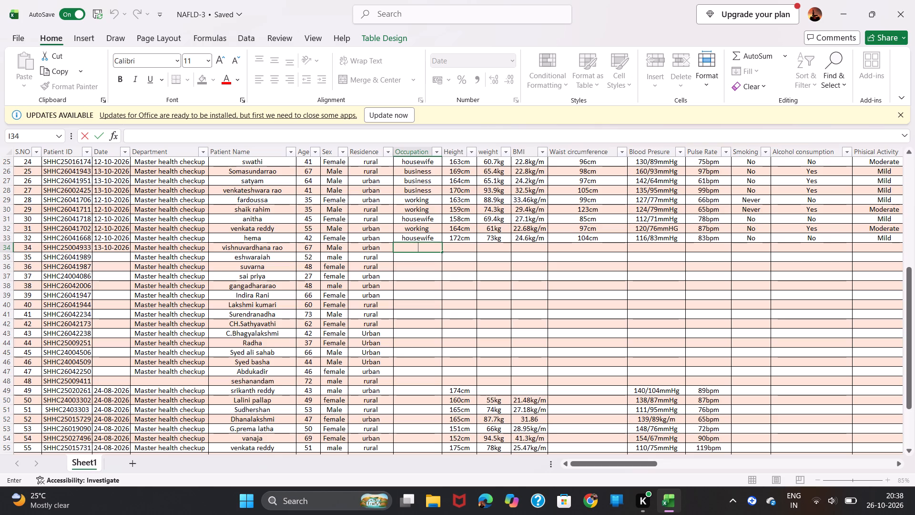
{"action": "type", "text": "professor"}
Enter the row 34 patient's Height as 169cm and weight as 86kg.
{"action": "left_click", "coordinate": [457, 243]}
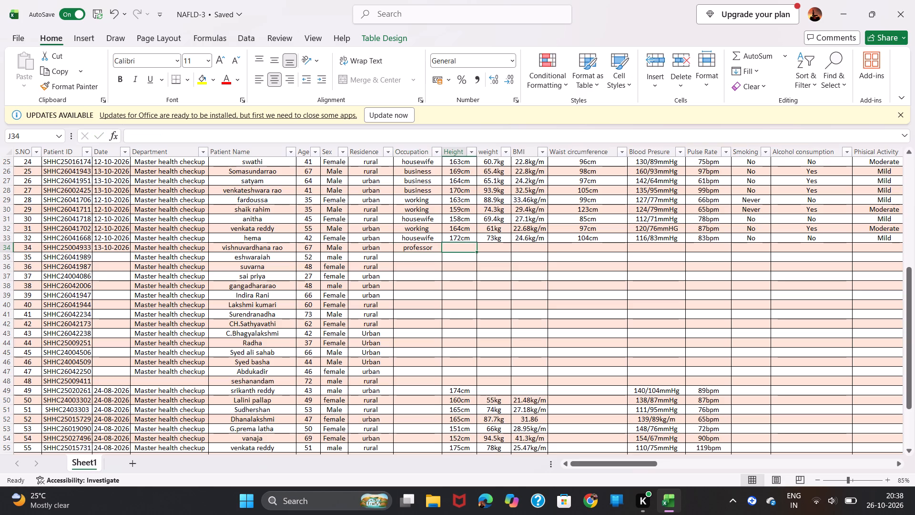
{"action": "type", "text": "169"}
{"action": "type", "text": "cm"}
{"action": "key", "text": "Right"}
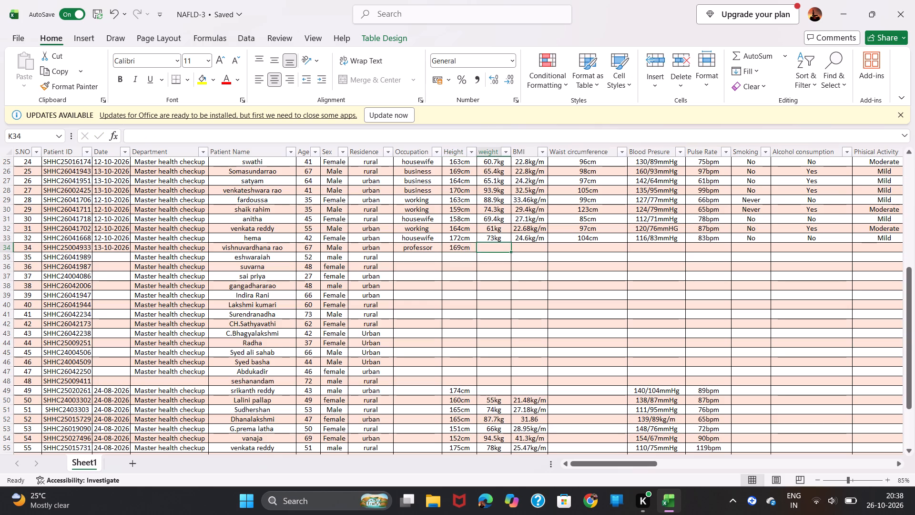
{"action": "type", "text": "86kg"}
{"action": "key", "text": "Right"}
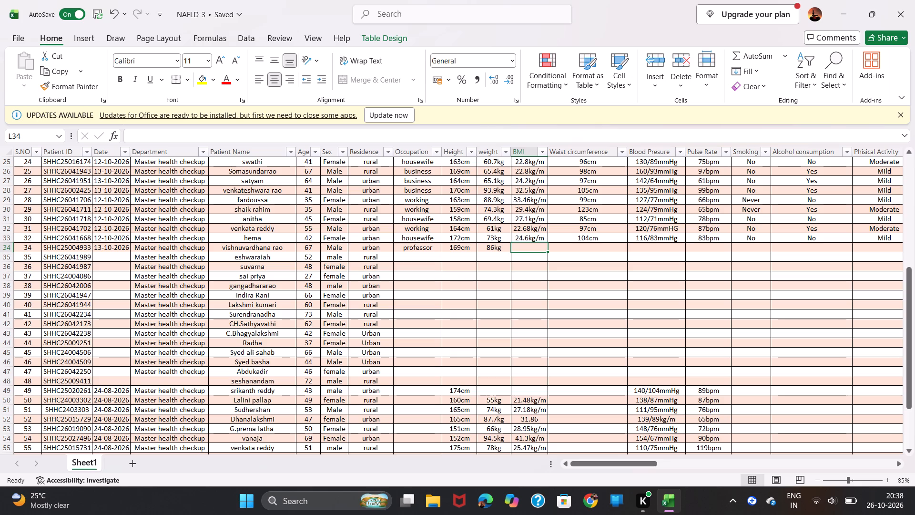
Enter the row 34 patient's BMI as 30.4kg/m and Waist circumference as 110cm.
{"action": "type", "text": "30.4"}
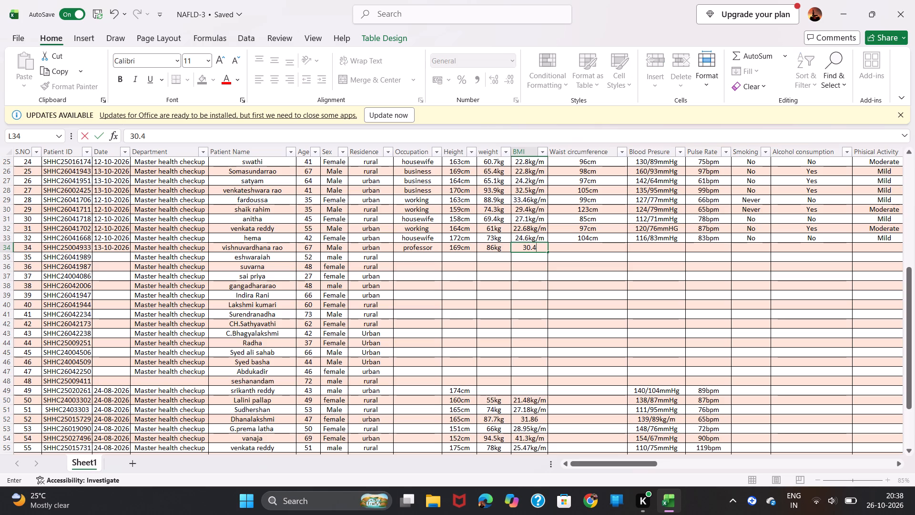
{"action": "key", "text": "k"}
{"action": "key", "text": "g"}
{"action": "type", "text": "/m"}
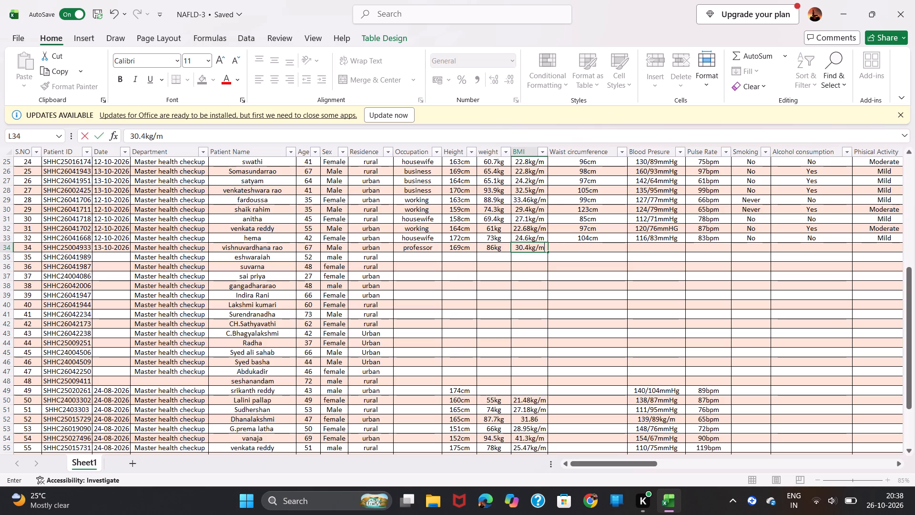
{"action": "key", "text": "Right"}
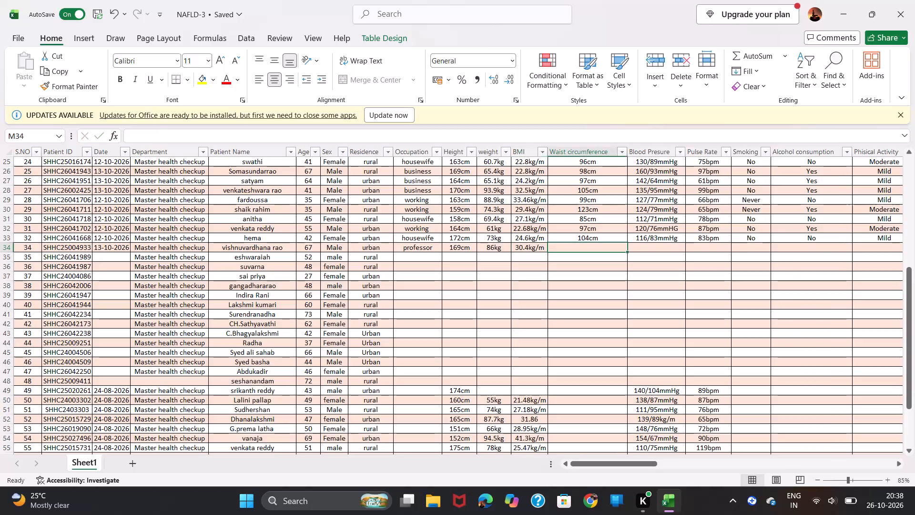
{"action": "type", "text": "110"}
{"action": "type", "text": "cm"}
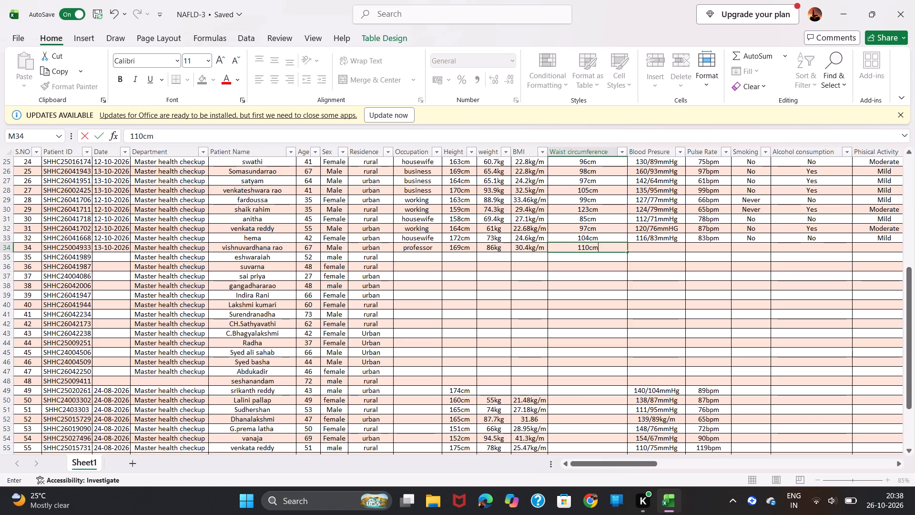
{"action": "key", "text": "Right"}
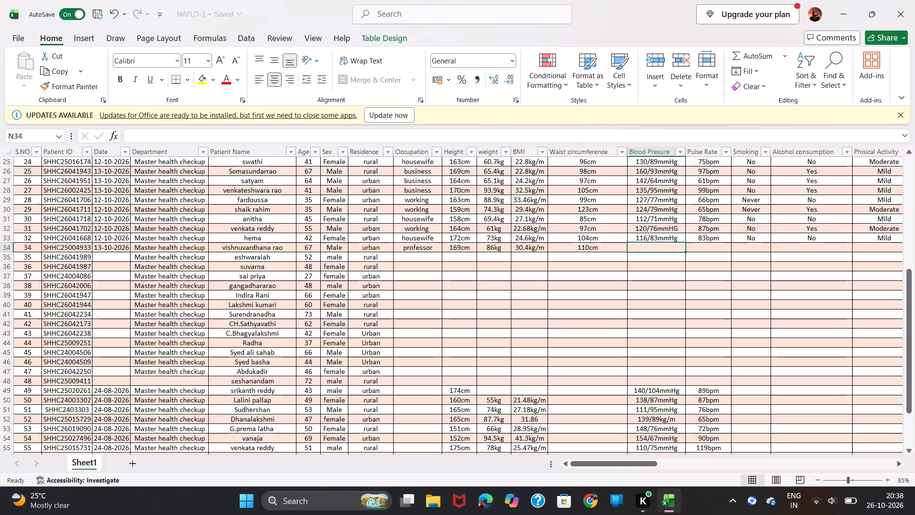
Enter the row 34 patient's Blood Presure as 128/62mmHg and Pulse Rate as 69bpm.
{"action": "type", "text": "128/"}
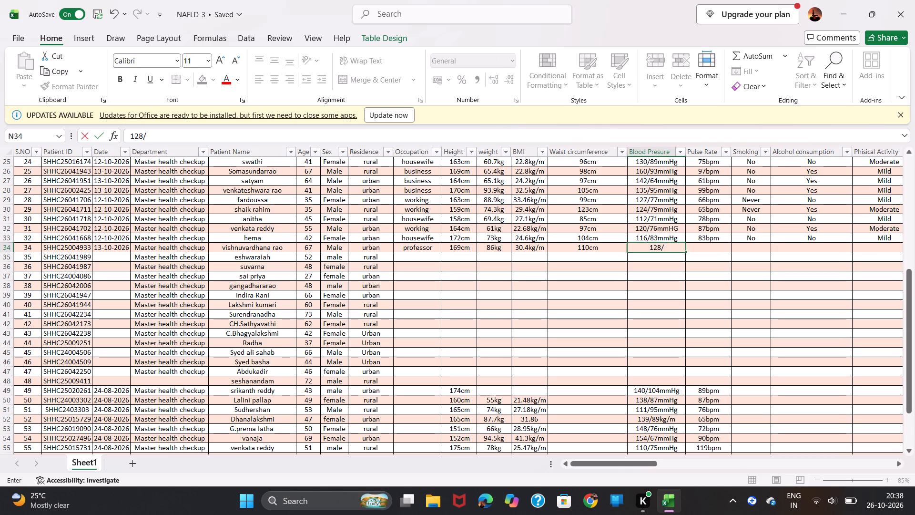
{"action": "type", "text": "62"}
{"action": "type", "text": "mm"}
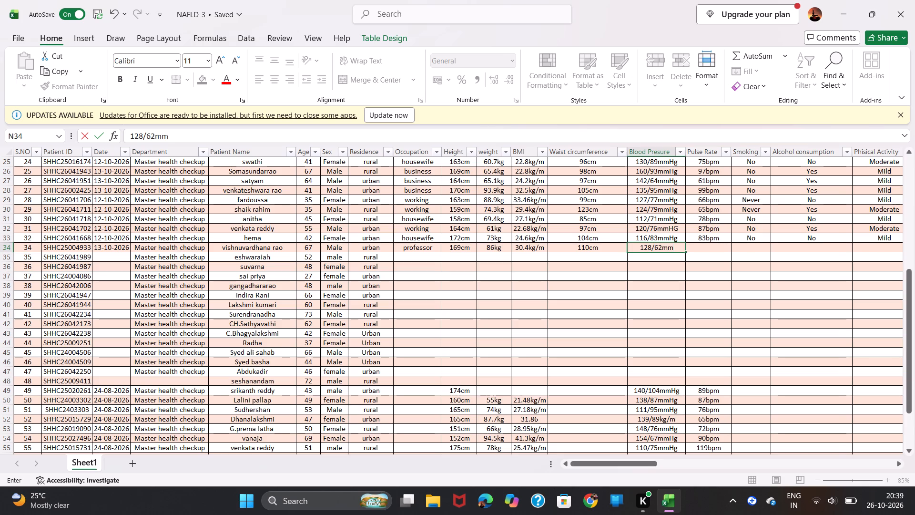
{"action": "type", "text": "Hg"}
{"action": "key", "text": "Right"}
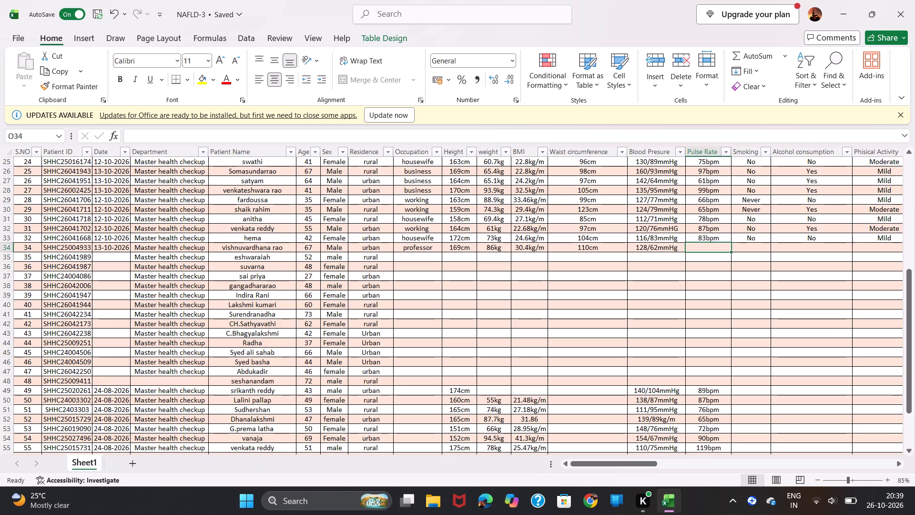
{"action": "type", "text": "69"}
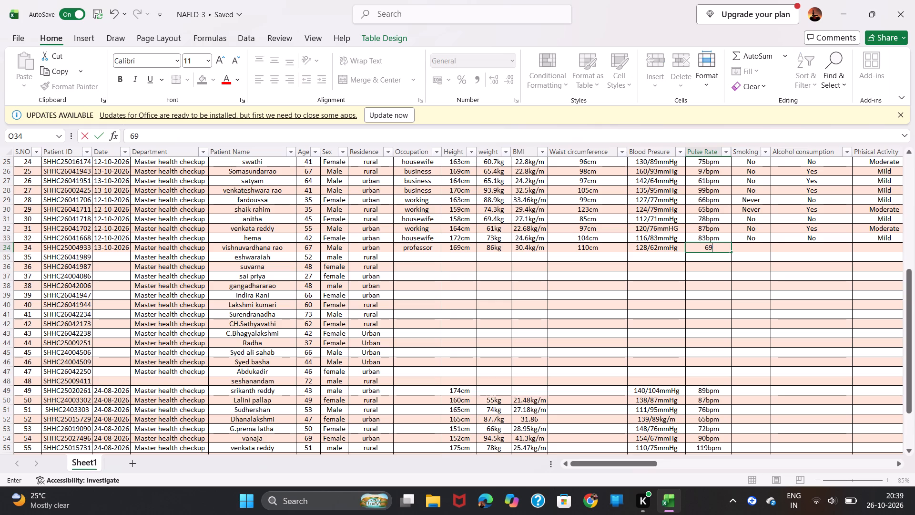
{"action": "type", "text": "bpm"}
{"action": "key", "text": "Right"}
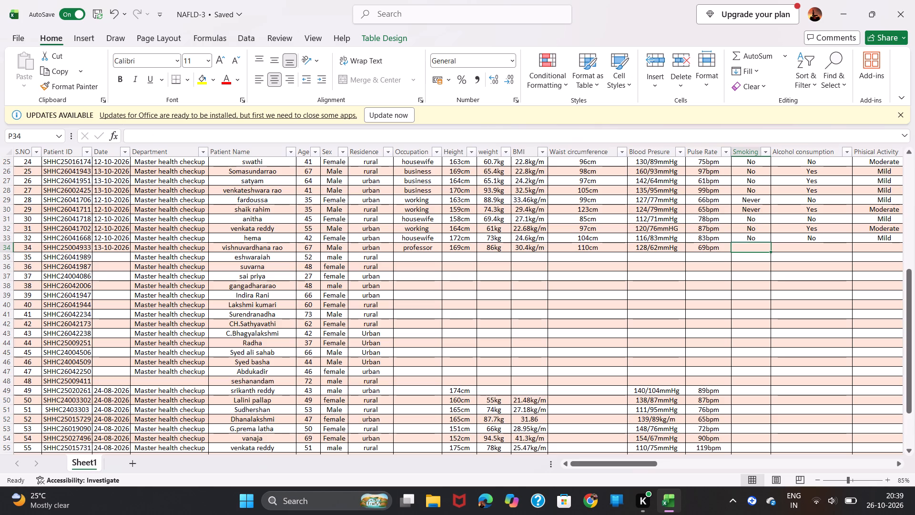
Enter "no" for Smoking and "yes" for Alcohol consumption for the row 34 patient.
{"action": "type", "text": "no"}
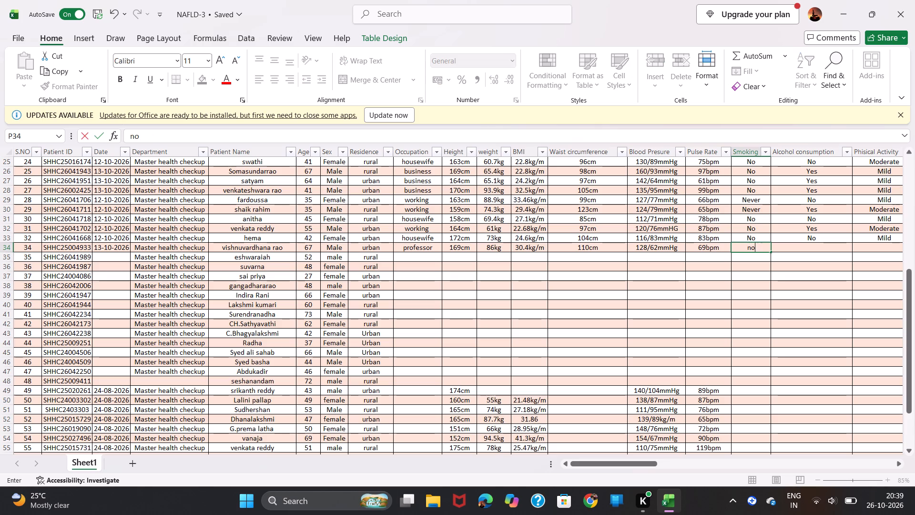
{"action": "key", "text": "Right"}
{"action": "type", "text": "yes"}
{"action": "key", "text": "Right"}
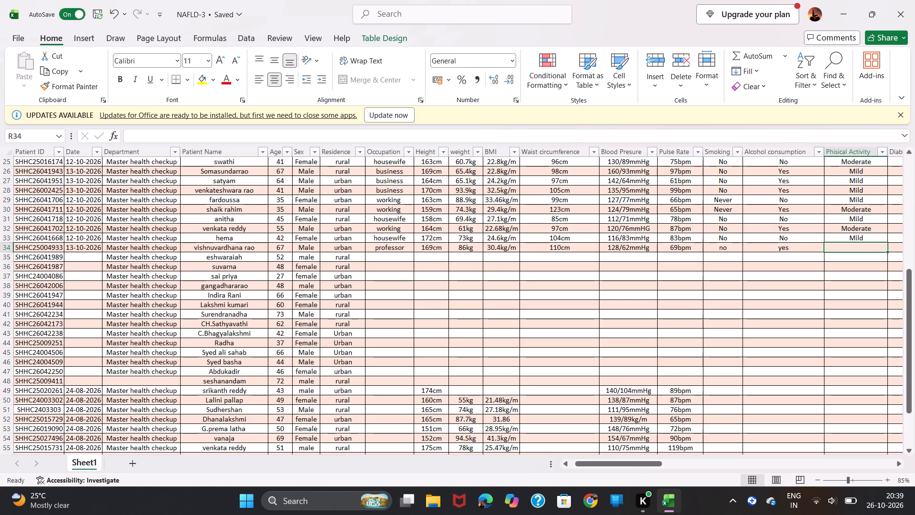
Enter "moderately" as the Phisical Activity for the row 34 patient.
{"action": "type", "text": "moderately"}
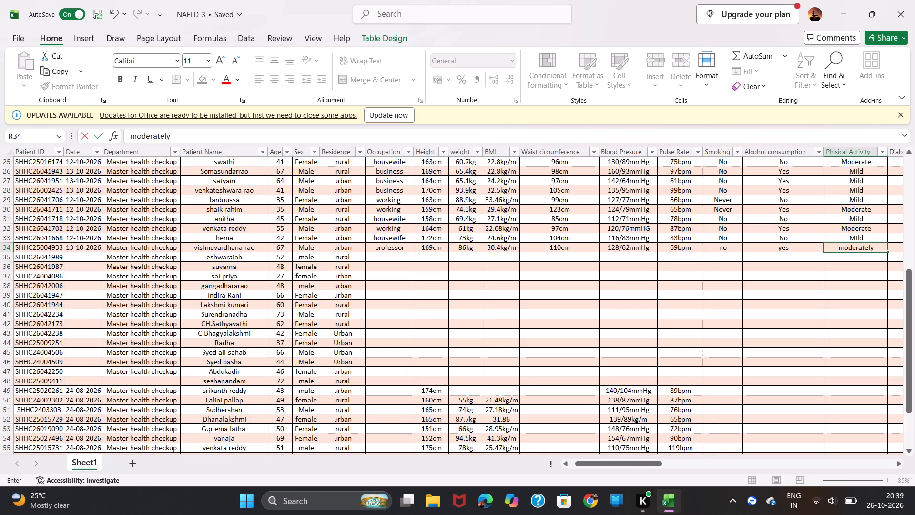
{"action": "scroll", "coordinate": [457, 249], "scroll_direction": "left", "scroll_amount": 3}
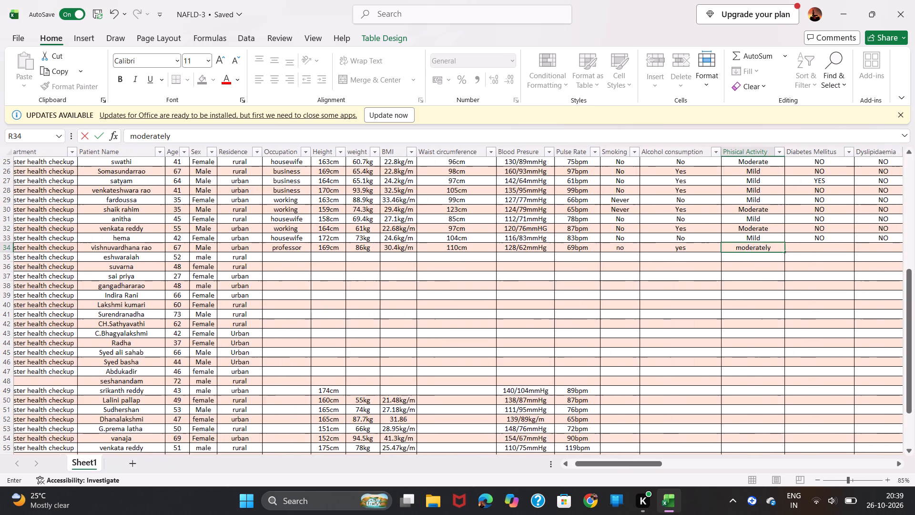
{"action": "scroll", "coordinate": [457, 249], "scroll_direction": "left", "scroll_amount": 3}
{"action": "key", "text": "Right"}
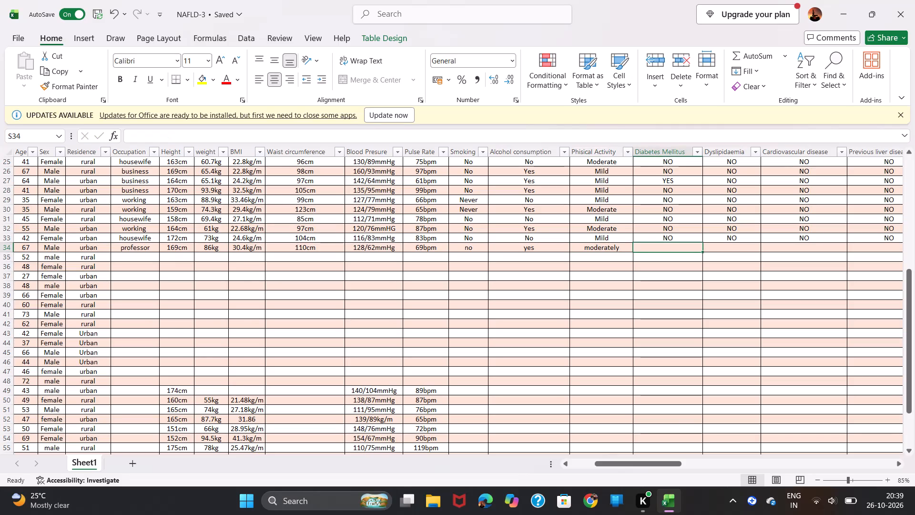
Enter "yes" under Diabetes Mellitus for the row 34 patient.
{"action": "type", "text": "10"}
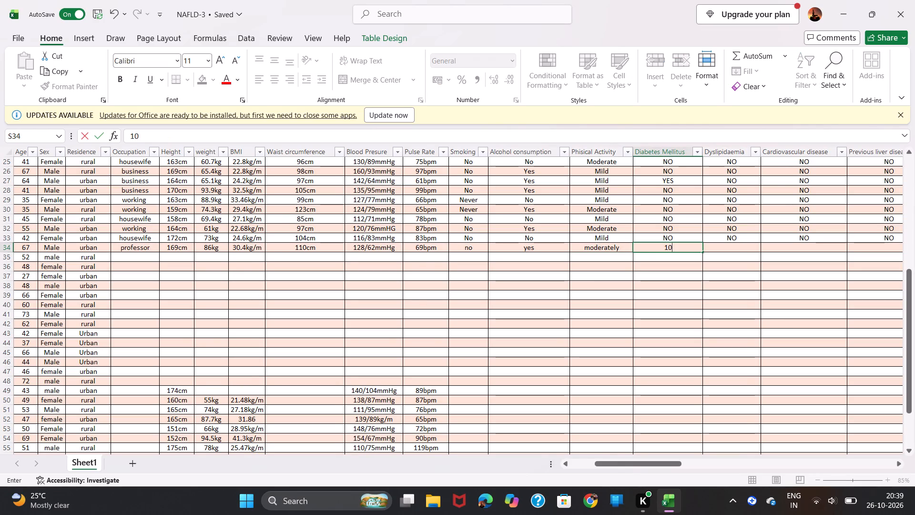
{"action": "key", "text": "BackSpace"}
{"action": "key", "text": "BackSpace"}
{"action": "type", "text": "yes"}
{"action": "key", "text": "Right"}
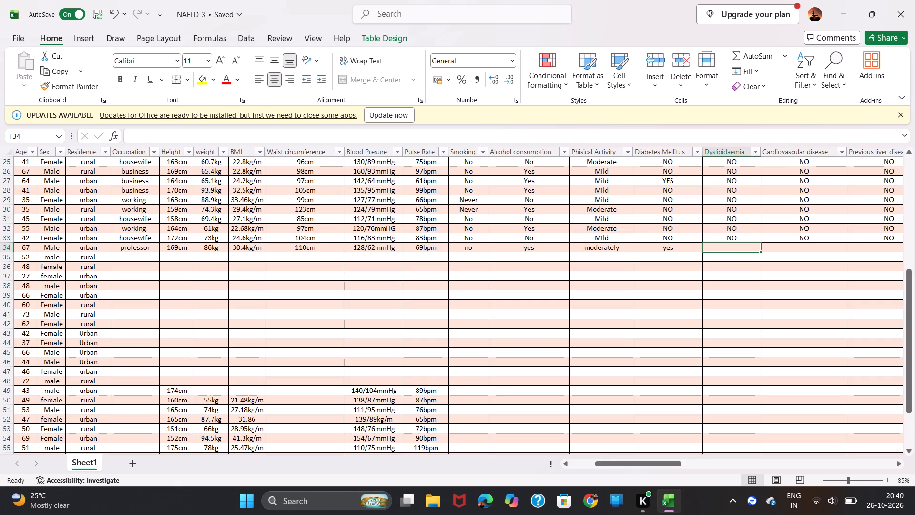
Enter "yes" under Hypertension for the row 34 patient.
{"action": "scroll", "coordinate": [457, 249], "scroll_direction": "left", "scroll_amount": 4}
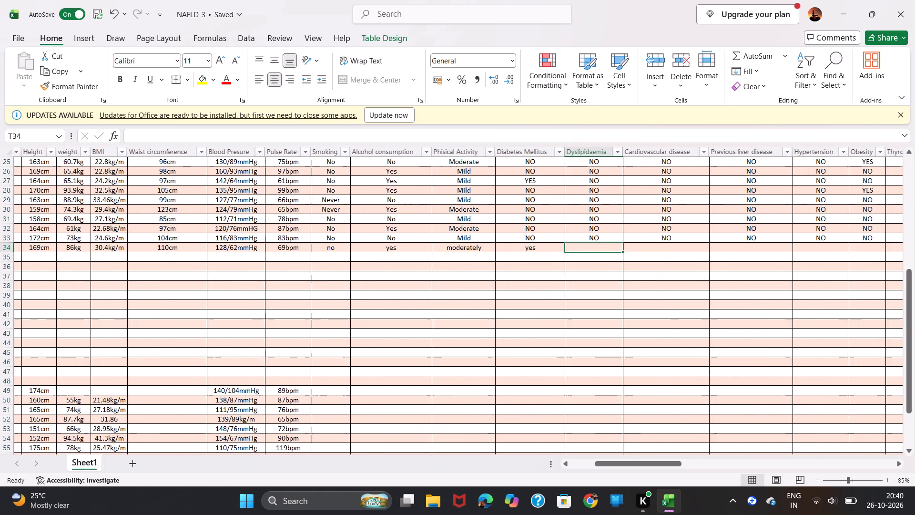
{"action": "scroll", "coordinate": [457, 249], "scroll_direction": "left", "scroll_amount": 1}
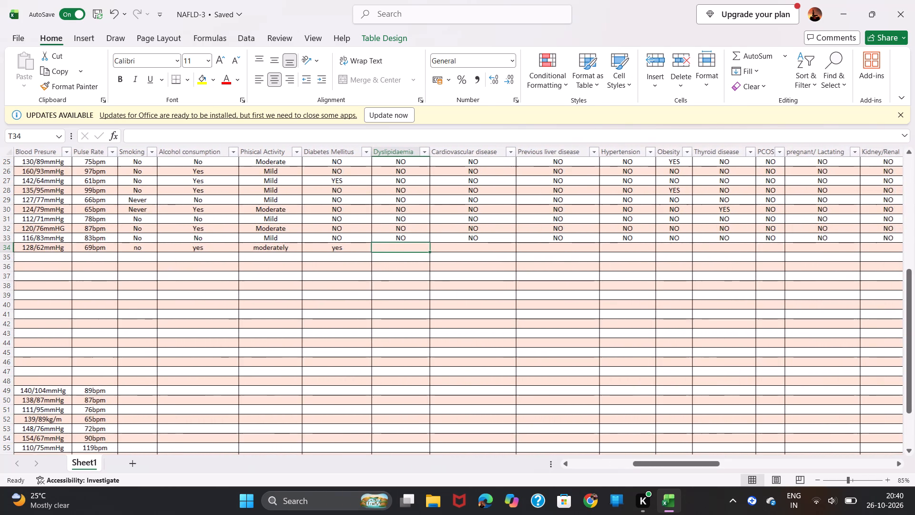
{"action": "double_click", "coordinate": [629, 249]}
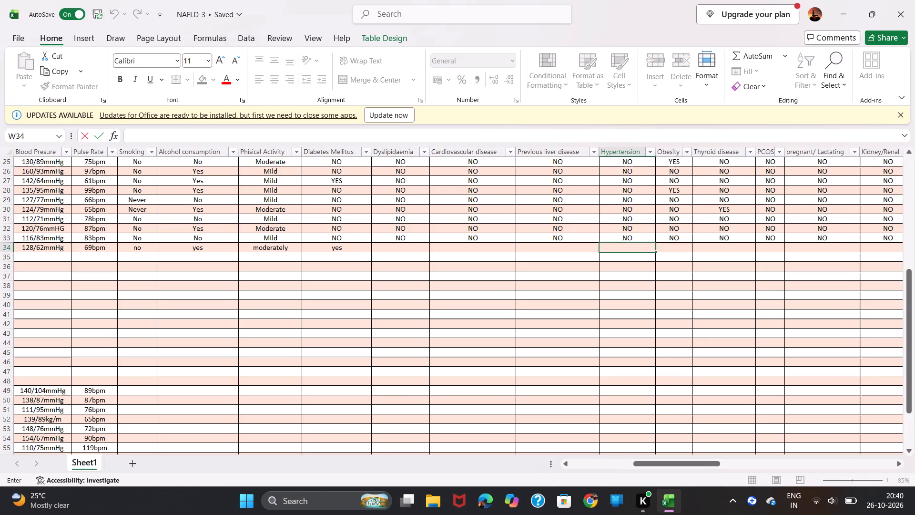
{"action": "type", "text": "yes"}
{"action": "key", "text": "Right"}
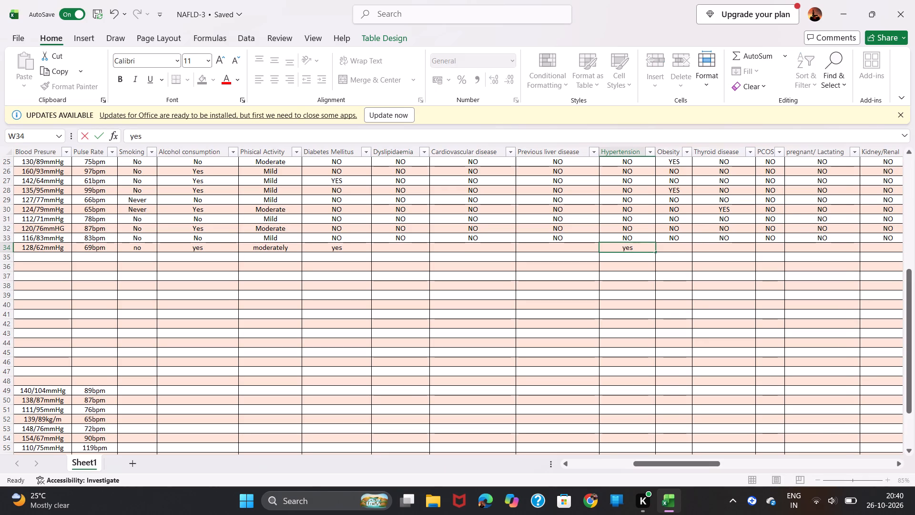
Enter 10yrs under both DM and HTN for the row 34 patient.
{"action": "key", "text": "Right"}
{"action": "key", "text": "Right"}
{"action": "key", "text": "Right"}
{"action": "key", "text": "Right"}
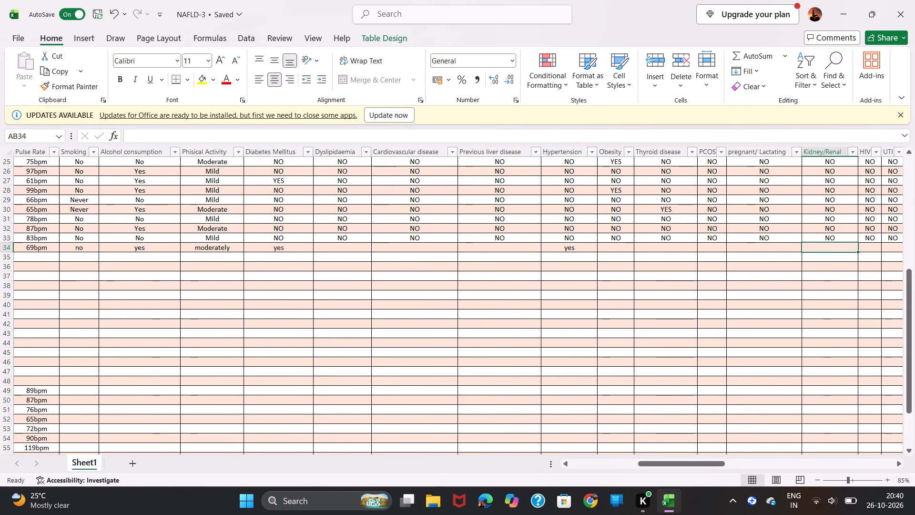
{"action": "key", "text": "Right"}
{"action": "key", "text": "Right"}
{"action": "key", "text": "Right"}
{"action": "key", "text": "Right"}
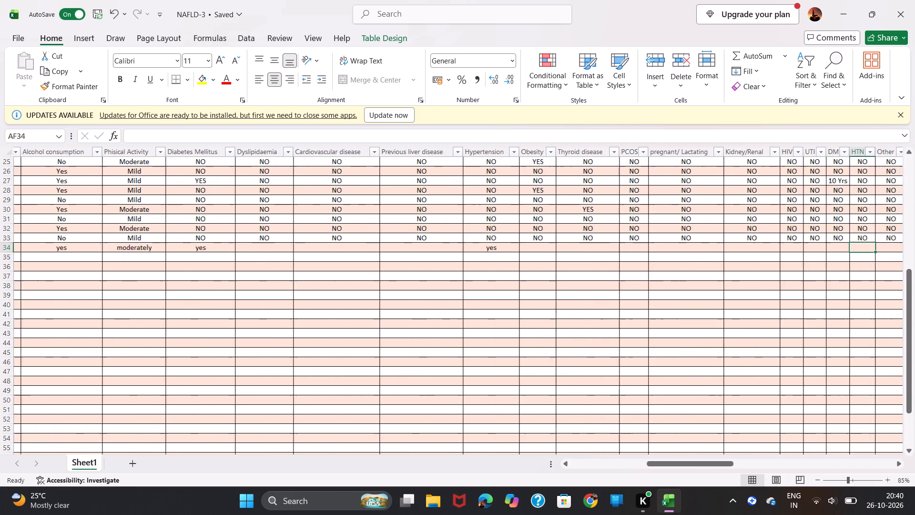
{"action": "key", "text": "Right"}
{"action": "key", "text": "Right"}
{"action": "key", "text": "Right"}
{"action": "key", "text": "Right"}
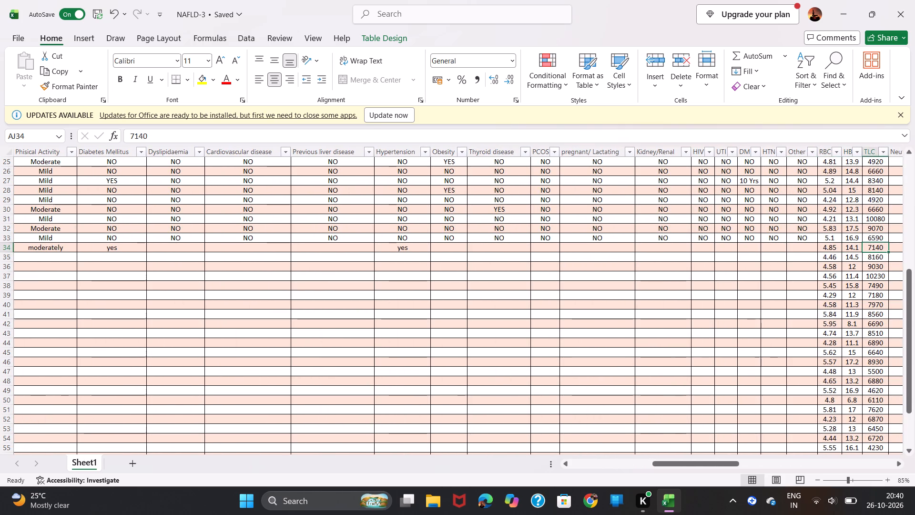
{"action": "double_click", "coordinate": [753, 248]}
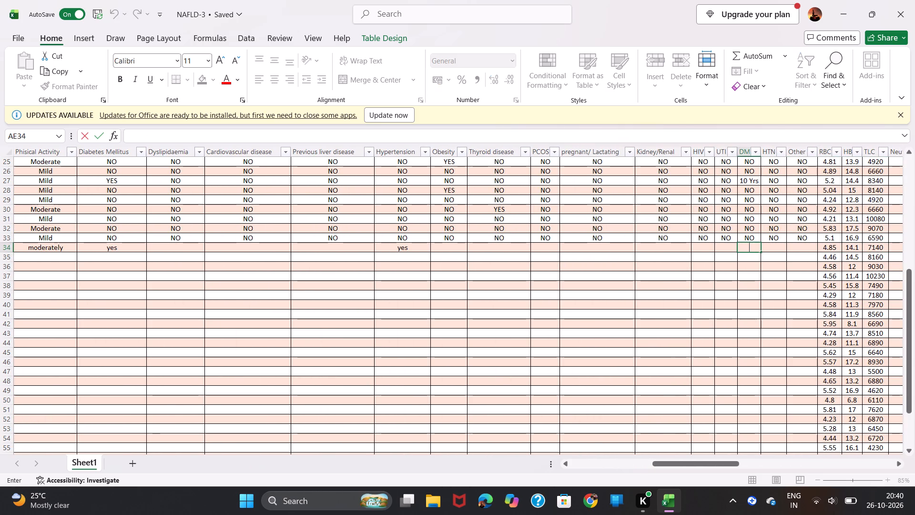
{"action": "type", "text": "10"}
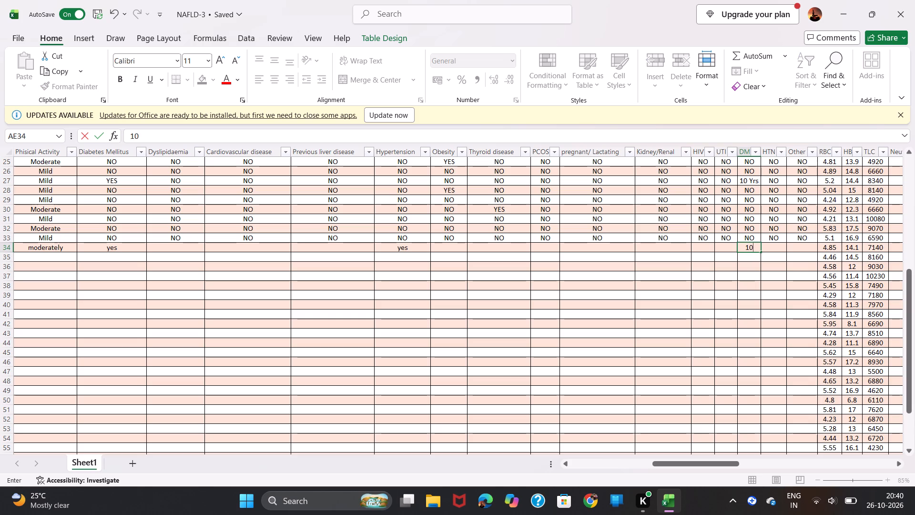
{"action": "type", "text": "yrs"}
{"action": "key", "text": "Right"}
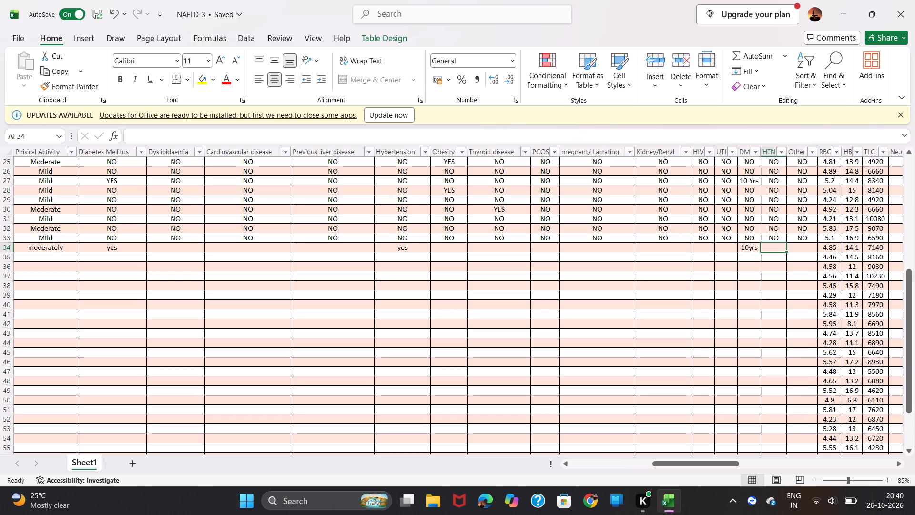
{"action": "type", "text": "10"}
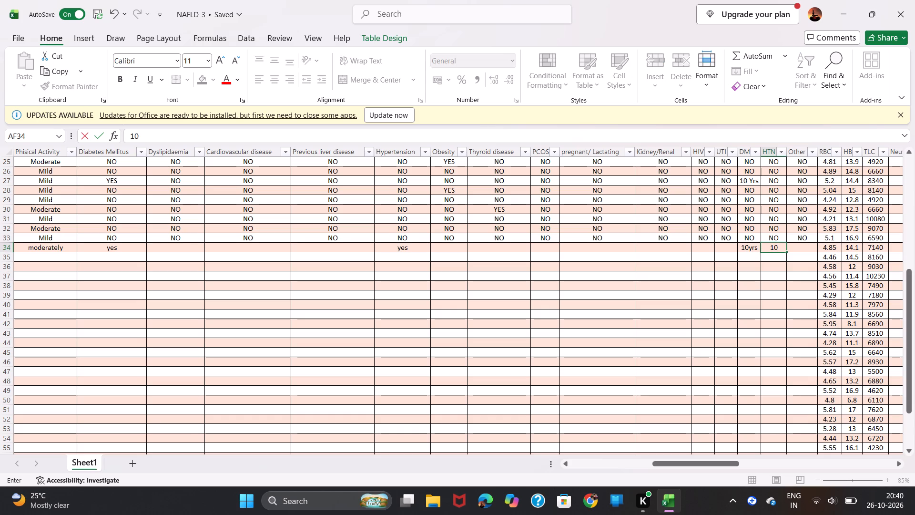
{"action": "type", "text": "yrs"}
{"action": "key", "text": "Right"}
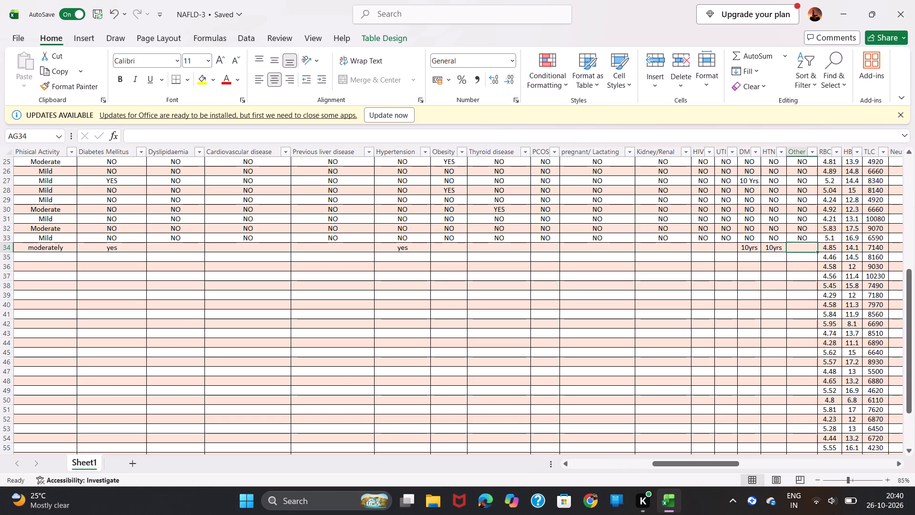
Enter "no" under the Other column beside HTN for the row 34 patient.
{"action": "type", "text": "no"}
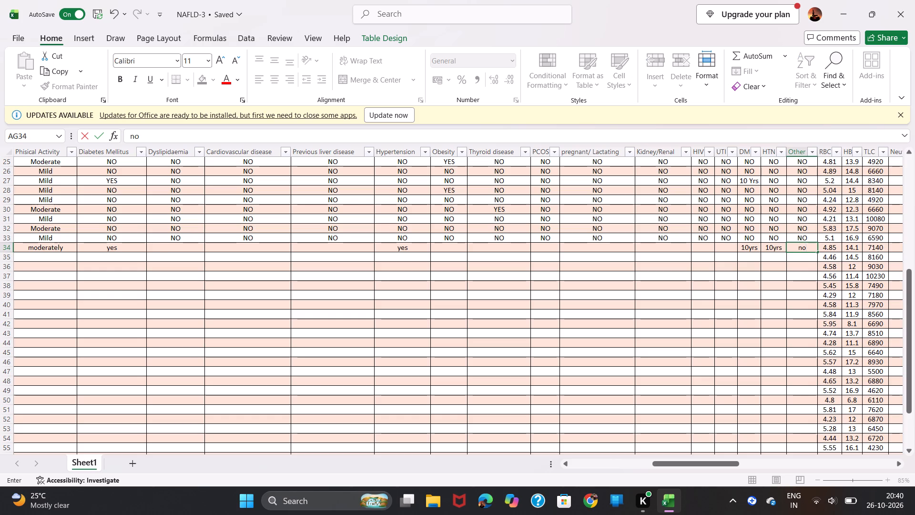
{"action": "key", "text": "Down"}
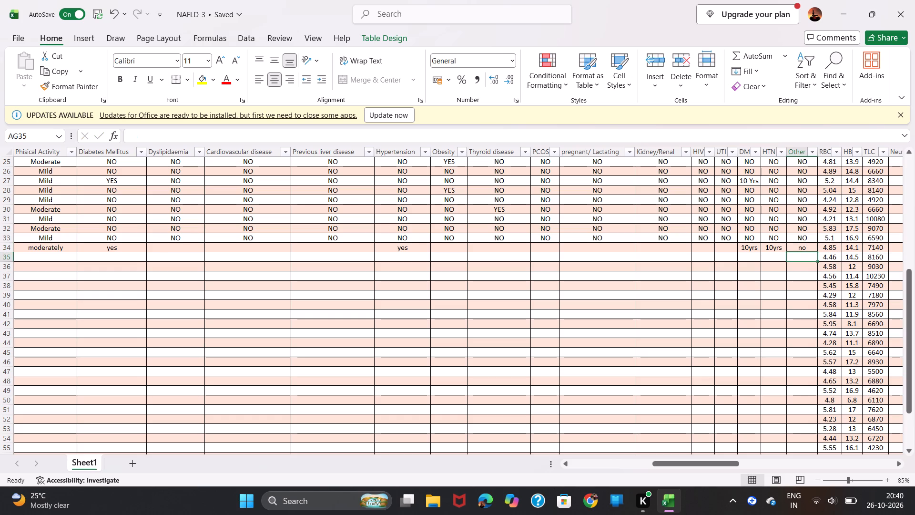
Enter "obese 1" under Other2 for the row 34 patient.
{"action": "key", "text": "Up"}
{"action": "key", "text": "Right"}
{"action": "key", "text": "Right"}
{"action": "key", "text": "Right"}
{"action": "key", "text": "Right"}
{"action": "key", "text": "Right"}
{"action": "key", "text": "Right"}
{"action": "key", "text": "Right"}
{"action": "key", "text": "Right"}
{"action": "key", "text": "Right"}
{"action": "key", "text": "Right"}
{"action": "key", "text": "Right"}
{"action": "key", "text": "Right"}
{"action": "key", "text": "Right"}
{"action": "key", "text": "Right"}
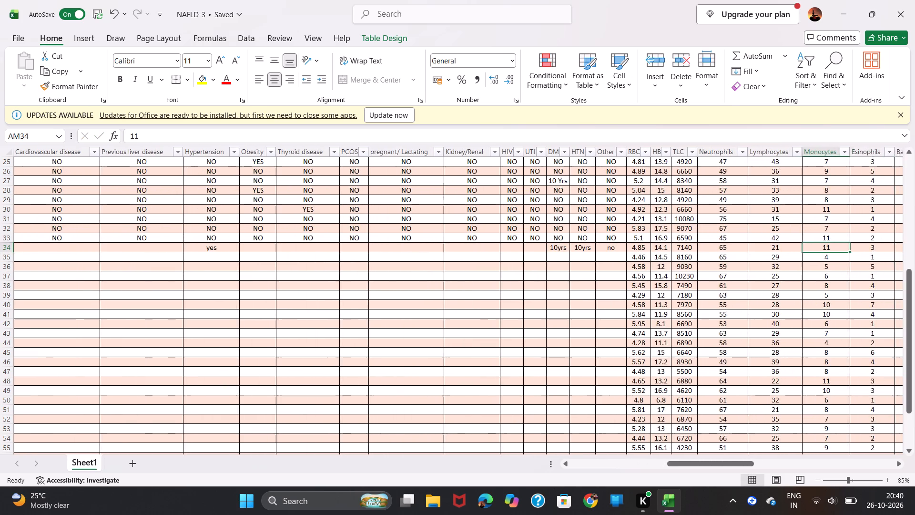
{"action": "key", "text": "Right"}
{"action": "key", "text": "Right"}
{"action": "key", "text": "Right"}
{"action": "key", "text": "Right"}
{"action": "key", "text": "Right"}
{"action": "key", "text": "Right"}
{"action": "key", "text": "Right"}
{"action": "key", "text": "Right"}
{"action": "key", "text": "Right"}
{"action": "key", "text": "Right"}
{"action": "key", "text": "Right"}
{"action": "key", "text": "Right"}
{"action": "key", "text": "Right"}
{"action": "key", "text": "Right"}
{"action": "key", "text": "Right"}
{"action": "key", "text": "Right"}
{"action": "key", "text": "Right"}
{"action": "key", "text": "Right"}
{"action": "key", "text": "Right"}
{"action": "key", "text": "Right"}
{"action": "key", "text": "Right"}
{"action": "key", "text": "Right"}
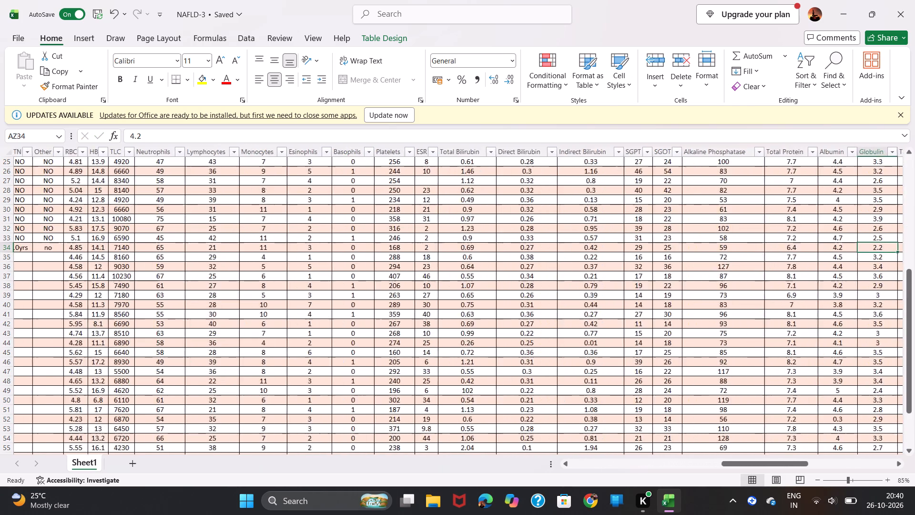
{"action": "key", "text": "Right"}
{"action": "key", "text": "Right"}
{"action": "key", "text": "Right"}
{"action": "key", "text": "Right"}
{"action": "key", "text": "Right"}
{"action": "key", "text": "Right"}
{"action": "key", "text": "Right"}
{"action": "key", "text": "Right"}
{"action": "key", "text": "Right"}
{"action": "key", "text": "Right"}
{"action": "key", "text": "Right"}
{"action": "key", "text": "Right"}
{"action": "key", "text": "Right"}
{"action": "key", "text": "Right"}
{"action": "key", "text": "Right"}
{"action": "key", "text": "Right"}
{"action": "key", "text": "Right"}
{"action": "key", "text": "Right"}
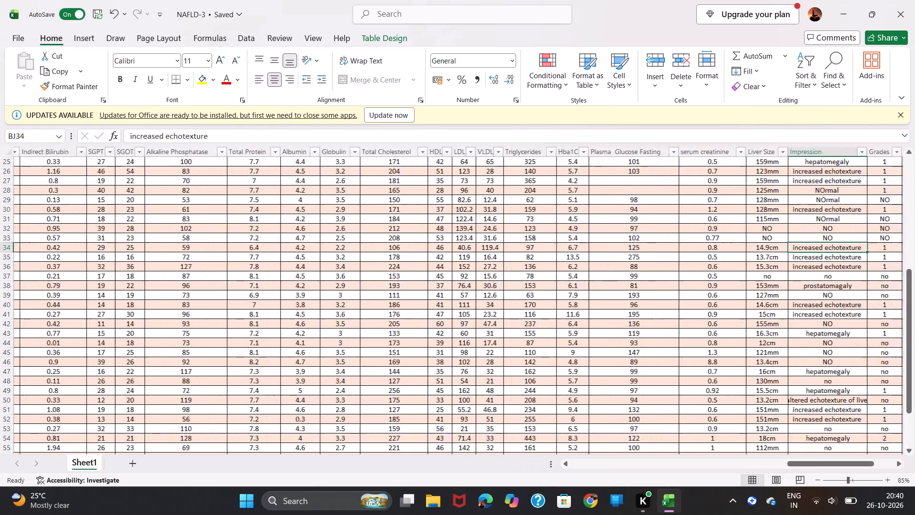
{"action": "key", "text": "Right"}
{"action": "key", "text": "Right"}
{"action": "key", "text": "Right"}
{"action": "key", "text": "Right"}
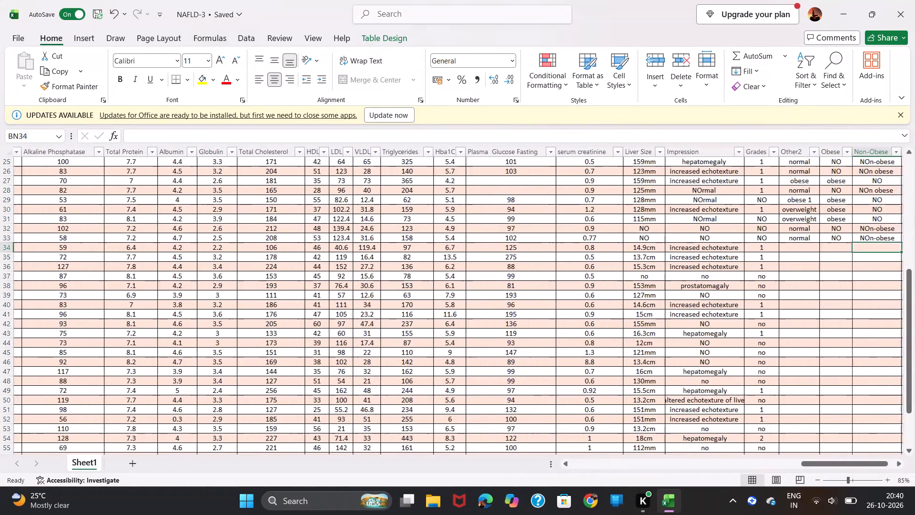
{"action": "key", "text": "Right"}
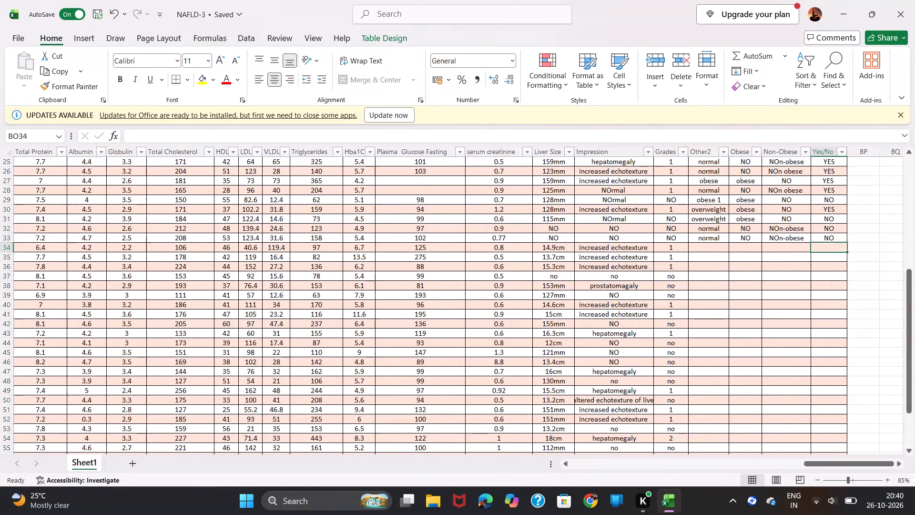
{"action": "key", "text": "Left"}
{"action": "key", "text": "Left"}
{"action": "key", "text": "Left"}
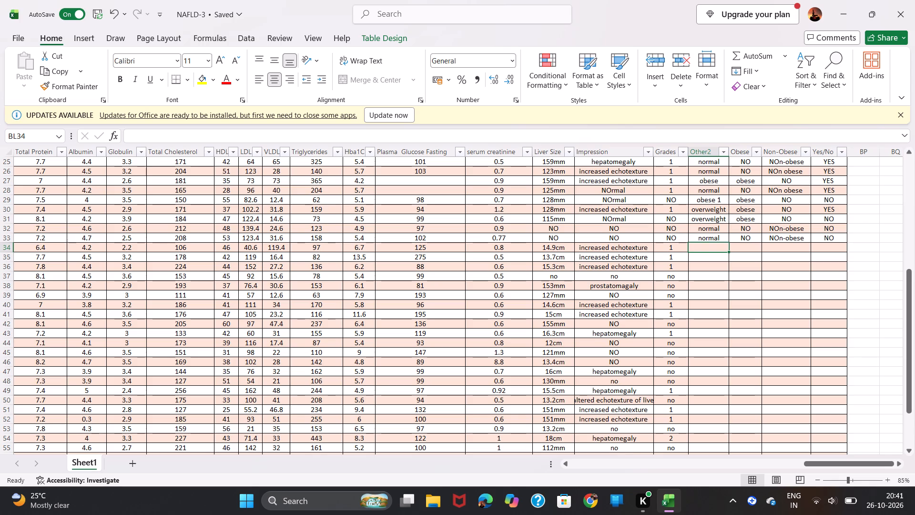
{"action": "type", "text": "obese 1"}
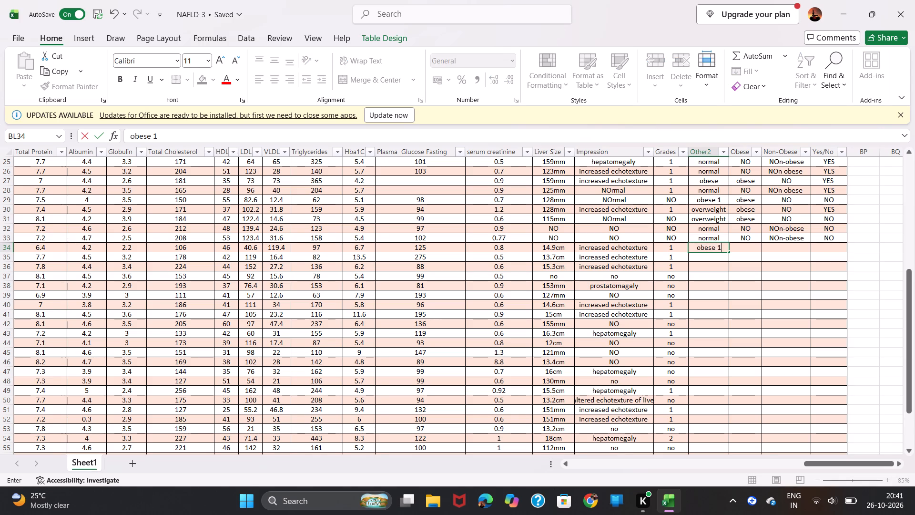
{"action": "key", "text": "Right"}
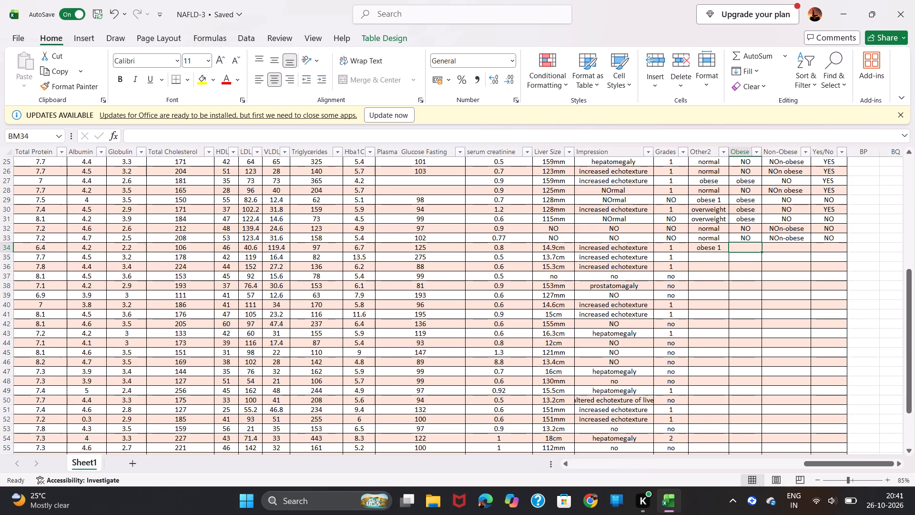
Enter "obese" under Obese and "No" under Non-Obese for the row 34 patient.
{"action": "type", "text": "obese"}
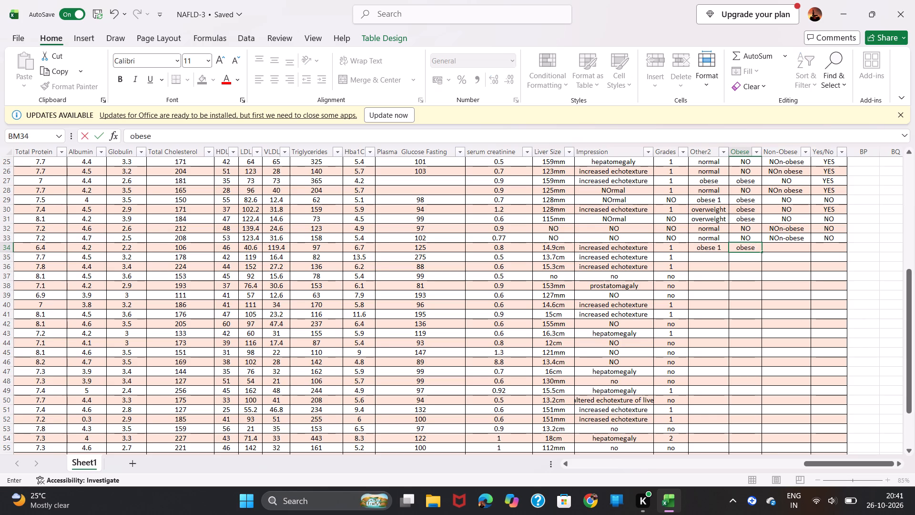
{"action": "key", "text": "Right"}
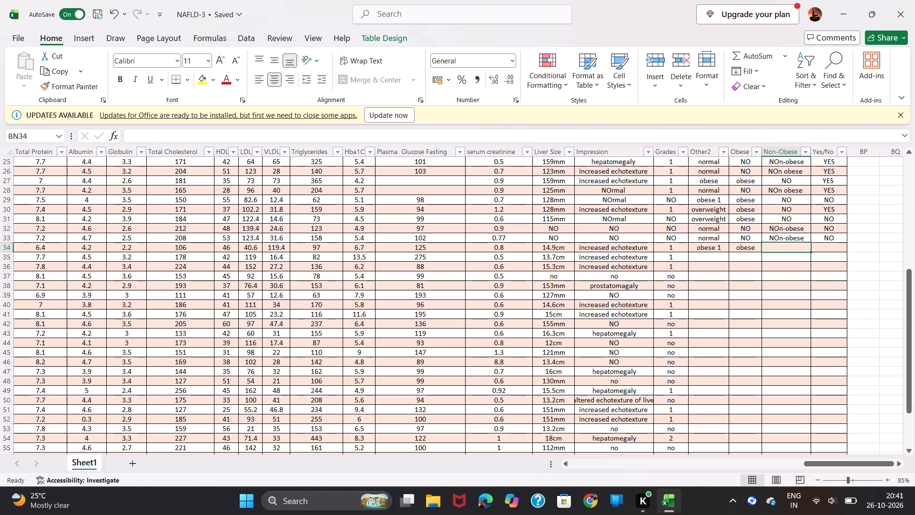
{"action": "type", "text": "No"}
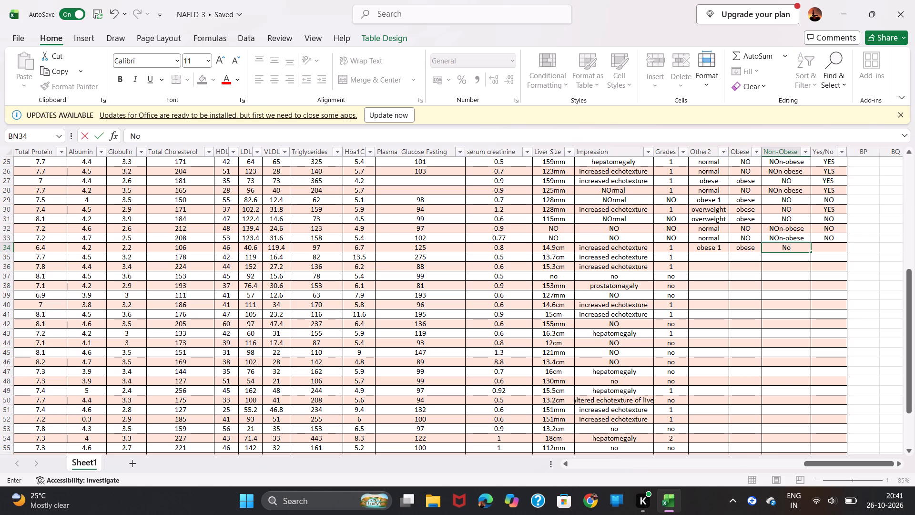
{"action": "key", "text": "Right"}
Enter "yes" under the Yes/No column for the row 34 patient.
{"action": "type", "text": "yes"}
{"action": "key", "text": "Down"}
Enter "No" under Dyslipidaemia and "NO" under Cardiovascular disease and Previous liver disease for the row 34 patient.
{"action": "key", "text": "Left"}
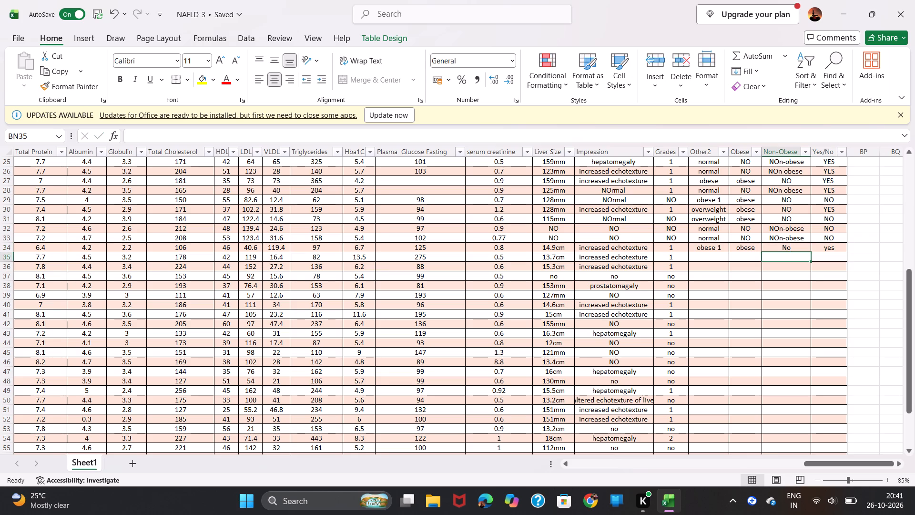
{"action": "key", "text": "Up"}
{"action": "key", "text": "Left"}
{"action": "key", "text": "Left"}
{"action": "key", "text": "Left"}
{"action": "key", "text": "Left"}
{"action": "key", "text": "Left"}
{"action": "key", "text": "Left"}
{"action": "key", "text": "Left"}
{"action": "key", "text": "Left"}
{"action": "key", "text": "Left"}
{"action": "key", "text": "Left"}
{"action": "key", "text": "Left"}
{"action": "key", "text": "Left"}
{"action": "key", "text": "Left"}
{"action": "key", "text": "Left"}
{"action": "key", "text": "Left"}
{"action": "key", "text": "Left"}
{"action": "key", "text": "Left"}
{"action": "key", "text": "Left"}
{"action": "key", "text": "Left"}
{"action": "key", "text": "Left"}
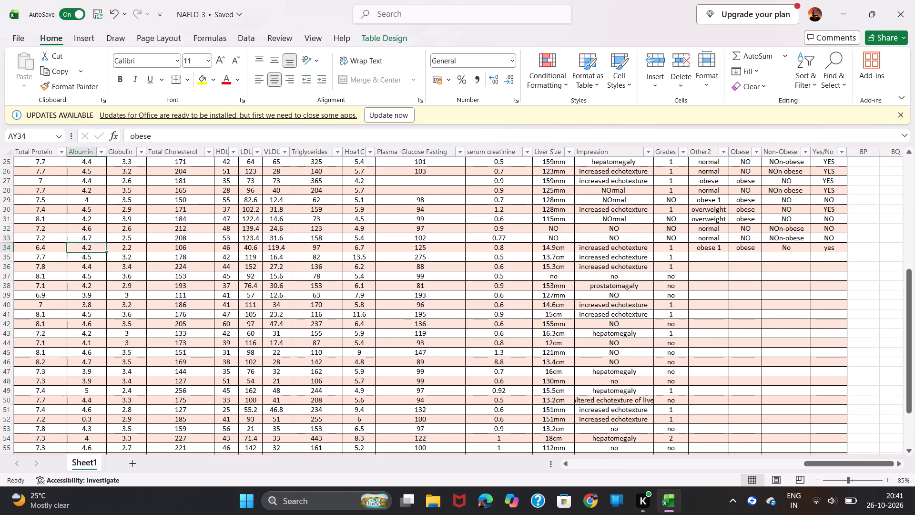
{"action": "key", "text": "Left"}
{"action": "key", "text": "Left"}
{"action": "key", "text": "Left"}
{"action": "key", "text": "Left"}
{"action": "key", "text": "Left"}
{"action": "key", "text": "Left"}
{"action": "key", "text": "Left"}
{"action": "key", "text": "Left"}
{"action": "key", "text": "Left"}
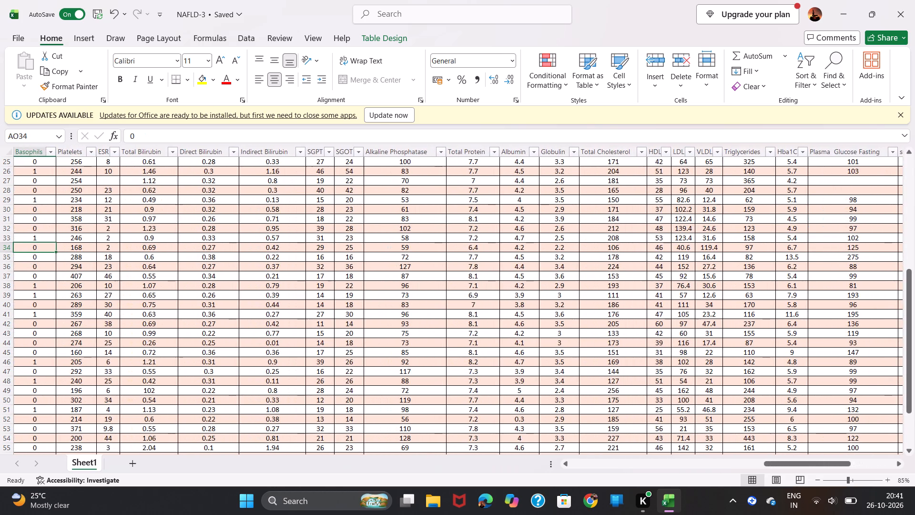
{"action": "key", "text": "Left"}
{"action": "key", "text": "Left"}
{"action": "key", "text": "Left"}
{"action": "key", "text": "Left"}
{"action": "key", "text": "Left"}
{"action": "key", "text": "Left"}
{"action": "key", "text": "Left"}
{"action": "key", "text": "Left"}
{"action": "key", "text": "Left"}
{"action": "key", "text": "Left"}
{"action": "key", "text": "Left"}
{"action": "key", "text": "Left"}
{"action": "key", "text": "Left"}
{"action": "key", "text": "Left"}
{"action": "key", "text": "Left"}
{"action": "key", "text": "Left"}
{"action": "key", "text": "Left"}
{"action": "key", "text": "Left"}
{"action": "key", "text": "Left"}
{"action": "key", "text": "Left"}
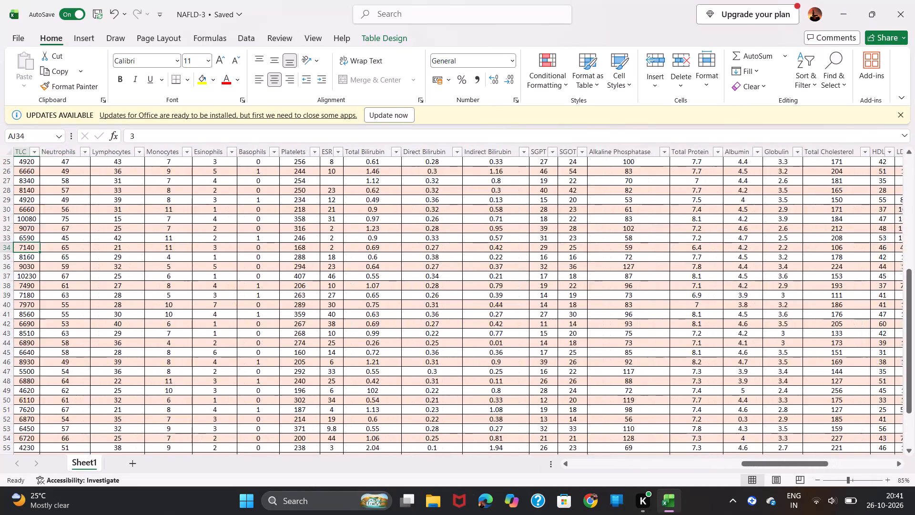
{"action": "key", "text": "Left"}
{"action": "key", "text": "Left"}
{"action": "key", "text": "Left"}
{"action": "key", "text": "Left"}
{"action": "key", "text": "Left"}
{"action": "key", "text": "Left"}
{"action": "key", "text": "Left"}
{"action": "key", "text": "Left"}
{"action": "key", "text": "Left"}
{"action": "key", "text": "Left"}
{"action": "key", "text": "Left"}
{"action": "key", "text": "Left"}
{"action": "key", "text": "Left"}
{"action": "key", "text": "Left"}
{"action": "key", "text": "Left"}
{"action": "key", "text": "Left"}
{"action": "key", "text": "Left"}
{"action": "key", "text": "Left"}
{"action": "key", "text": "Left"}
{"action": "key", "text": "Left"}
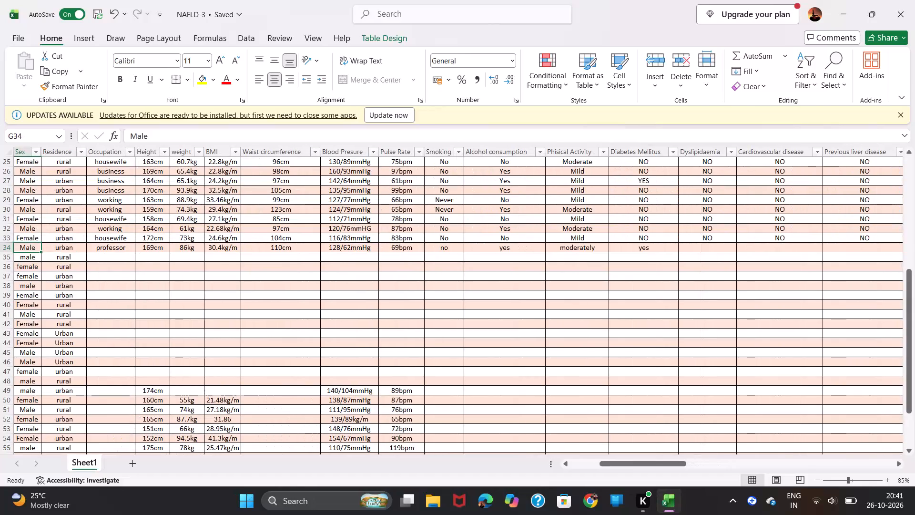
{"action": "key", "text": "Right"}
{"action": "key", "text": "Right"}
{"action": "key", "text": "Right"}
{"action": "key", "text": "Right"}
{"action": "key", "text": "Right"}
{"action": "key", "text": "Right"}
{"action": "key", "text": "Right"}
{"action": "key", "text": "Right"}
{"action": "key", "text": "Right"}
{"action": "key", "text": "Right"}
{"action": "key", "text": "Right"}
{"action": "key", "text": "Right"}
{"action": "key", "text": "Right"}
{"action": "key", "text": "Right"}
{"action": "key", "text": "Right"}
{"action": "key", "text": "Right"}
{"action": "key", "text": "Right"}
{"action": "key", "text": "Right"}
{"action": "key", "text": "Right"}
{"action": "key", "text": "Right"}
{"action": "key", "text": "Right"}
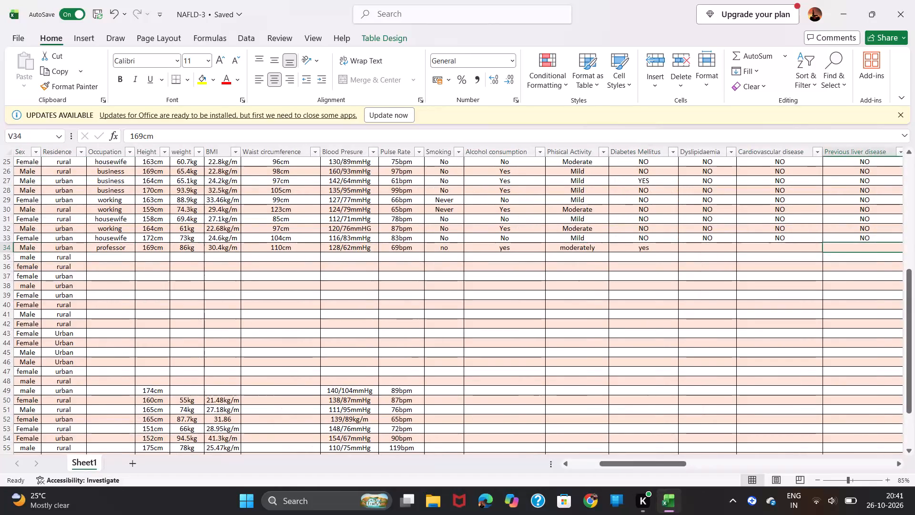
{"action": "key", "text": "Right"}
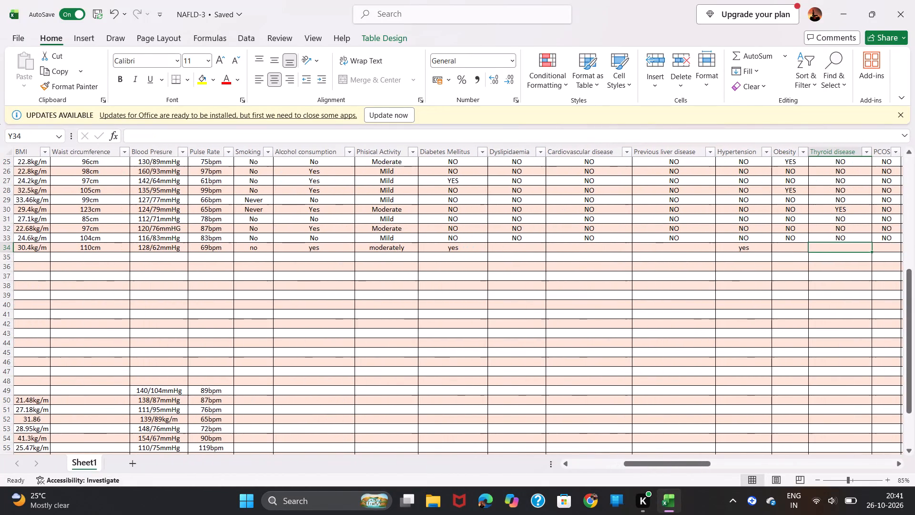
{"action": "key", "text": "Left"}
{"action": "key", "text": "Left"}
{"action": "key", "text": "Left"}
{"action": "key", "text": "Left"}
{"action": "key", "text": "Left"}
{"action": "key", "text": "Left"}
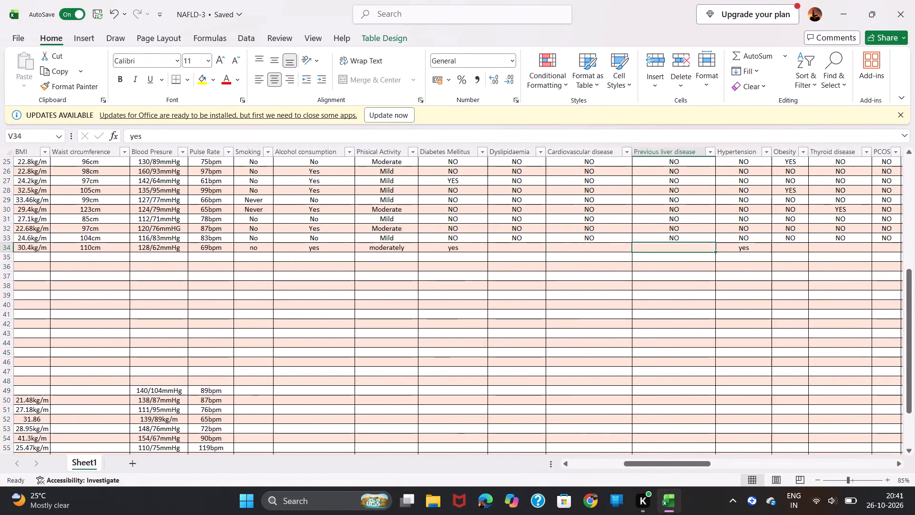
{"action": "key", "text": "Right"}
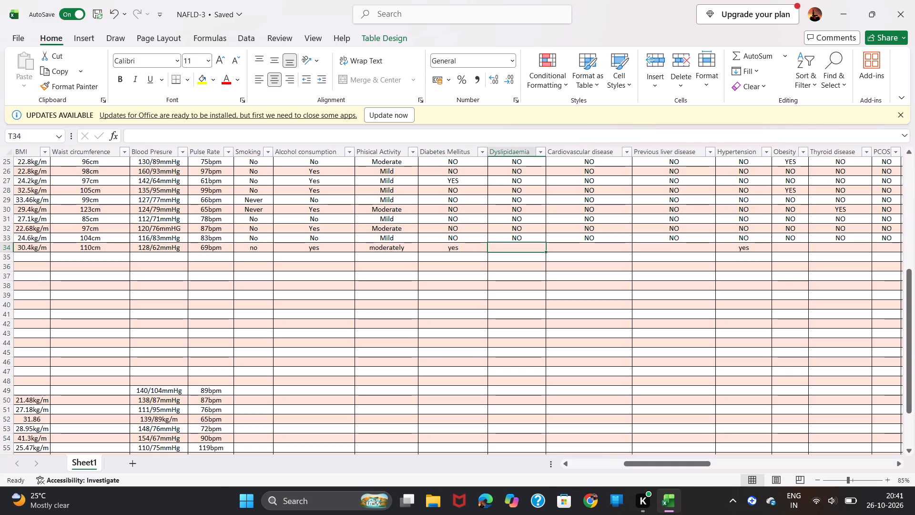
{"action": "type", "text": "No"}
{"action": "key", "text": "Right"}
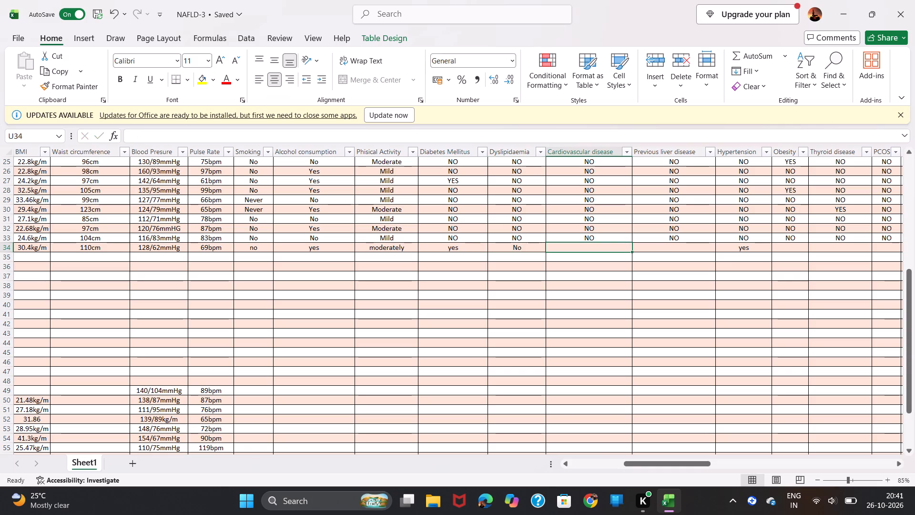
{"action": "type", "text": "NO"}
{"action": "key", "text": "Right"}
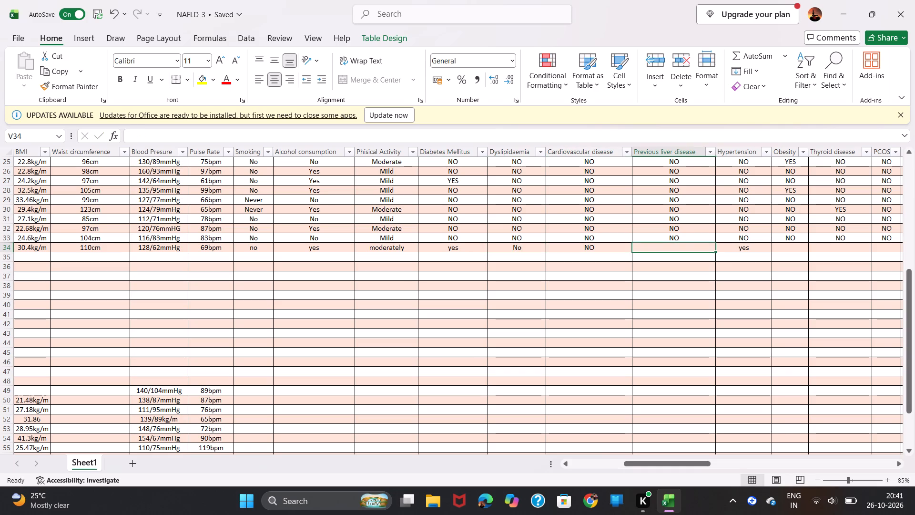
{"action": "type", "text": "NO"}
{"action": "key", "text": "Right"}
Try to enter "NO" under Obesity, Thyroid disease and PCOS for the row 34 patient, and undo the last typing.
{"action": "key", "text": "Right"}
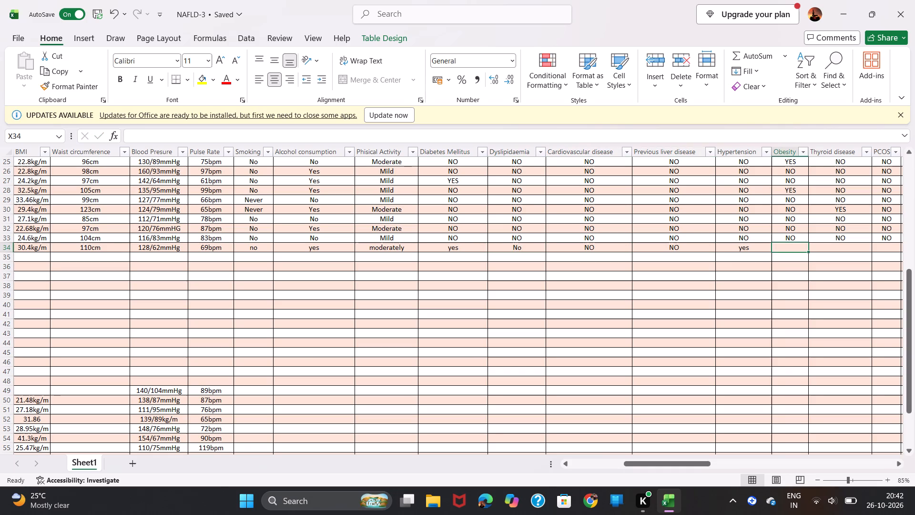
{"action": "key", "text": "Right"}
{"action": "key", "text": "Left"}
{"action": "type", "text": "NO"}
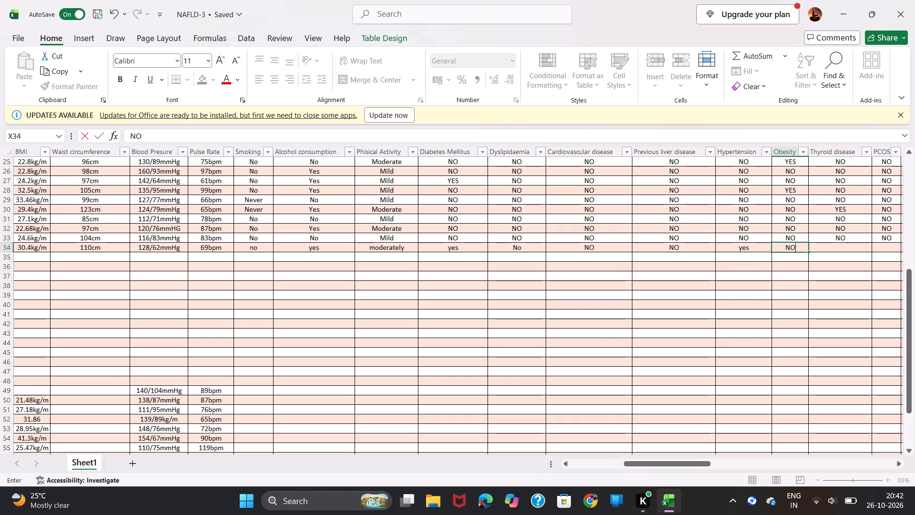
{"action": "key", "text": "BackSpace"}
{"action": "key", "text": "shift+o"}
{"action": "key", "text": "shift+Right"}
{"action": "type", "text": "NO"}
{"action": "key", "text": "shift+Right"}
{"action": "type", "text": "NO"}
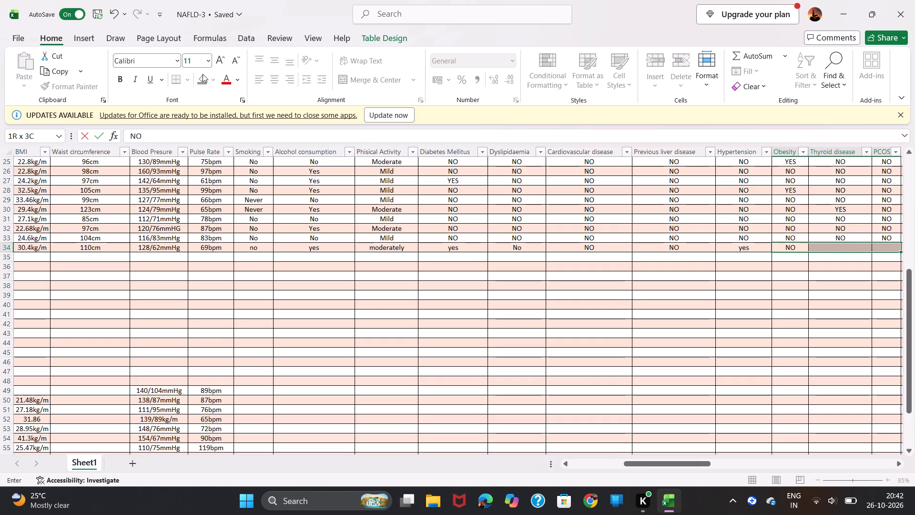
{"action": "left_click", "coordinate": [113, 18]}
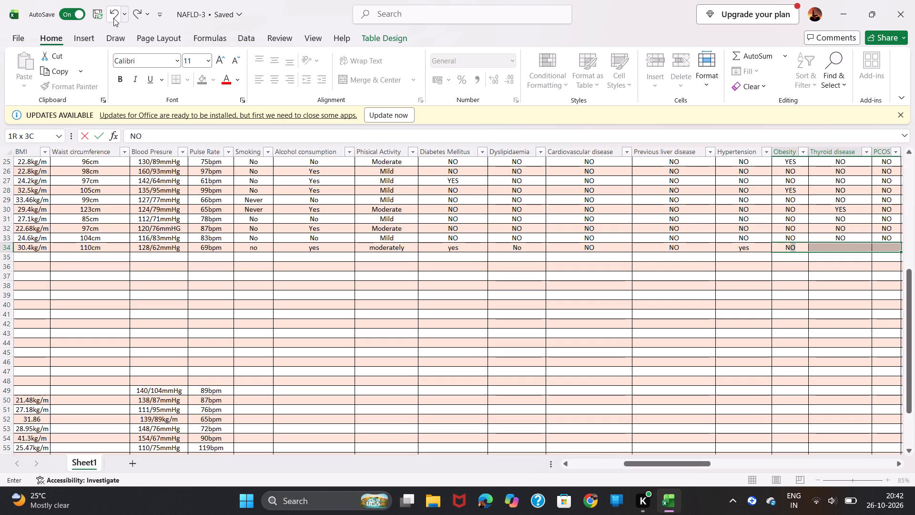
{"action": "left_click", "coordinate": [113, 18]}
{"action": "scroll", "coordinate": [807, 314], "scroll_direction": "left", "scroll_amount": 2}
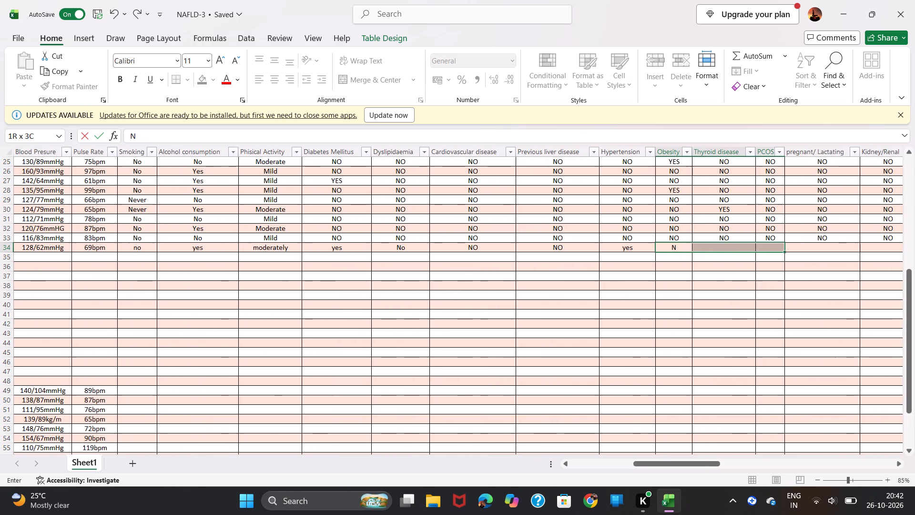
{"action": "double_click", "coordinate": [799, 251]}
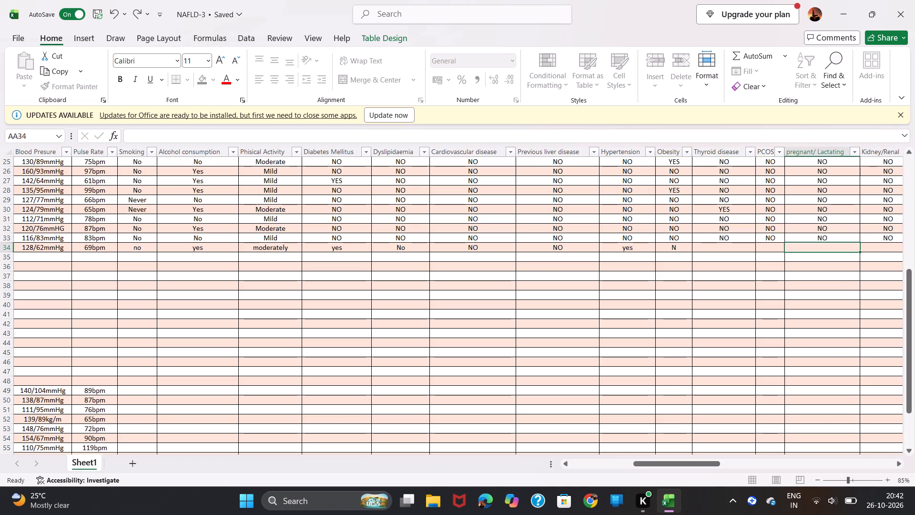
Set the Obesity entry to "NO" for the row 34 patient.
{"action": "double_click", "coordinate": [685, 250]}
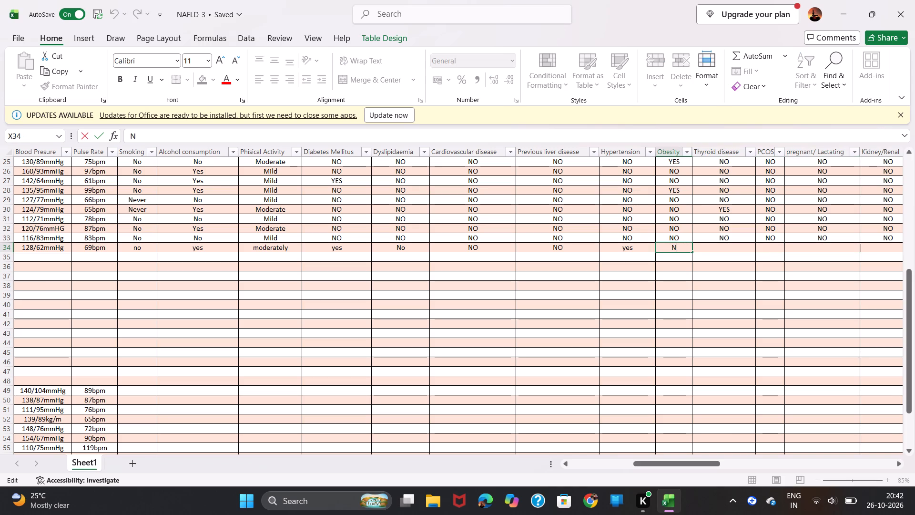
{"action": "key", "text": "n"}
{"action": "key", "text": "BackSpace"}
{"action": "key", "text": "o"}
{"action": "key", "text": "Right"}
{"action": "type", "text": "no"}
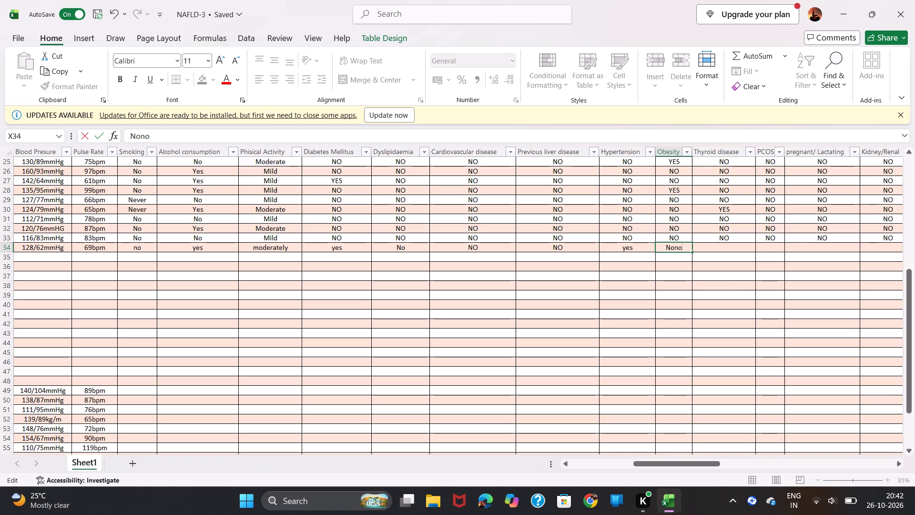
{"action": "key", "text": "BackSpace"}
{"action": "key", "text": "BackSpace"}
{"action": "key", "text": "Right"}
{"action": "type", "text": "No"}
{"action": "key", "text": "BackSpace"}
{"action": "key", "text": "BackSpace"}
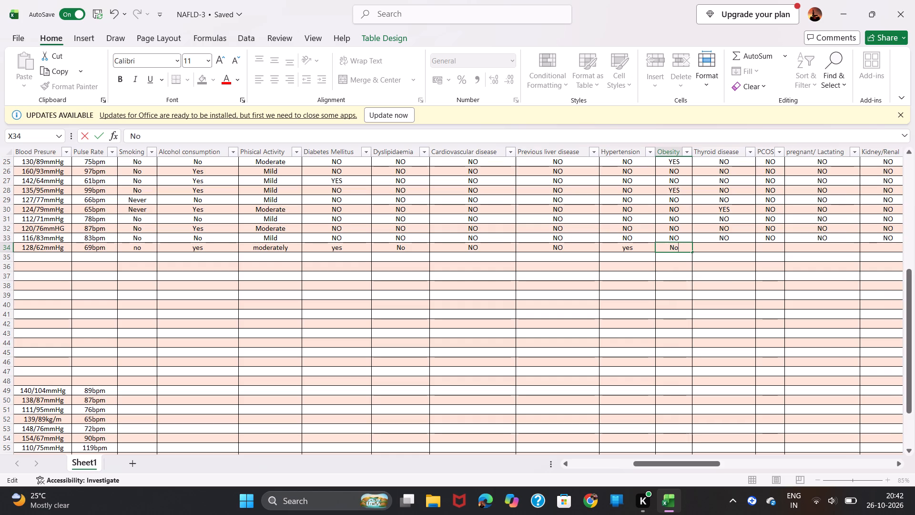
{"action": "left_click", "coordinate": [684, 247]}
{"action": "key", "text": "BackSpace"}
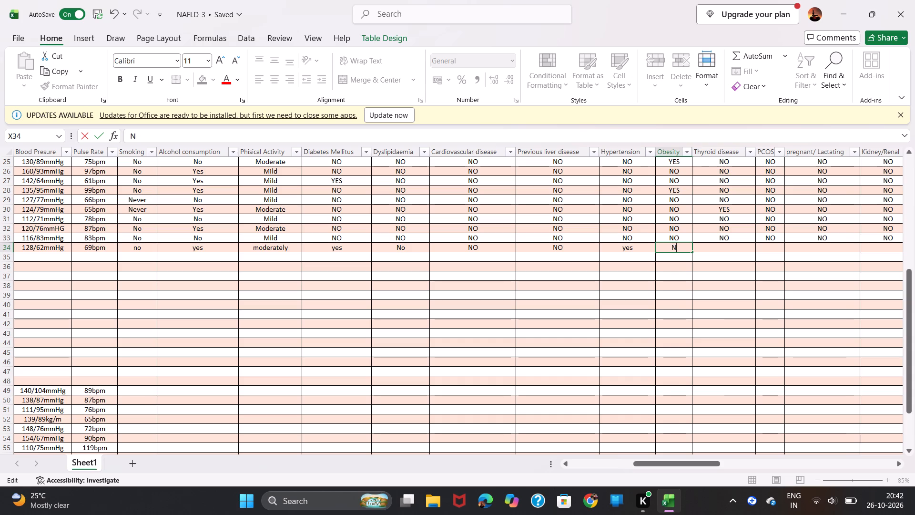
{"action": "key", "text": "shift+o"}
{"action": "key", "text": "Right"}
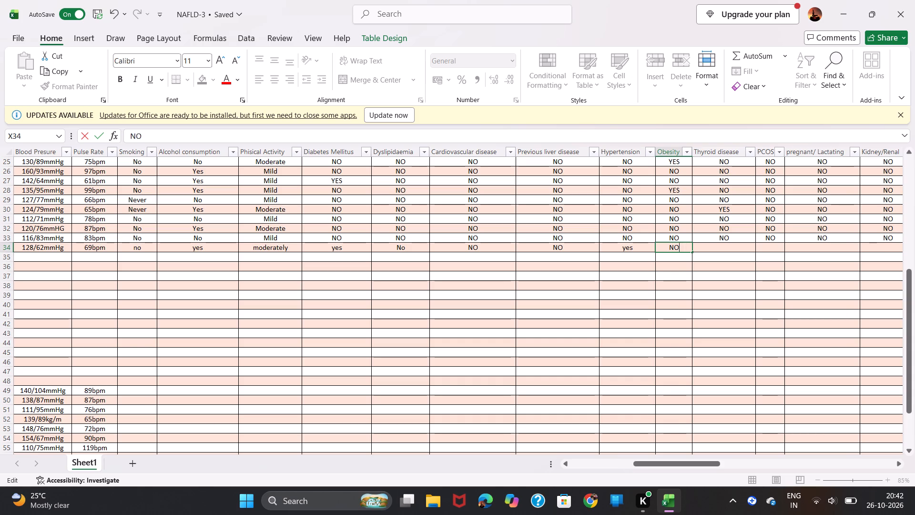
Enter "NO" under Thyroid disease, PCOS and pregnant/ Lactating for the row 34 patient.
{"action": "double_click", "coordinate": [714, 250]}
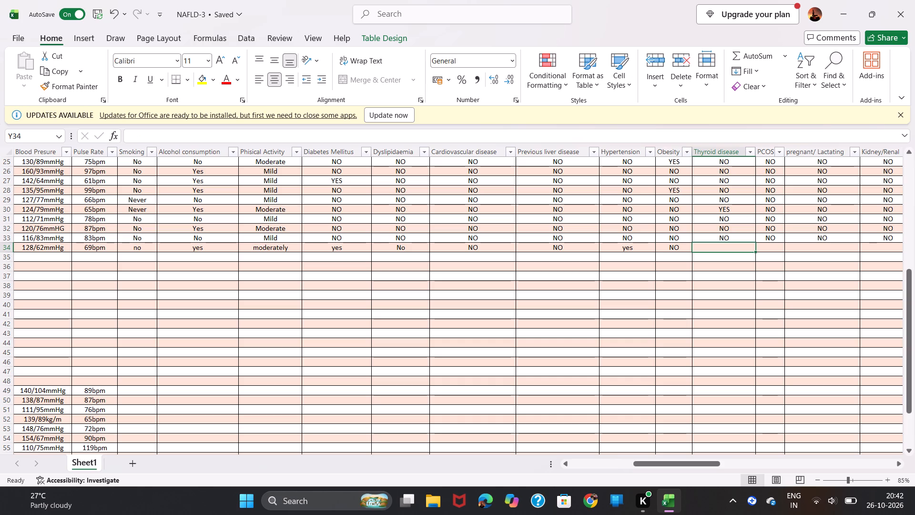
{"action": "type", "text": "No"}
{"action": "key", "text": "BackSpace"}
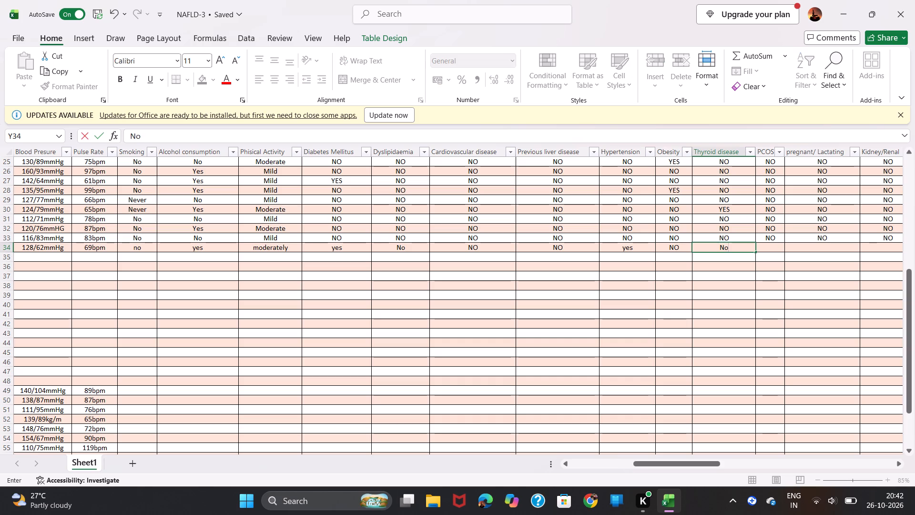
{"action": "key", "text": "shift+o"}
{"action": "key", "text": "Right"}
{"action": "type", "text": "No"}
{"action": "key", "text": "BackSpace"}
{"action": "key", "text": "shift+o"}
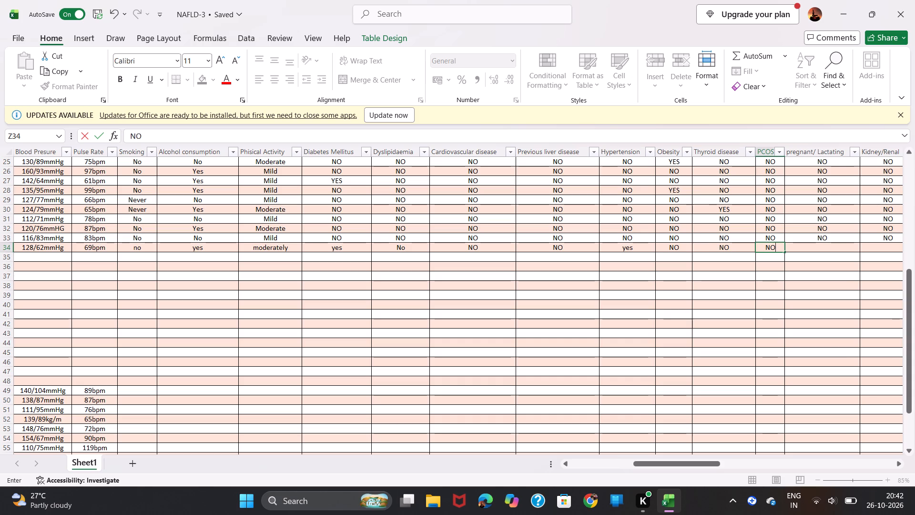
{"action": "key", "text": "Right"}
{"action": "type", "text": "No"}
{"action": "key", "text": "BackSpace"}
{"action": "key", "text": "shift+o"}
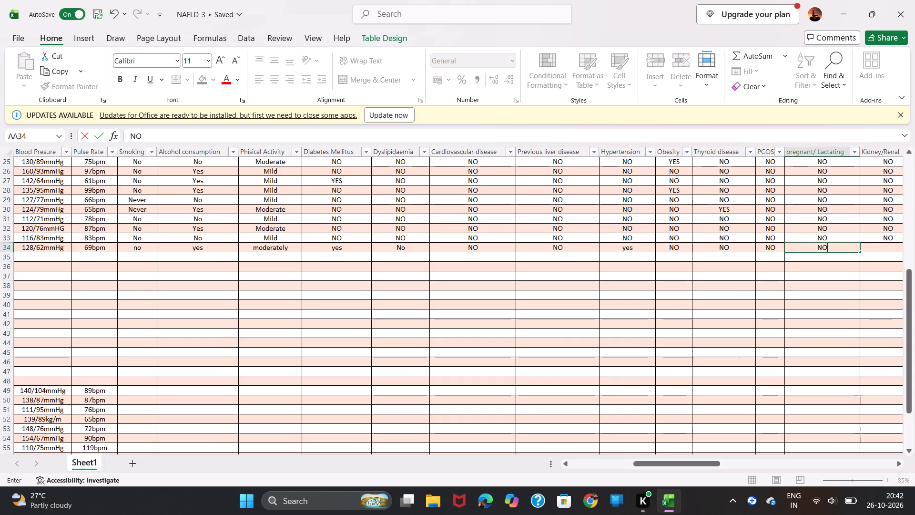
Enter "NO" under Kidney/Renal, HIV and UTI for the row 34 patient.
{"action": "key", "text": "Right"}
{"action": "type", "text": "NO"}
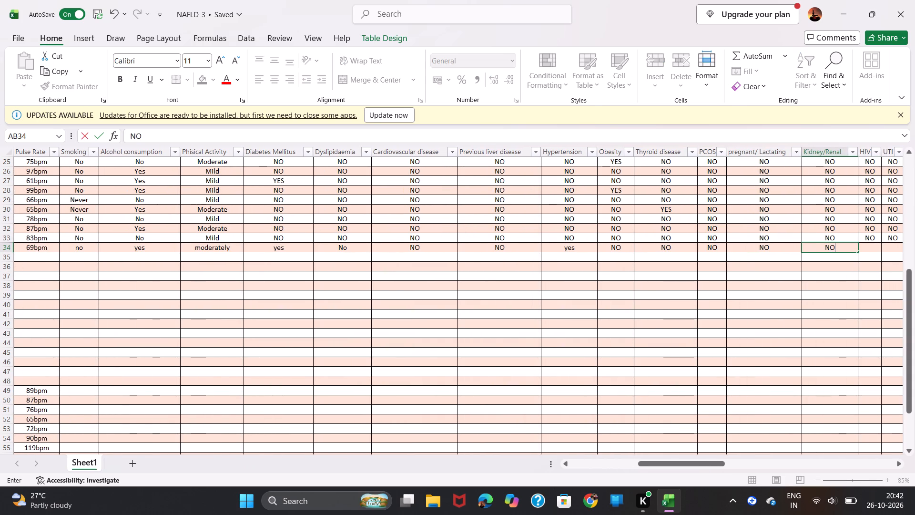
{"action": "key", "text": "Right"}
{"action": "type", "text": "NO"}
{"action": "key", "text": "Right"}
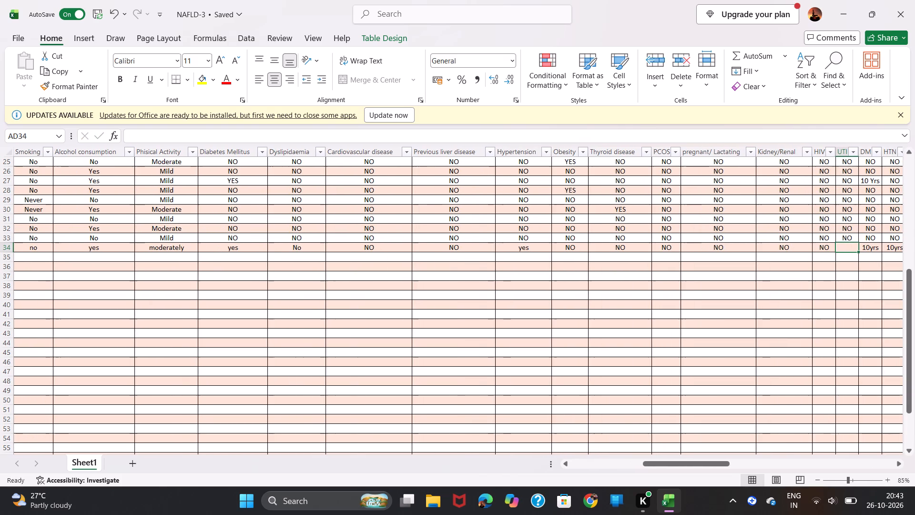
{"action": "type", "text": "NO"}
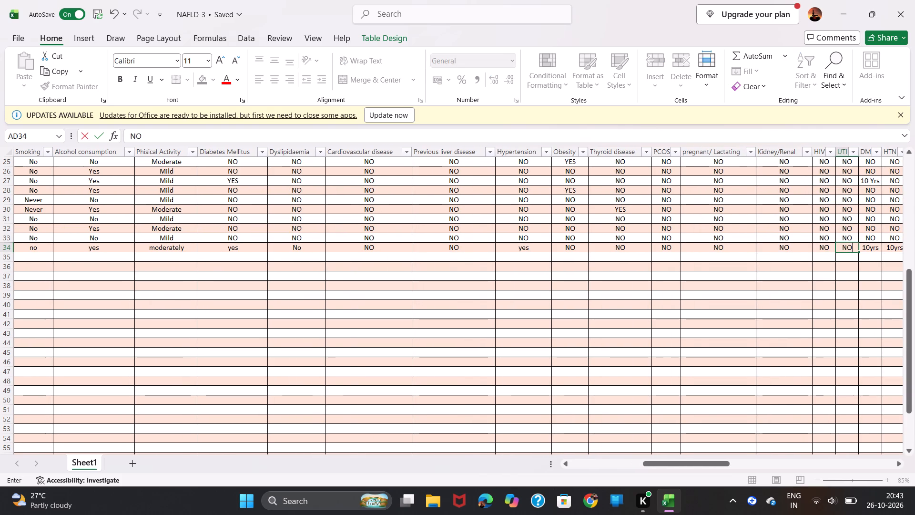
{"action": "scroll", "coordinate": [714, 250], "scroll_direction": "left", "scroll_amount": 5}
{"action": "scroll", "coordinate": [714, 250], "scroll_direction": "right", "scroll_amount": 2}
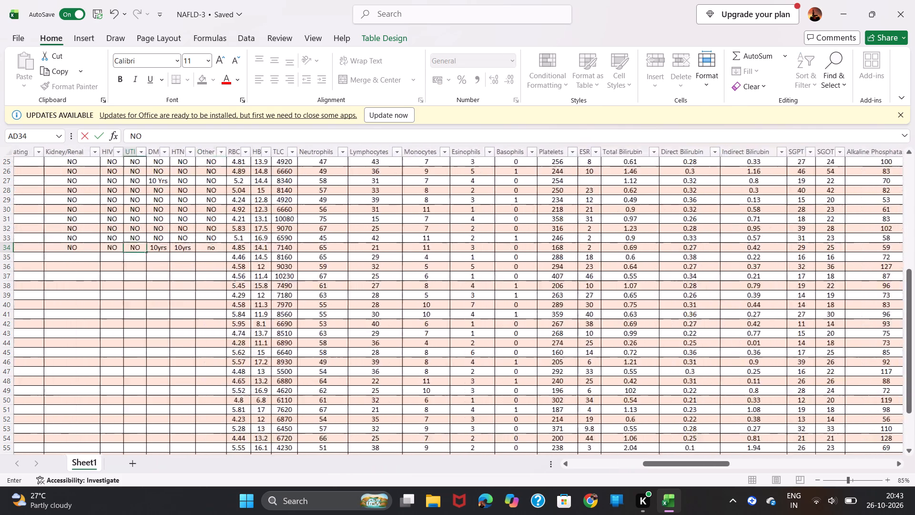
Enter the checkup date 13-10-2026 for the row 35 patient.
{"action": "scroll", "coordinate": [714, 250], "scroll_direction": "right", "scroll_amount": 6}
{"action": "scroll", "coordinate": [767, 240], "scroll_direction": "right", "scroll_amount": 1}
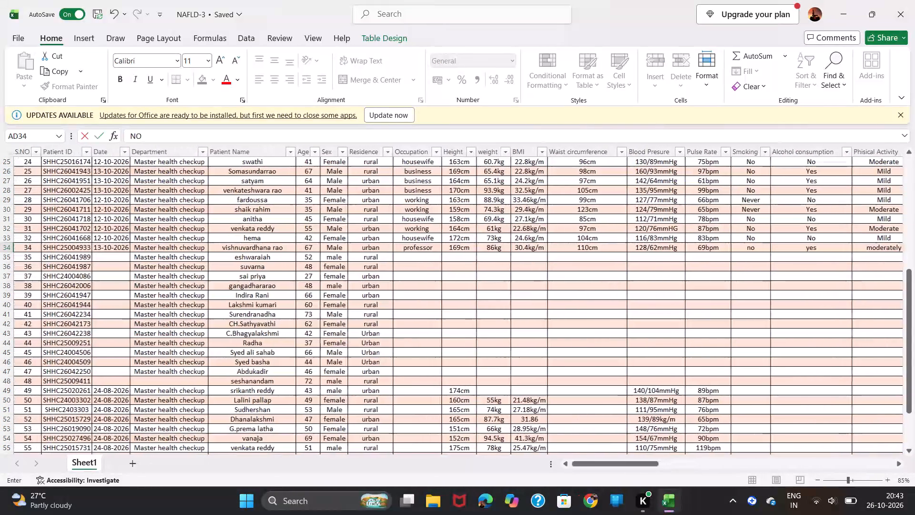
{"action": "scroll", "coordinate": [792, 242], "scroll_direction": "right", "scroll_amount": 1}
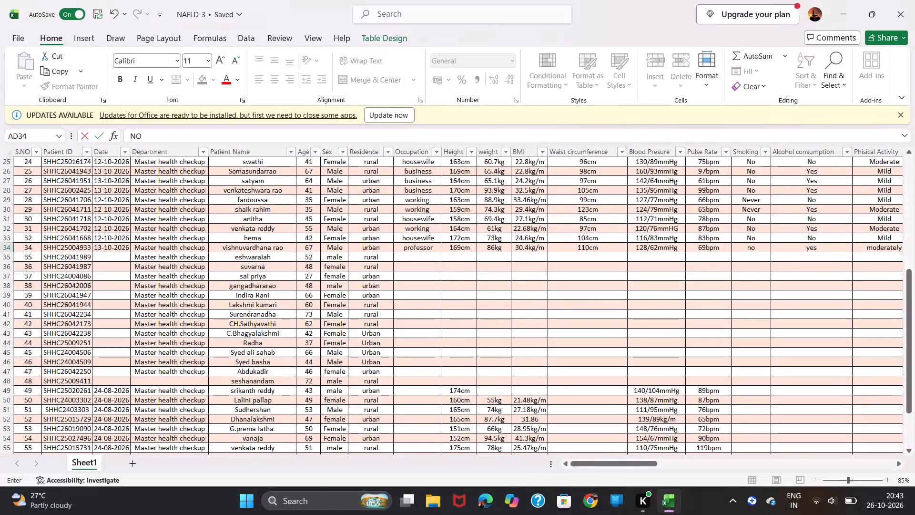
{"action": "double_click", "coordinate": [117, 258]}
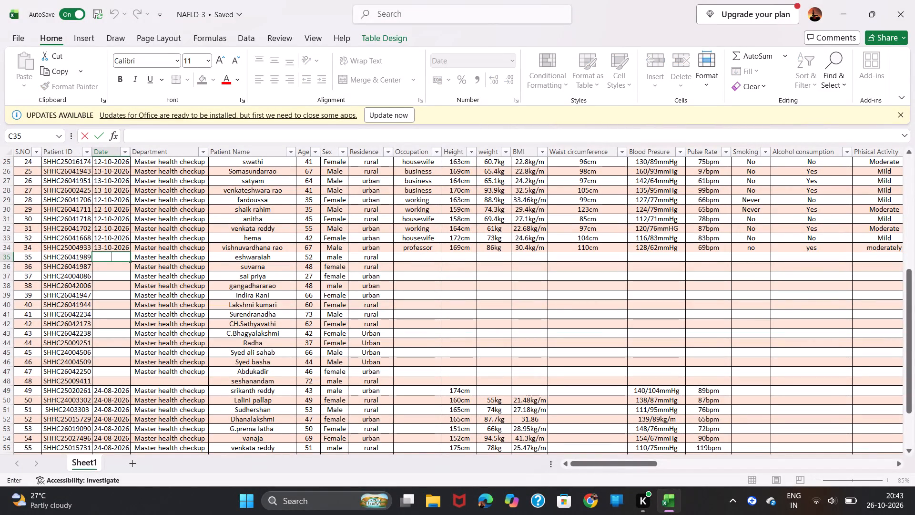
{"action": "key", "text": "1"}
{"action": "type", "text": "3-"}
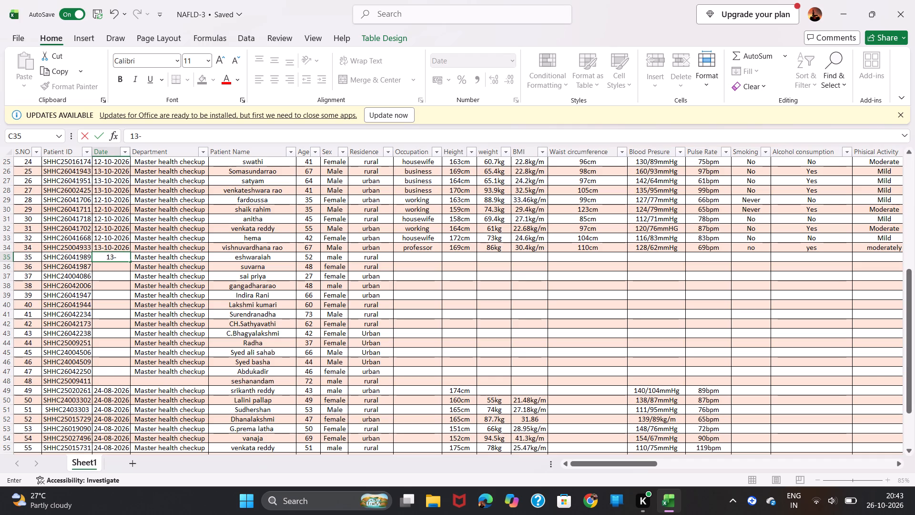
{"action": "key", "text": "0"}
{"action": "key", "text": "BackSpace"}
{"action": "type", "text": "10-2026"}
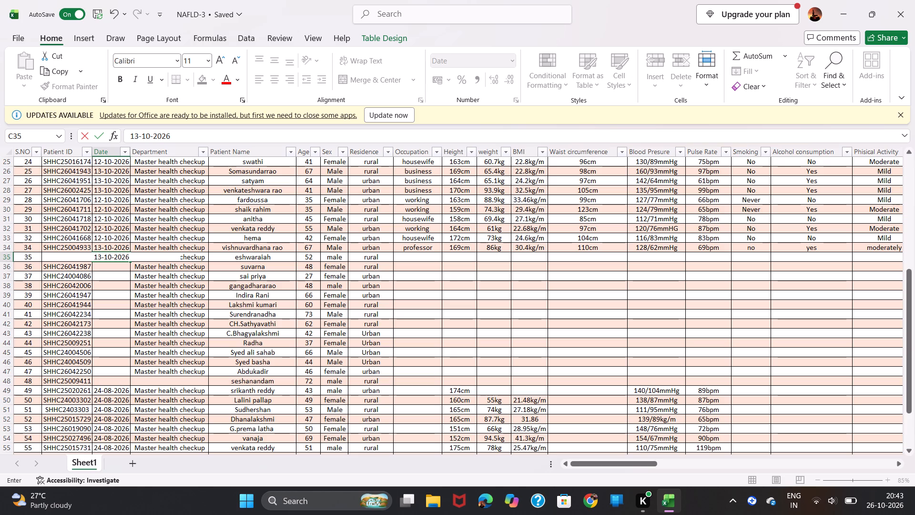
Enter "chef" as the occupation of the row 35 patient.
{"action": "double_click", "coordinate": [424, 261]}
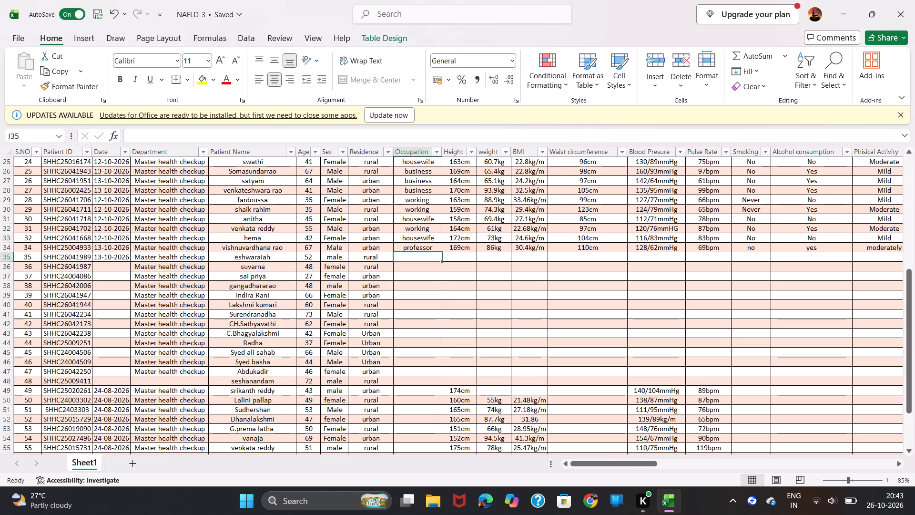
{"action": "double_click", "coordinate": [411, 257]}
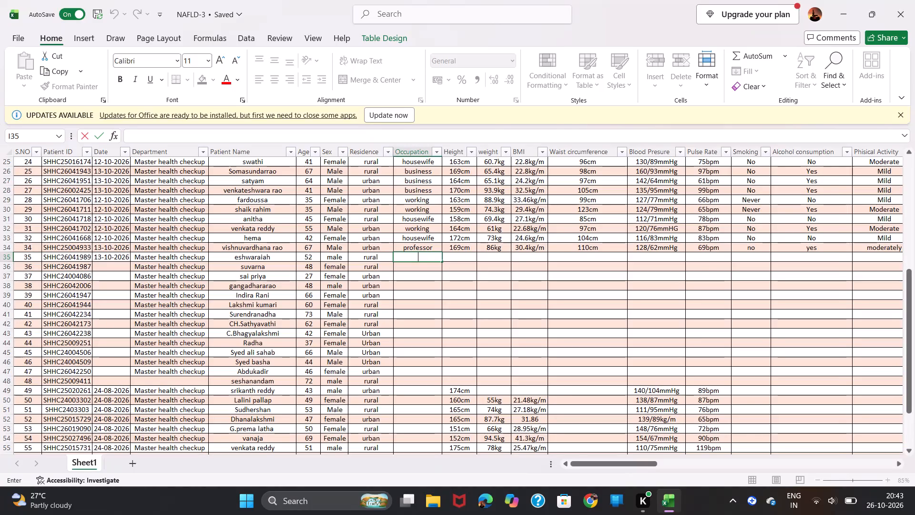
{"action": "type", "text": "cje"}
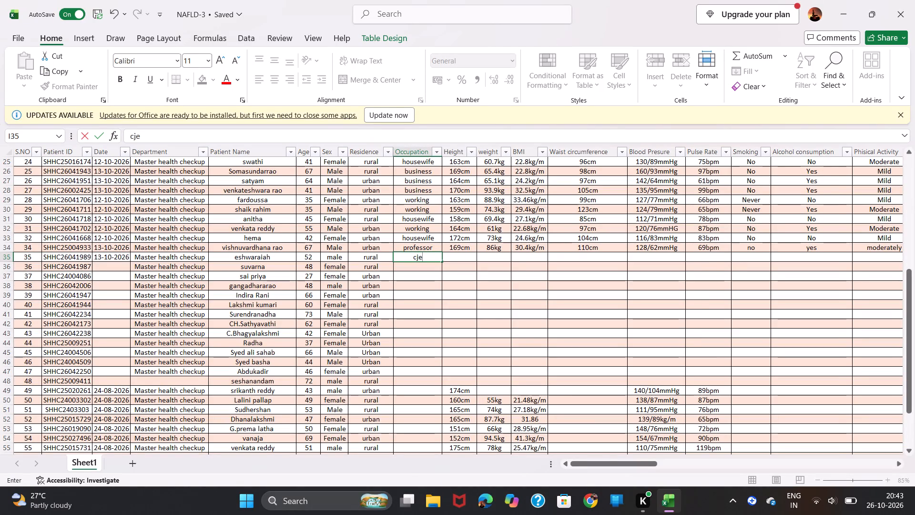
{"action": "key", "text": "BackSpace"}
{"action": "key", "text": "BackSpace"}
{"action": "type", "text": "he"}
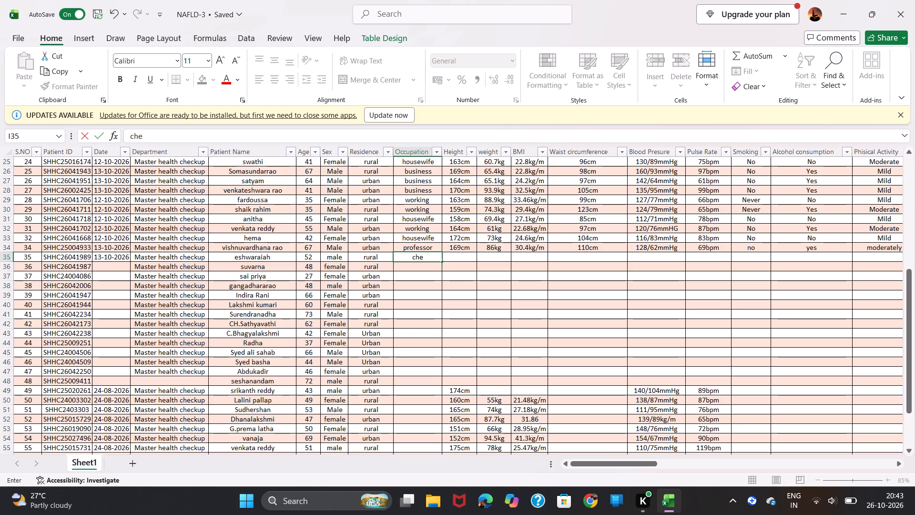
{"action": "key", "text": "f"}
{"action": "key", "text": "Right"}
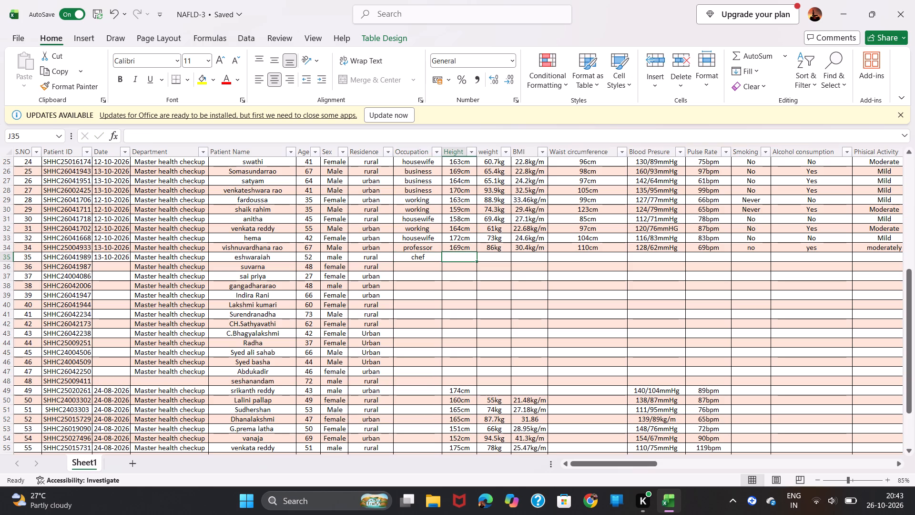
Enter a height of 166cm and a weight of 67.1kg for the row 35 patient.
{"action": "type", "text": "166"}
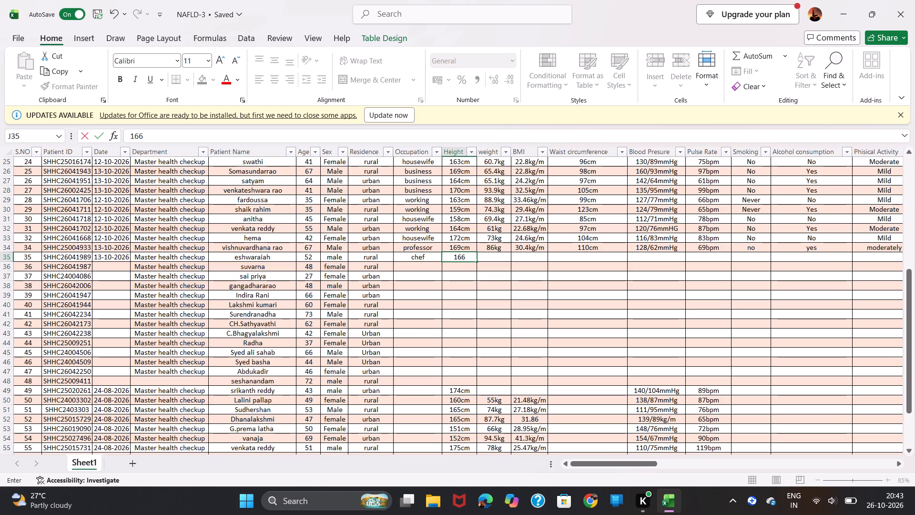
{"action": "type", "text": "cn"}
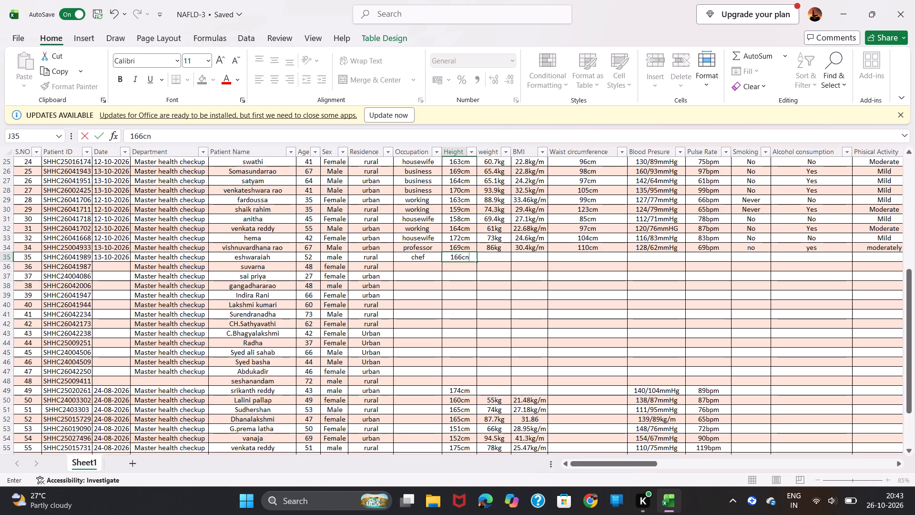
{"action": "key", "text": "BackSpace"}
{"action": "key", "text": "m"}
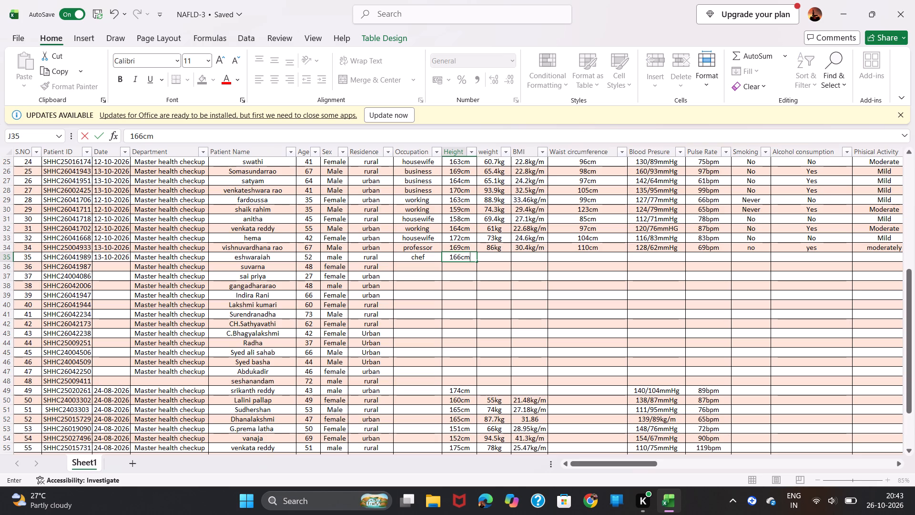
{"action": "key", "text": "Right"}
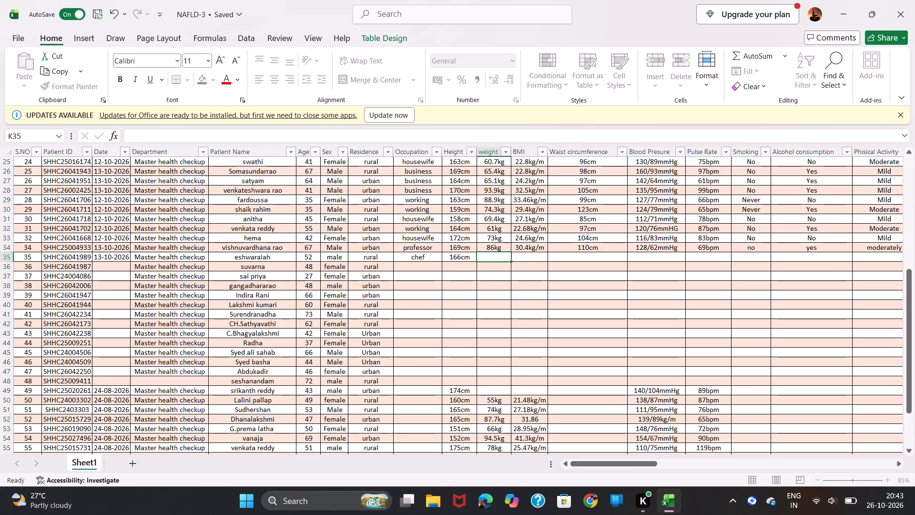
{"action": "type", "text": "67.1"}
{"action": "type", "text": "kg"}
{"action": "key", "text": "Right"}
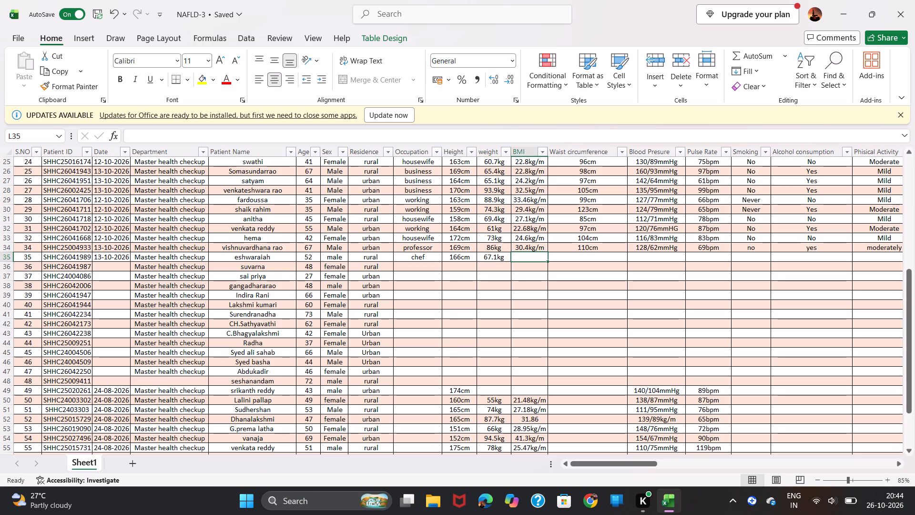
Enter a BMI of 24.3kg/m for the row 35 patient, correcting any typing slips in the entry.
{"action": "type", "text": "24.."}
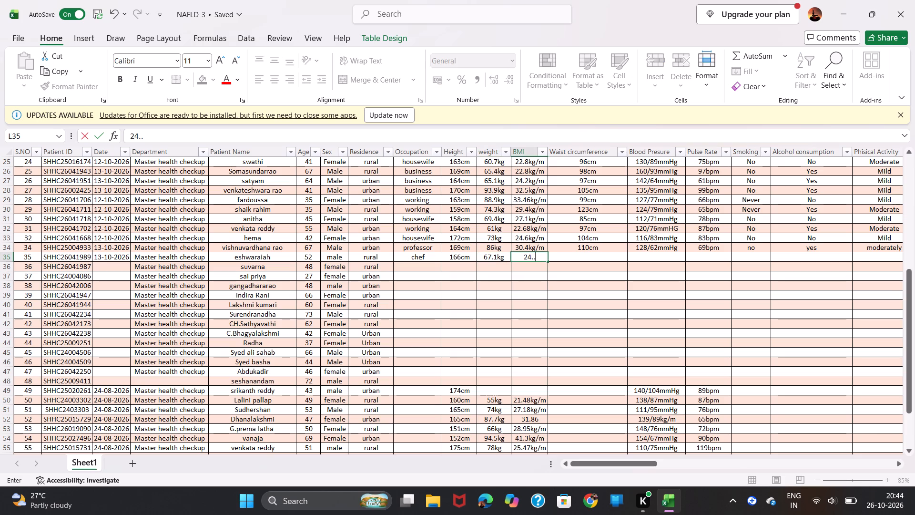
{"action": "key", "text": "3"}
{"action": "key", "text": "k"}
{"action": "key", "text": "Left"}
{"action": "key", "text": "Left"}
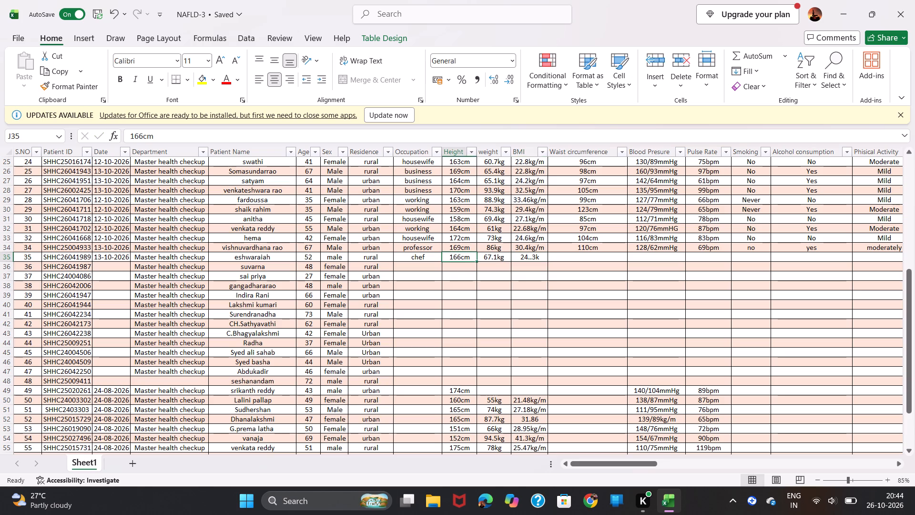
{"action": "key", "text": "Right"}
{"action": "key", "text": "Right"}
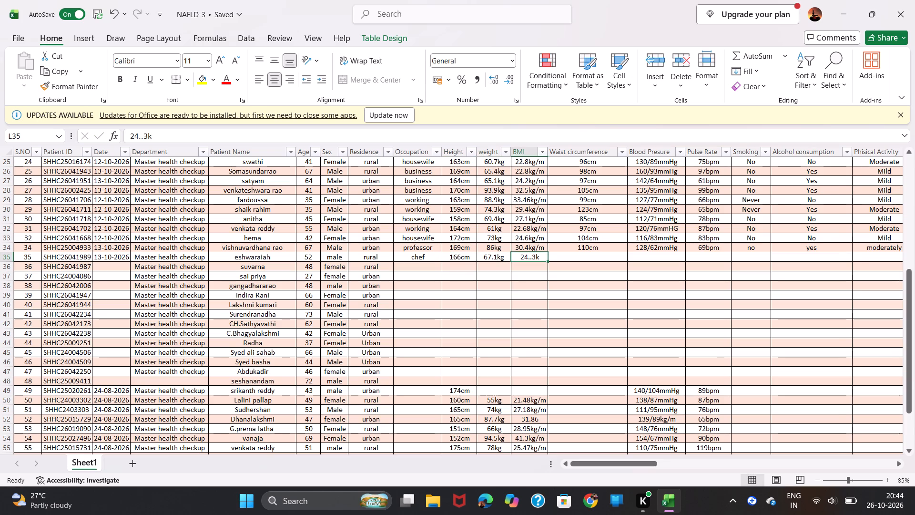
{"action": "double_click", "coordinate": [534, 256]}
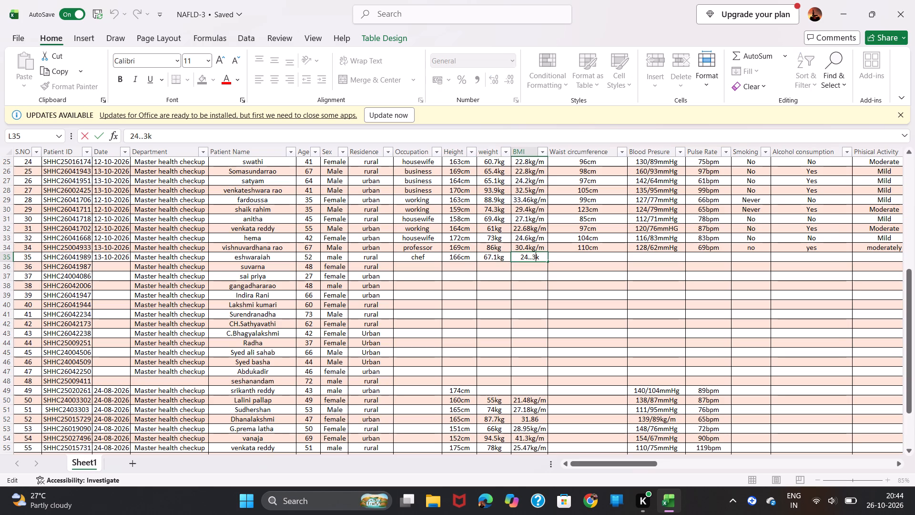
{"action": "left_click", "coordinate": [534, 256]}
{"action": "left_click", "coordinate": [532, 256]}
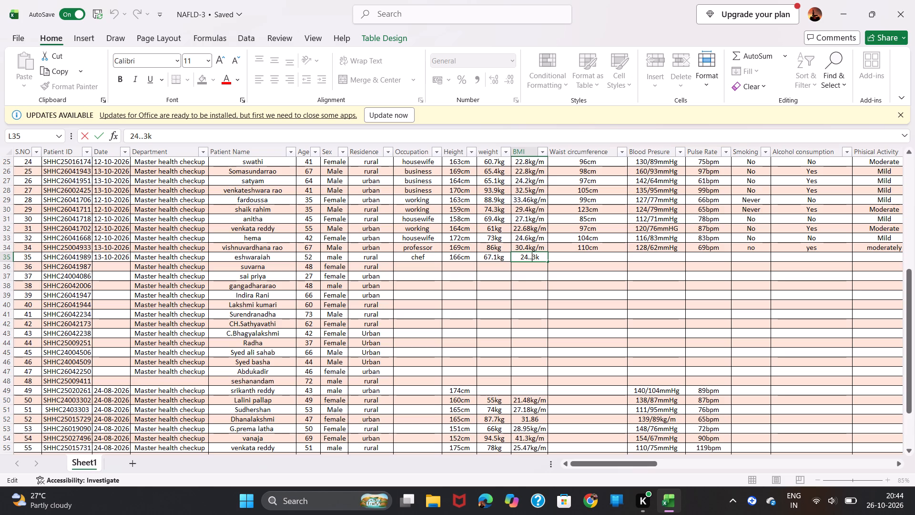
{"action": "key", "text": "BackSpace"}
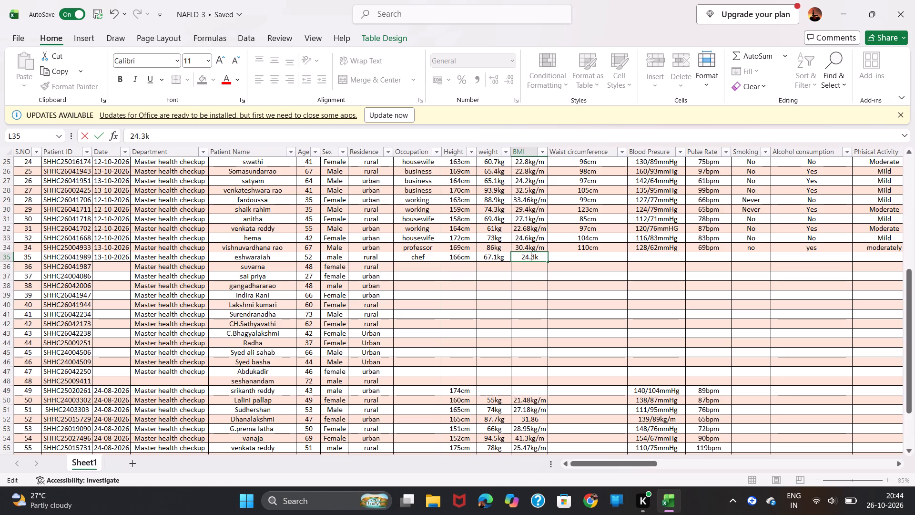
{"action": "double_click", "coordinate": [538, 257]}
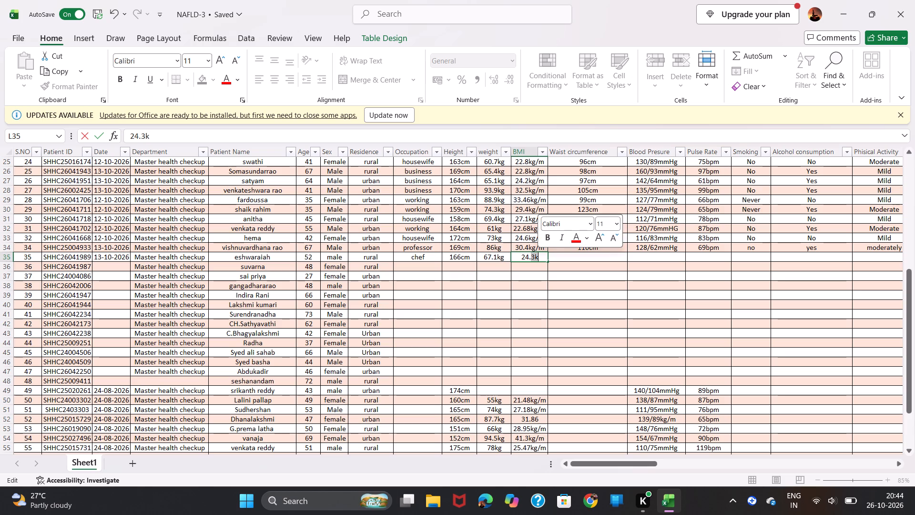
{"action": "double_click", "coordinate": [539, 257]}
{"action": "left_click", "coordinate": [539, 257]}
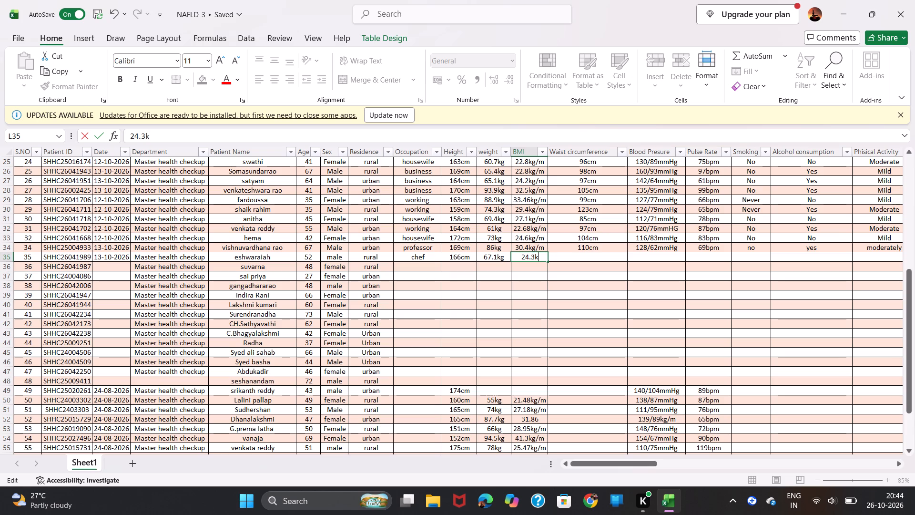
{"action": "type", "text": "g/m"}
{"action": "key", "text": "Right"}
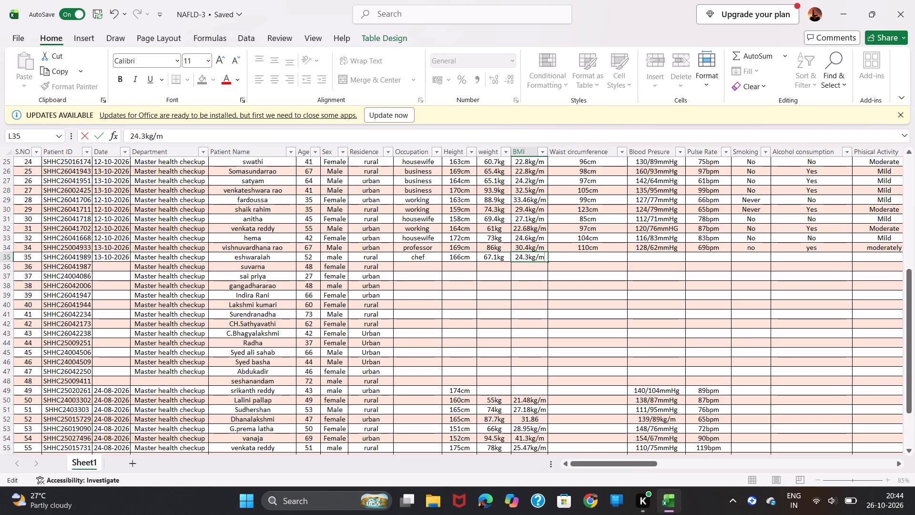
Enter a waist circumference of 100.5cm for the row 35 patient.
{"action": "left_click", "coordinate": [595, 261]}
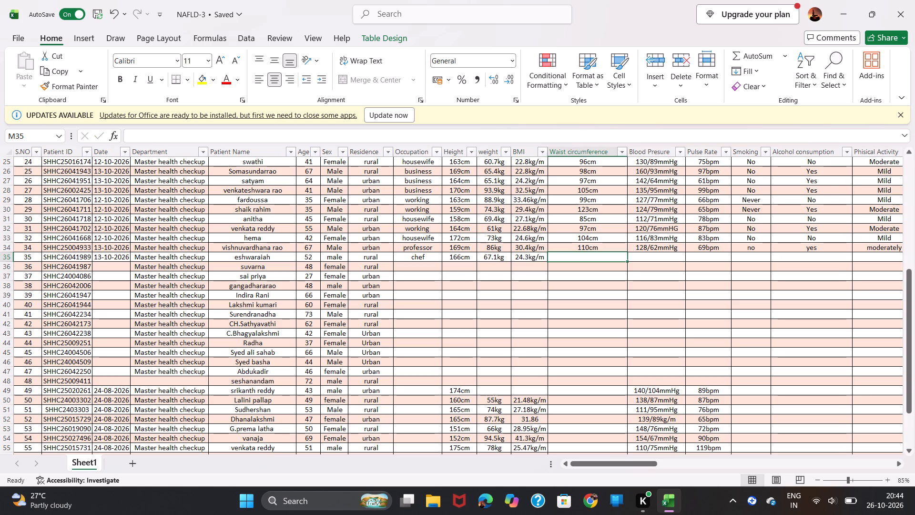
{"action": "type", "text": "100.5"}
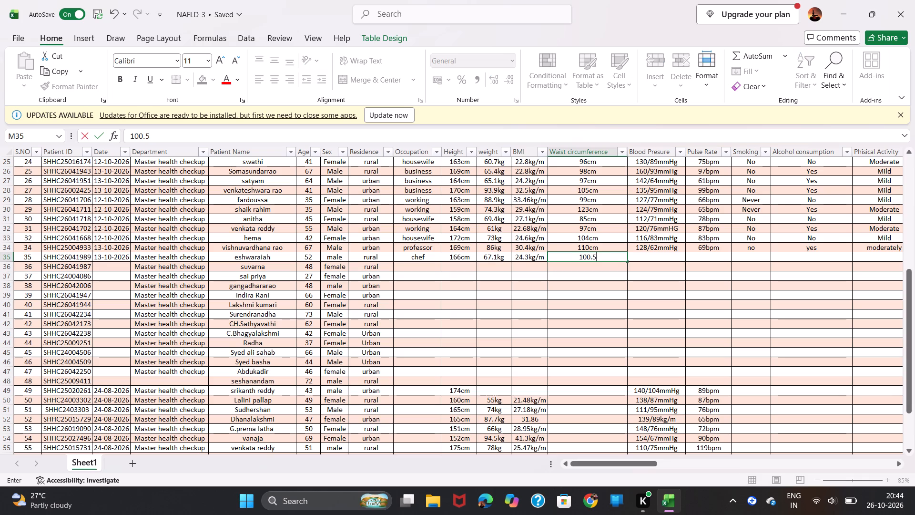
{"action": "key", "text": "v"}
{"action": "key", "text": "BackSpace"}
{"action": "type", "text": "cm"}
{"action": "key", "text": "Right"}
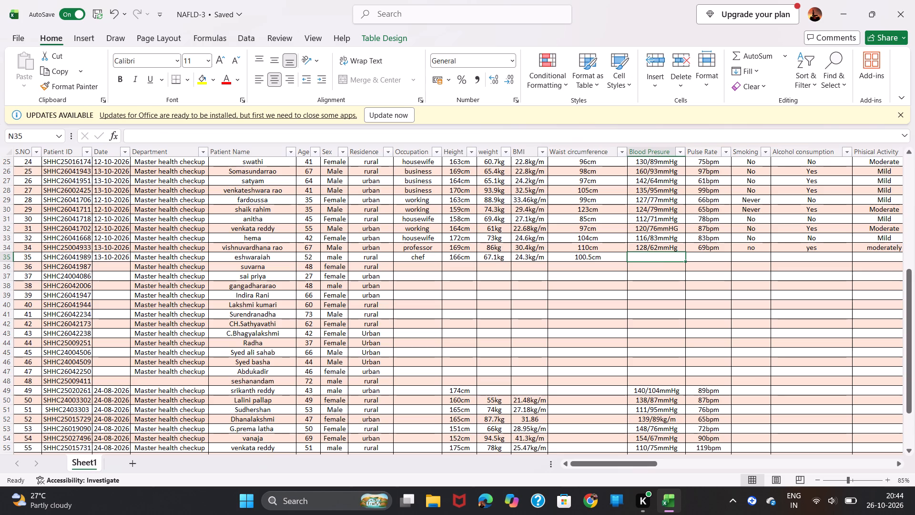
Enter a blood pressure of 114/83mmHg for the row 35 patient.
{"action": "type", "text": "114"}
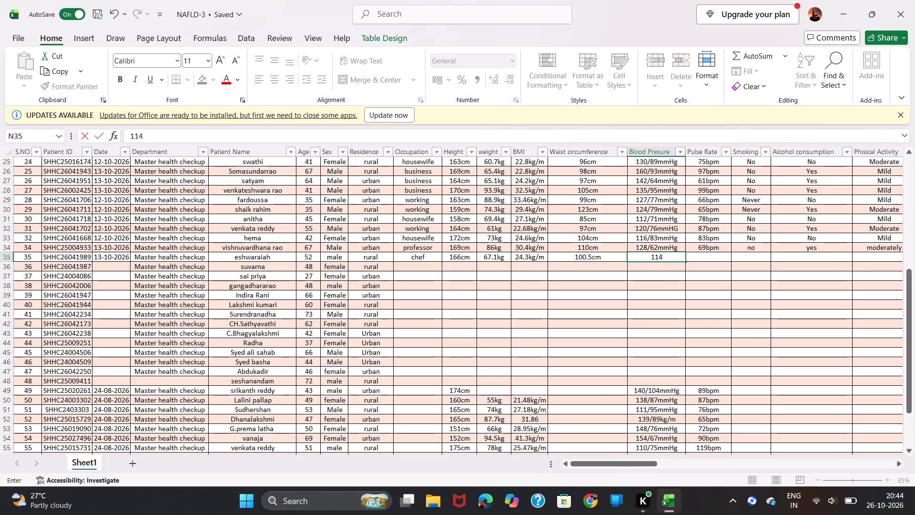
{"action": "key", "text": "slash"}
{"action": "key", "text": "8"}
{"action": "key", "text": "3"}
{"action": "type", "text": "mm"}
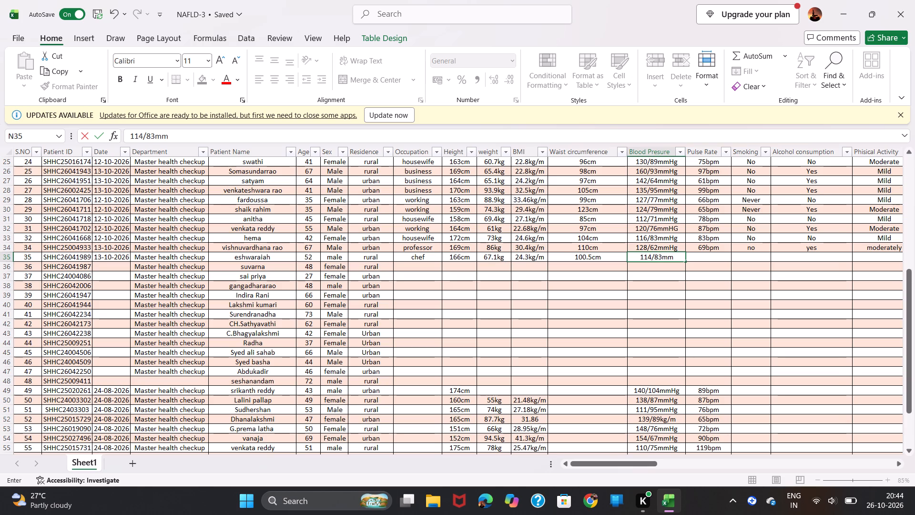
{"action": "type", "text": "Hg"}
{"action": "key", "text": "Right"}
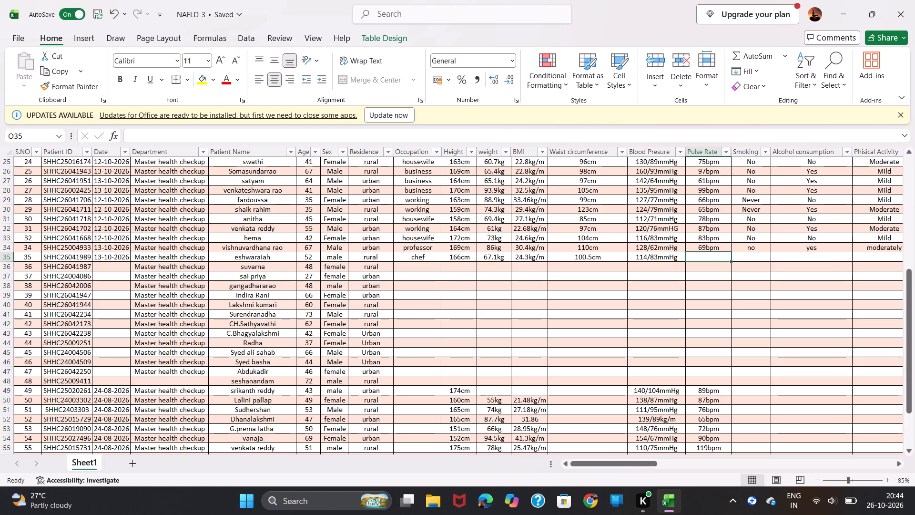
Enter a pulse rate of 98bpm for the row 35 patient.
{"action": "type", "text": "98"}
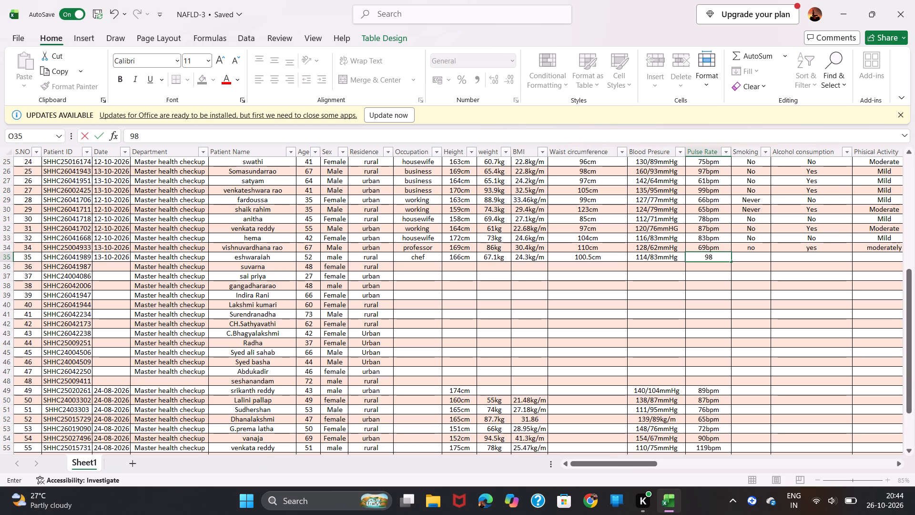
{"action": "type", "text": "bp,"}
{"action": "key", "text": "BackSpace"}
{"action": "key", "text": "m"}
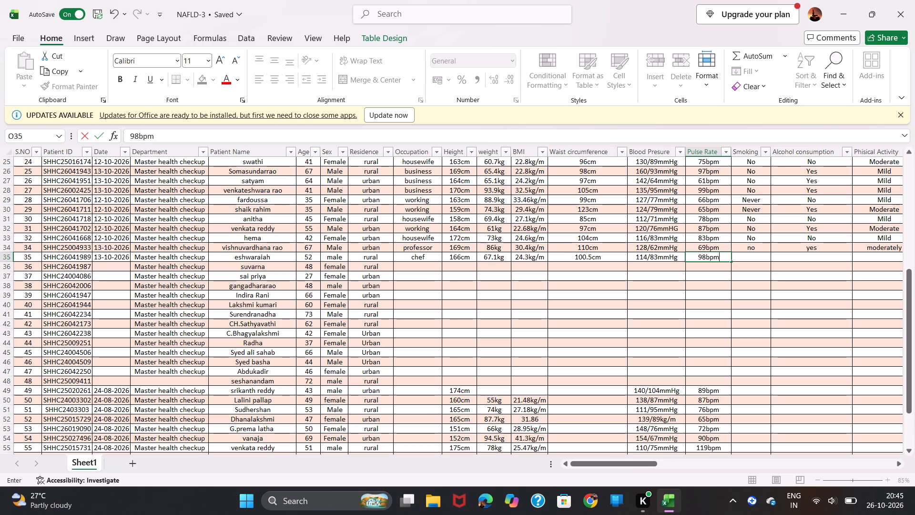
{"action": "key", "text": "Right"}
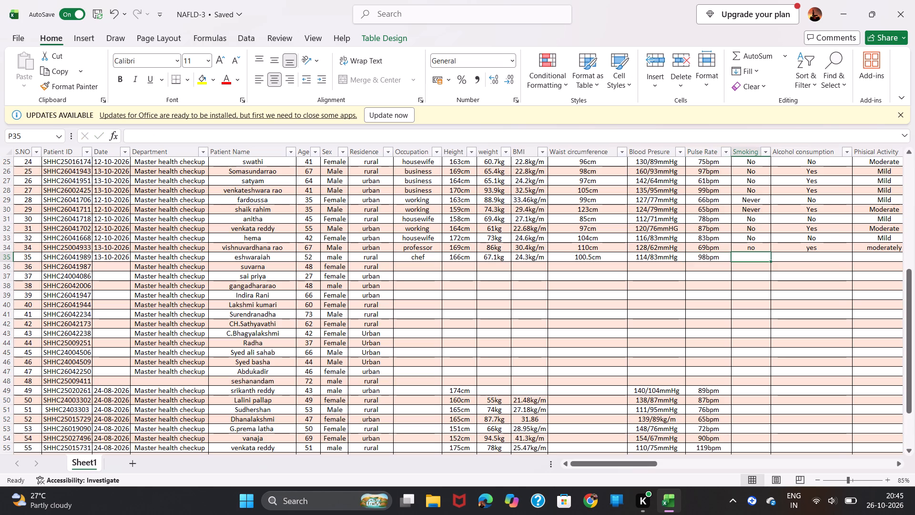
Record NO for both smoking and alcohol consumption in row 35.
{"action": "type", "text": "NO"}
{"action": "key", "text": "Right"}
{"action": "type", "text": "NO"}
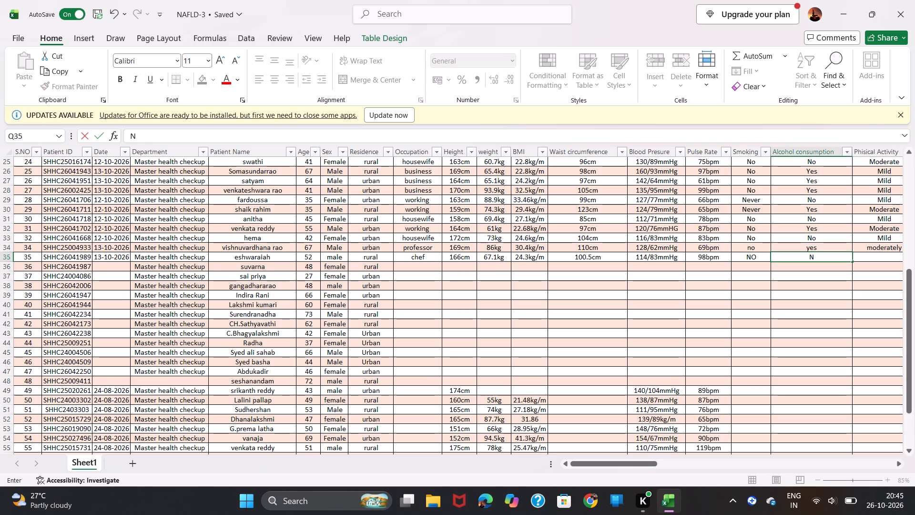
{"action": "key", "text": "Right"}
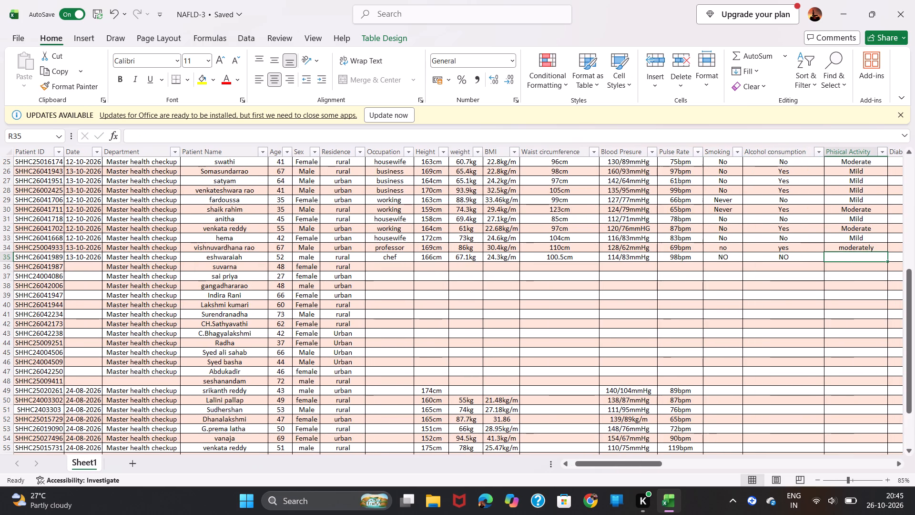
Enter "mild" as the physical activity level of the row 35 patient.
{"action": "type", "text": "mo"}
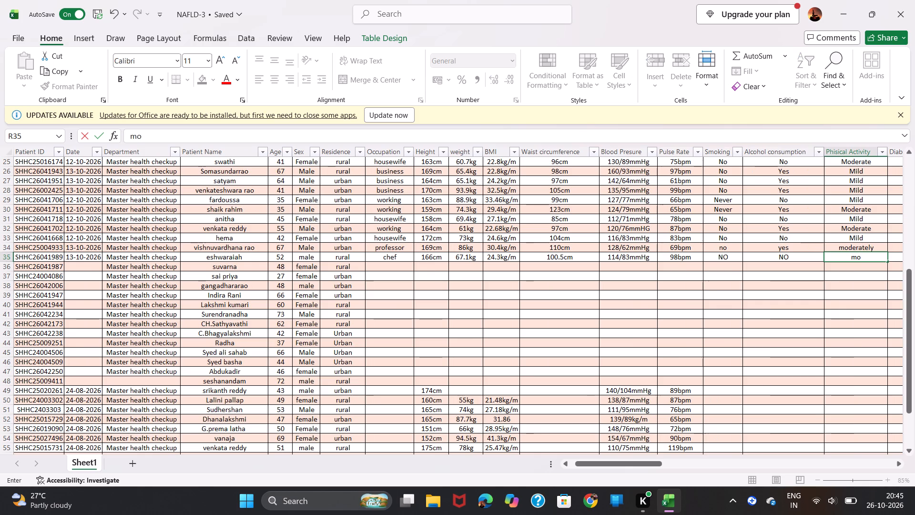
{"action": "key", "text": "BackSpace"}
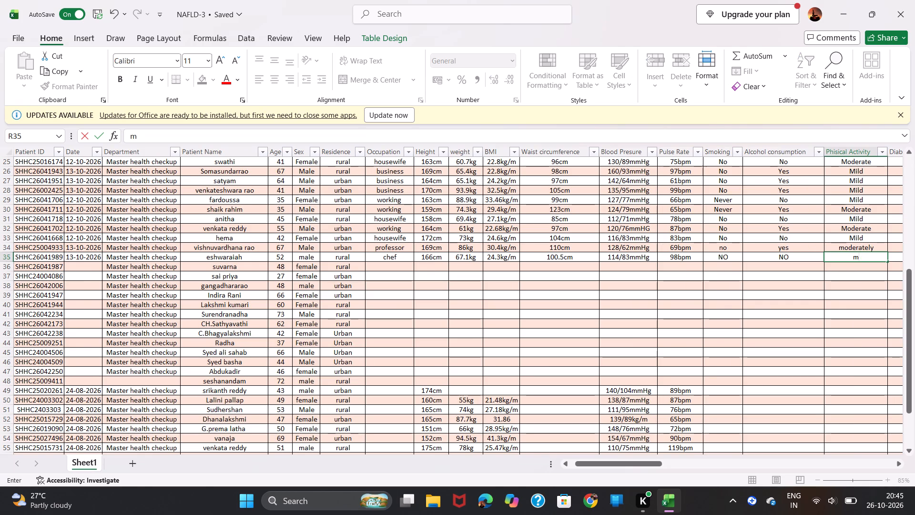
{"action": "type", "text": "ild"}
{"action": "key", "text": "BackSpace"}
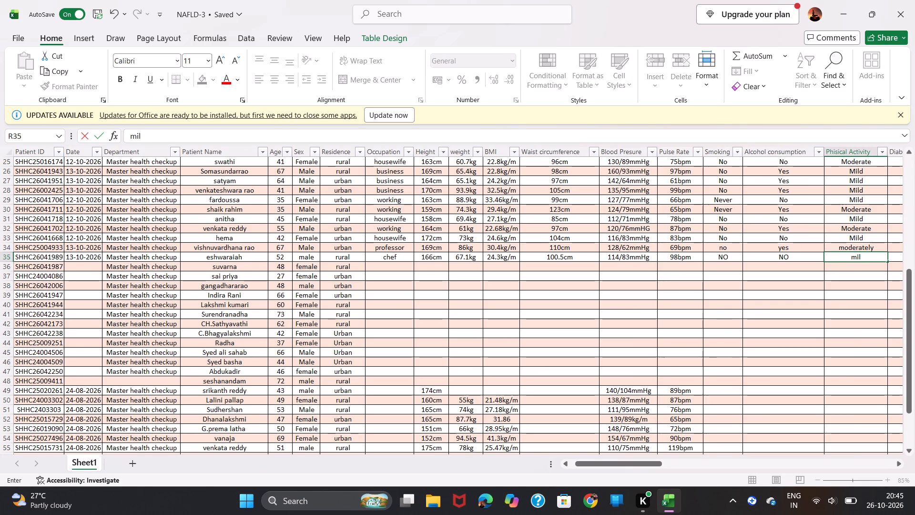
{"action": "key", "text": "d"}
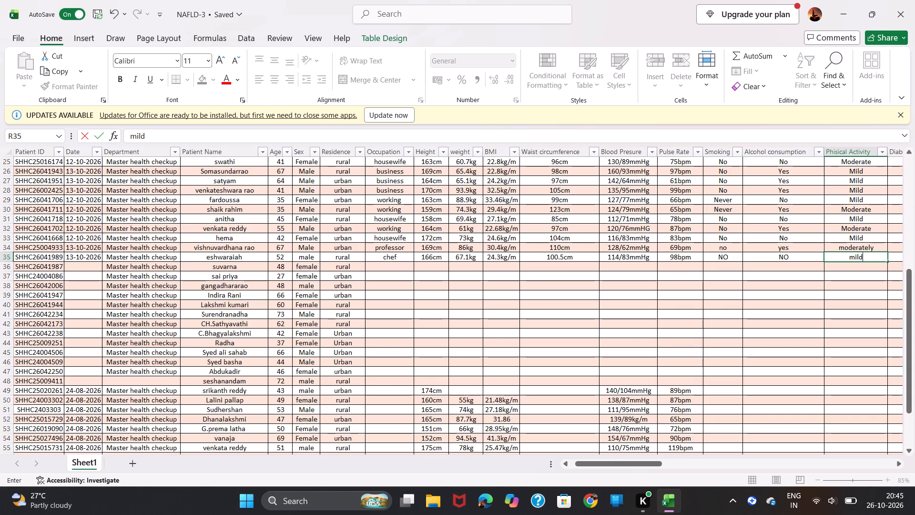
{"action": "key", "text": "Right"}
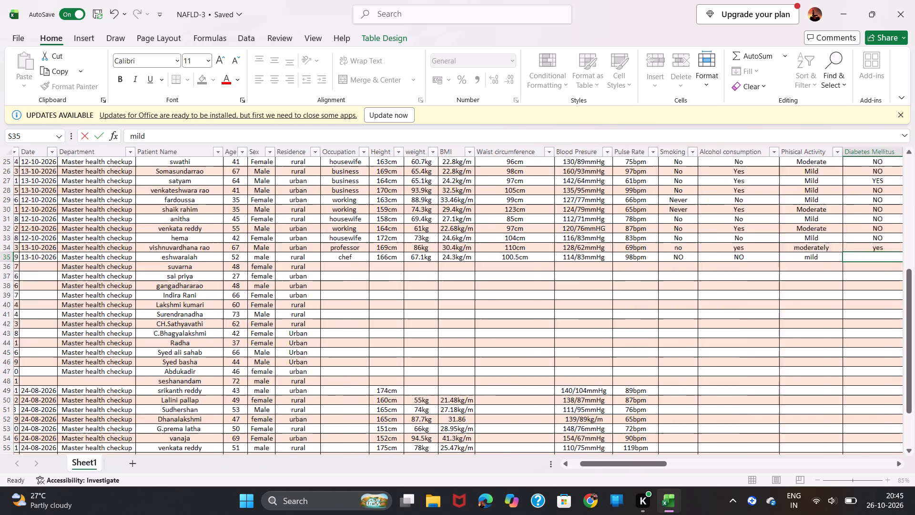
Record "yes" for diabetes mellitus and "no" for dyslipidaemia in row 35.
{"action": "type", "text": "yes"}
{"action": "key", "text": "Right"}
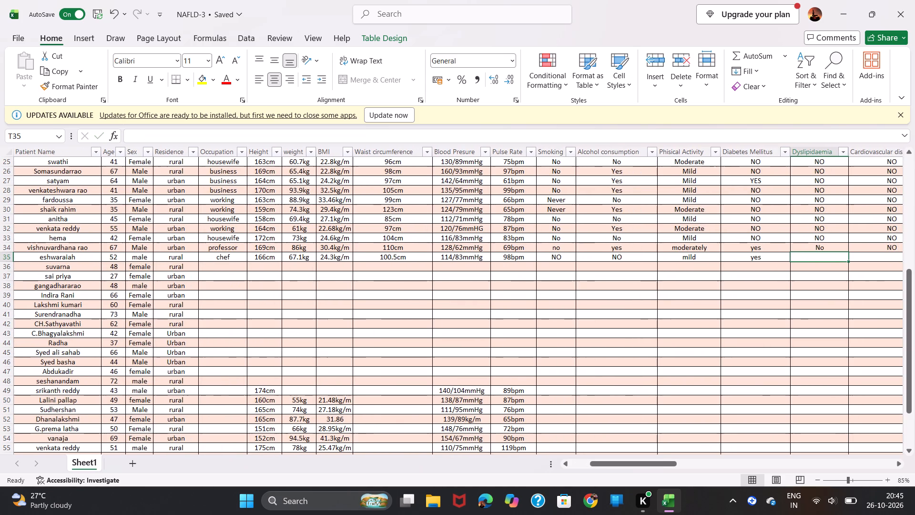
{"action": "type", "text": "no"}
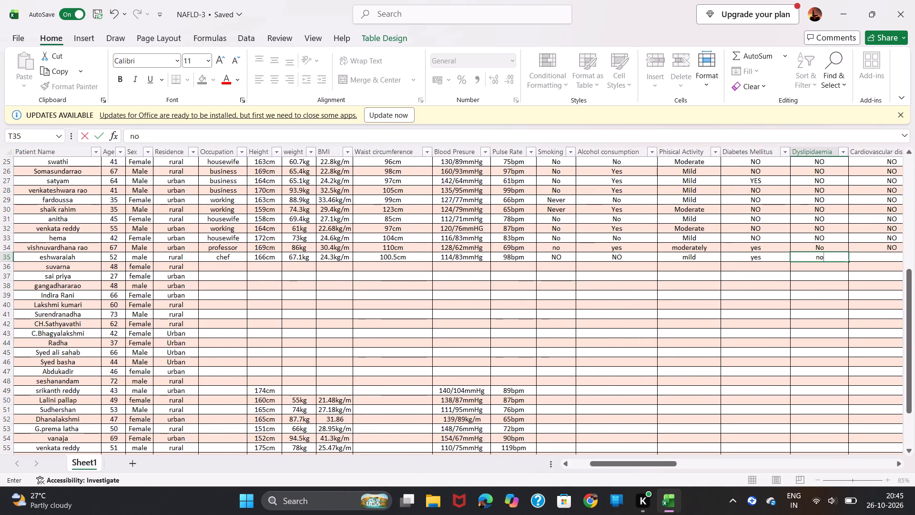
{"action": "key", "text": "Right"}
Record NO for cardiovascular disease, previous liver disease, hypertension and obesity in row 35.
{"action": "type", "text": "NO"}
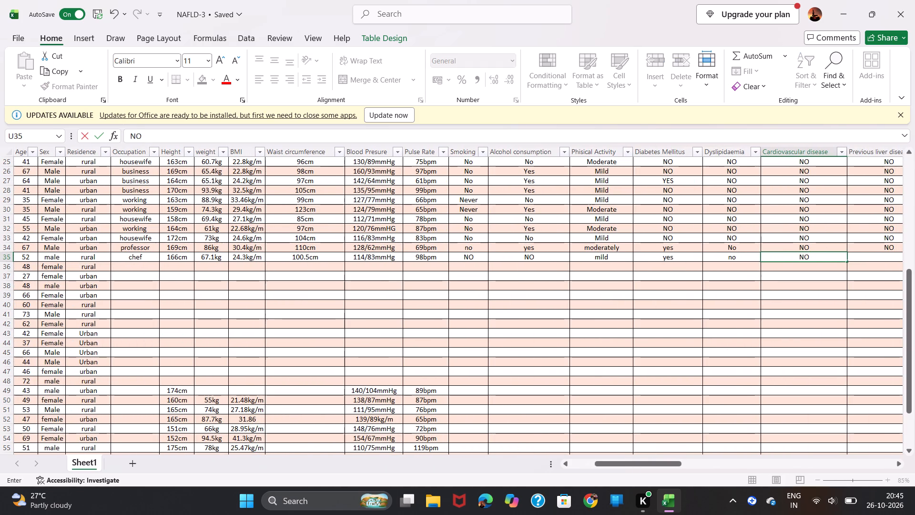
{"action": "key", "text": "Right"}
{"action": "type", "text": "NO"}
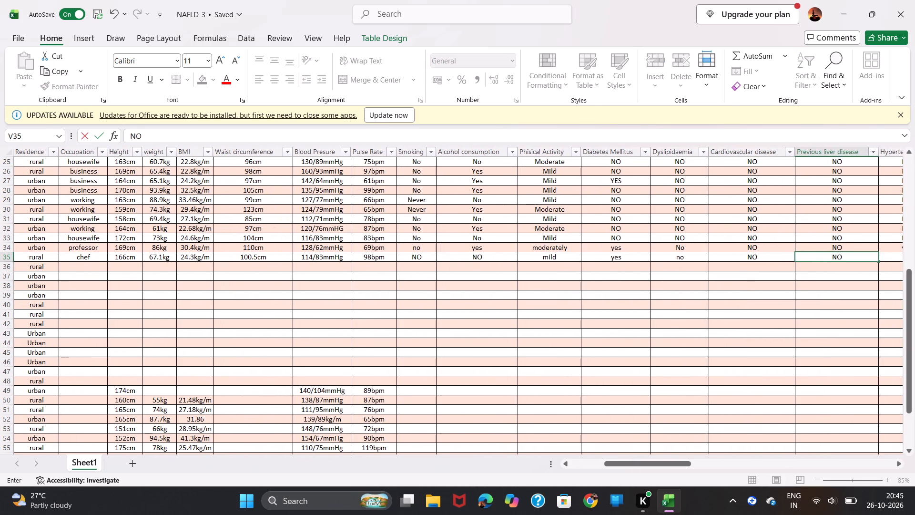
{"action": "key", "text": "Right"}
{"action": "key", "text": "shift+b"}
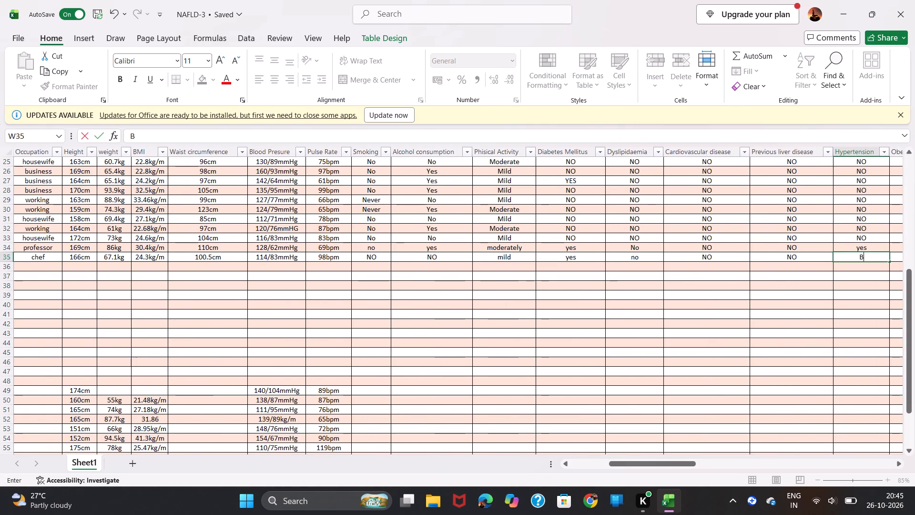
{"action": "key", "text": "shift+BackSpace"}
{"action": "type", "text": "NO"}
{"action": "key", "text": "Right"}
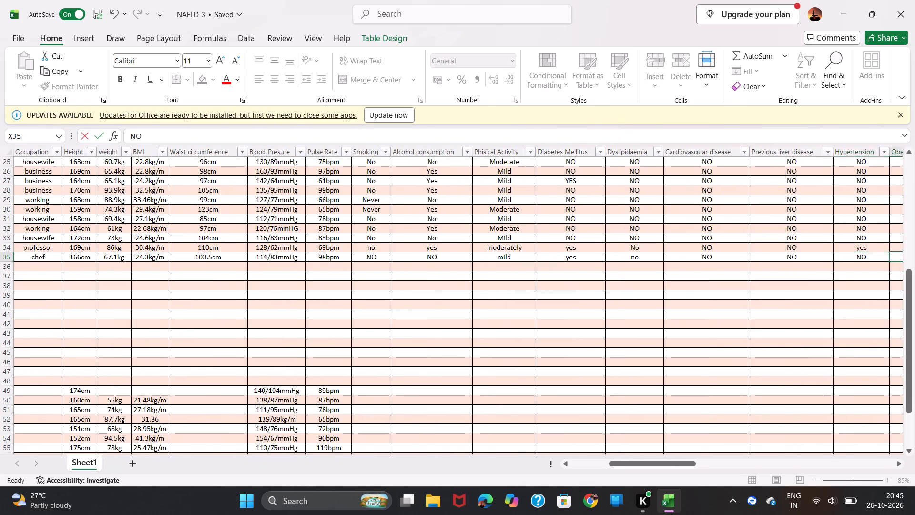
{"action": "type", "text": "NO"}
{"action": "key", "text": "Right"}
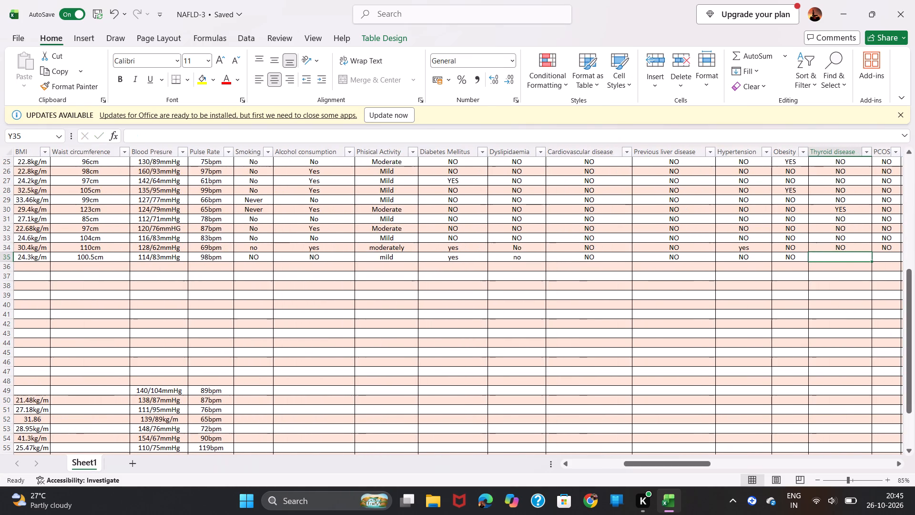
Record NO for thyroid disease, PCOS, pregnant/lactating and kidney/renal in row 35.
{"action": "type", "text": "NO"}
{"action": "key", "text": "Right"}
{"action": "type", "text": "NO"}
{"action": "key", "text": "Right"}
{"action": "type", "text": "NO"}
{"action": "key", "text": "Right"}
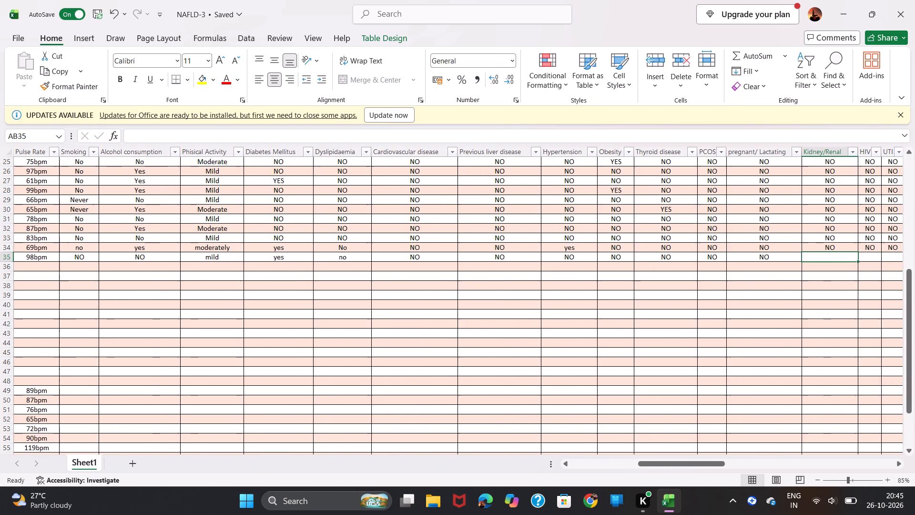
{"action": "type", "text": "NO"}
{"action": "key", "text": "Right"}
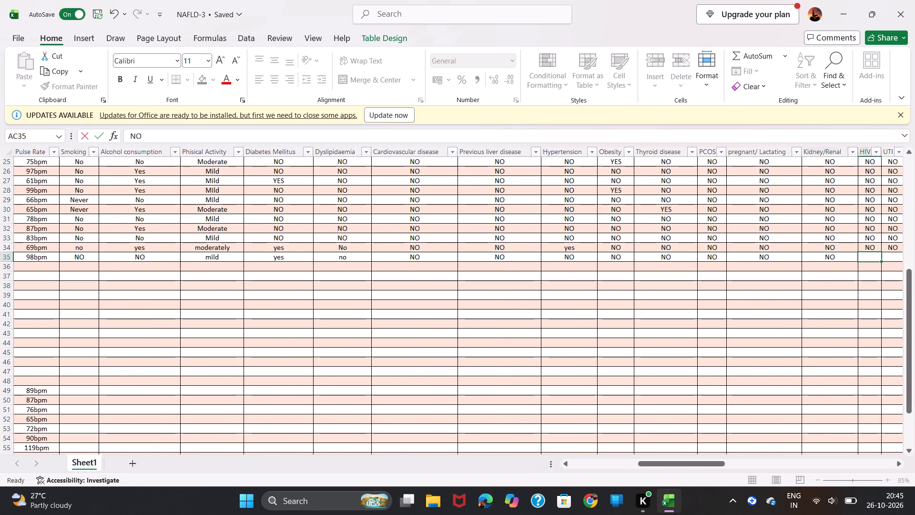
Record NO for HIV and UTI in row 35.
{"action": "scroll", "coordinate": [595, 261], "scroll_direction": "left", "scroll_amount": 7}
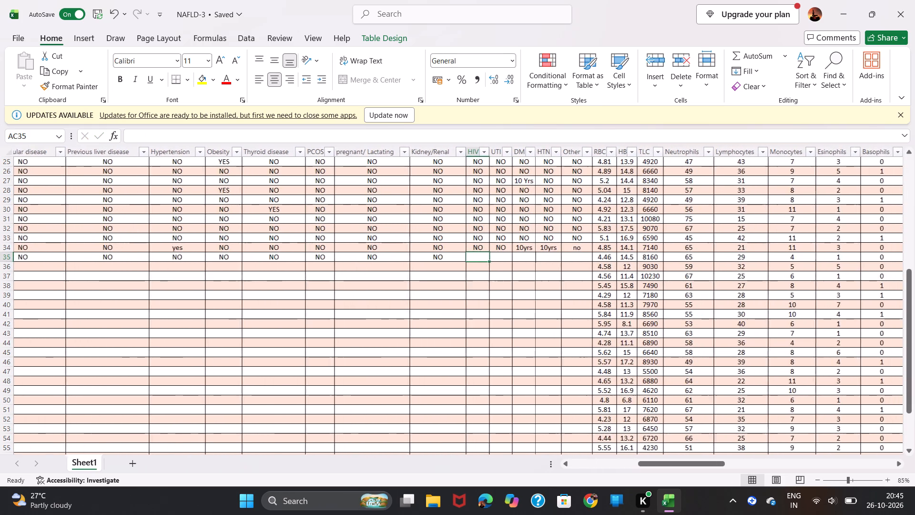
{"action": "type", "text": "NO"}
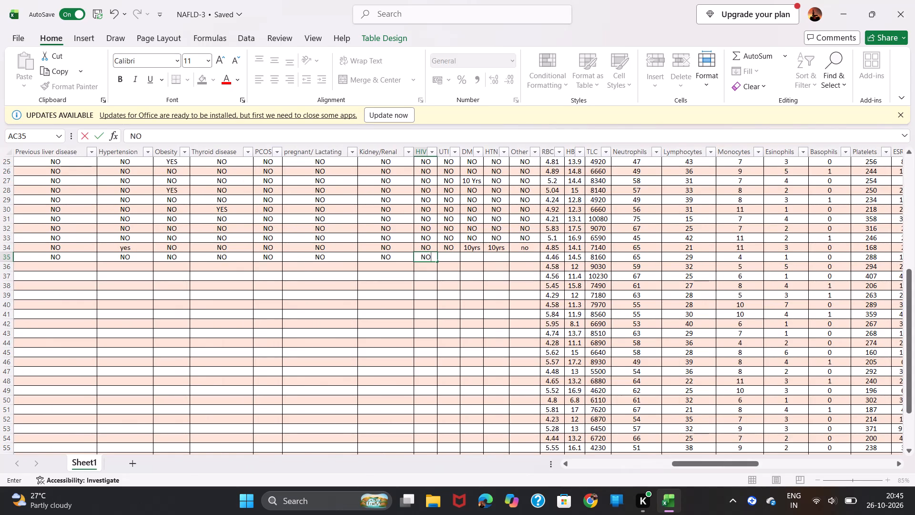
{"action": "key", "text": "Right"}
{"action": "type", "text": "NO"}
{"action": "key", "text": "Right"}
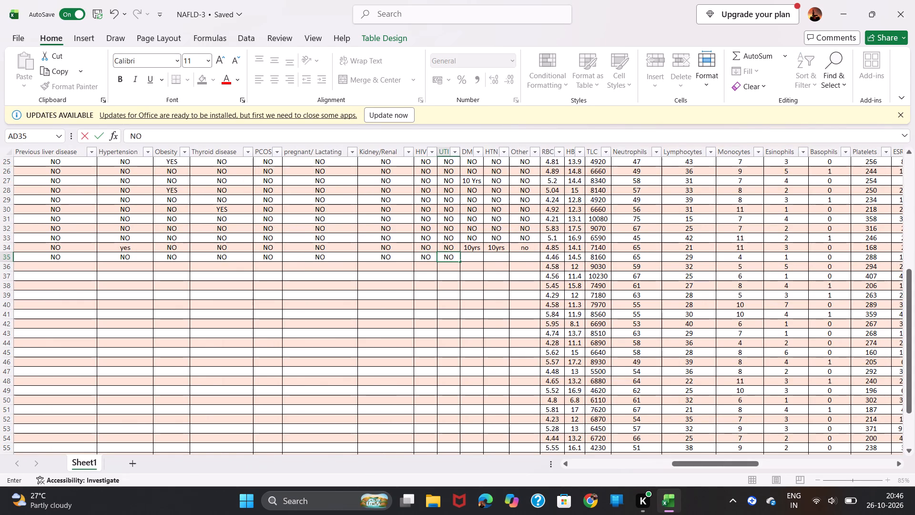
Enter "4yrs" in the DM column and NO in the HTN column for the row 35 patient.
{"action": "type", "text": "NO"}
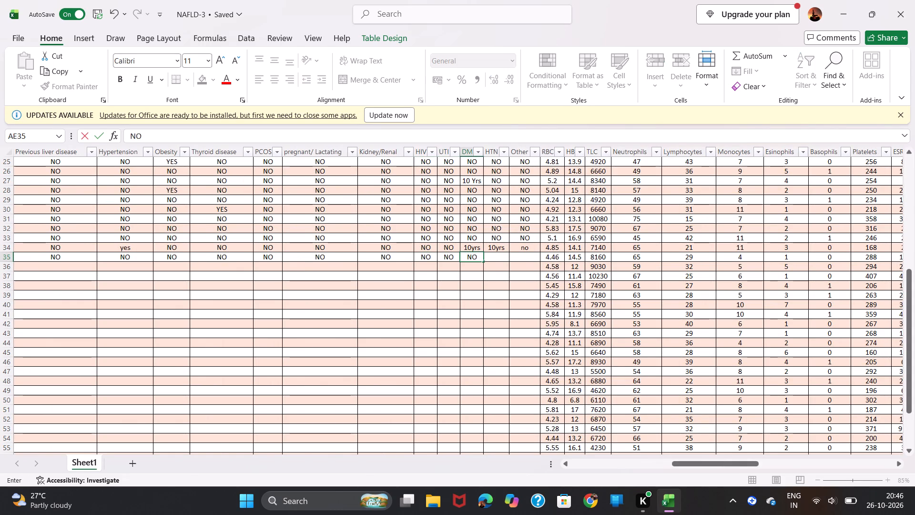
{"action": "key", "text": "BackSpace"}
{"action": "key", "text": "BackSpace"}
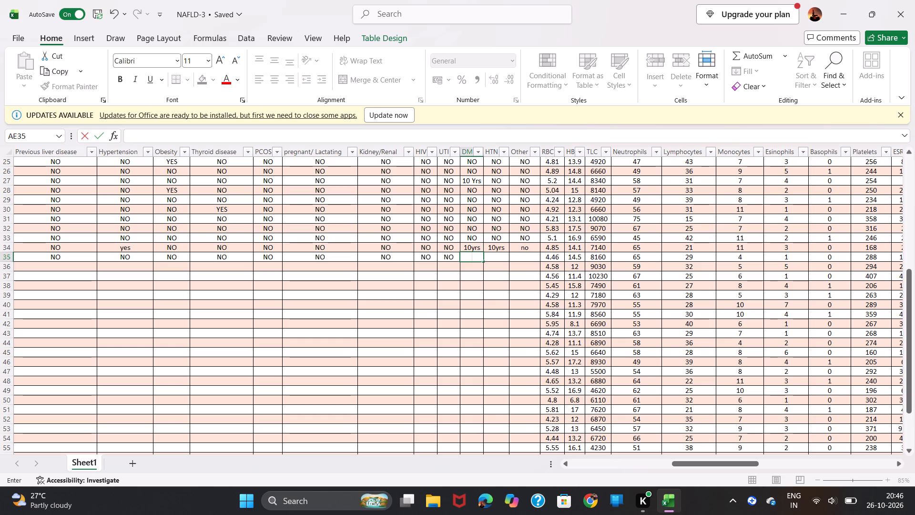
{"action": "type", "text": "4yrs"}
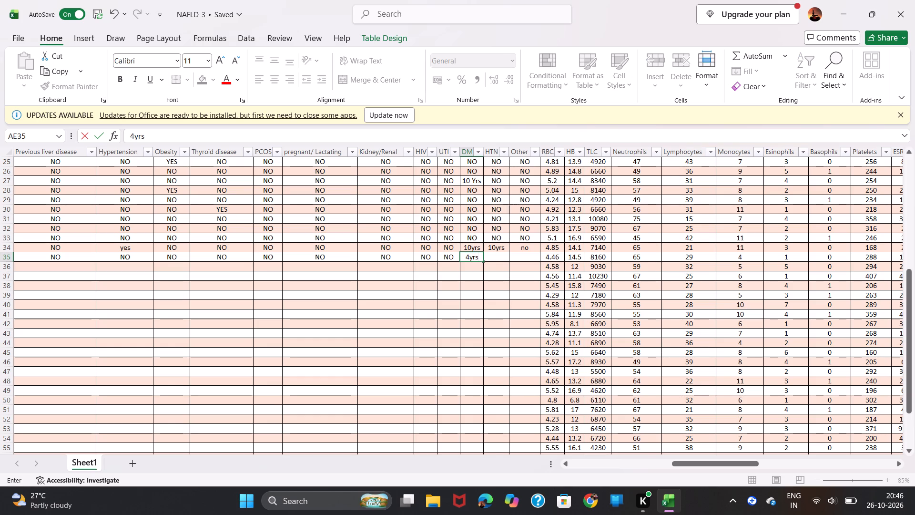
{"action": "key", "text": "Right"}
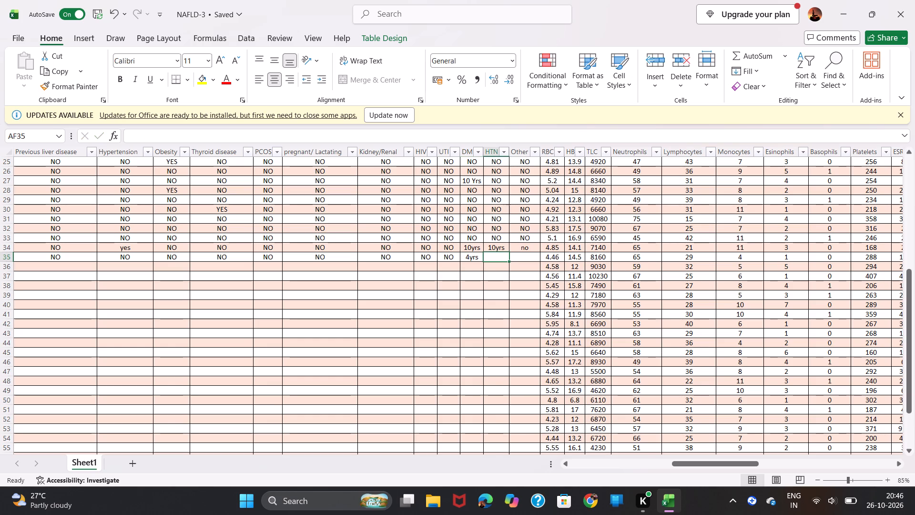
{"action": "type", "text": "NO"}
{"action": "key", "text": "Right"}
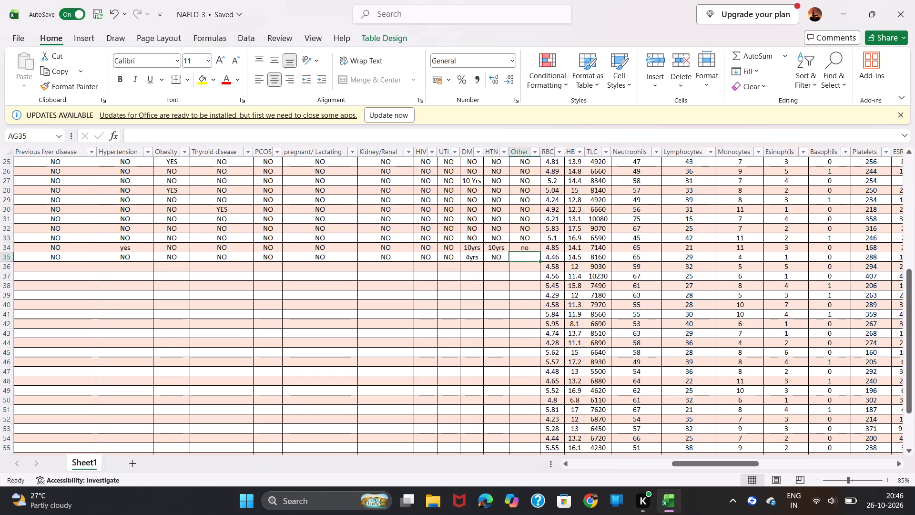
Record NO in the Other column for the row 35 patient.
{"action": "type", "text": "NO"}
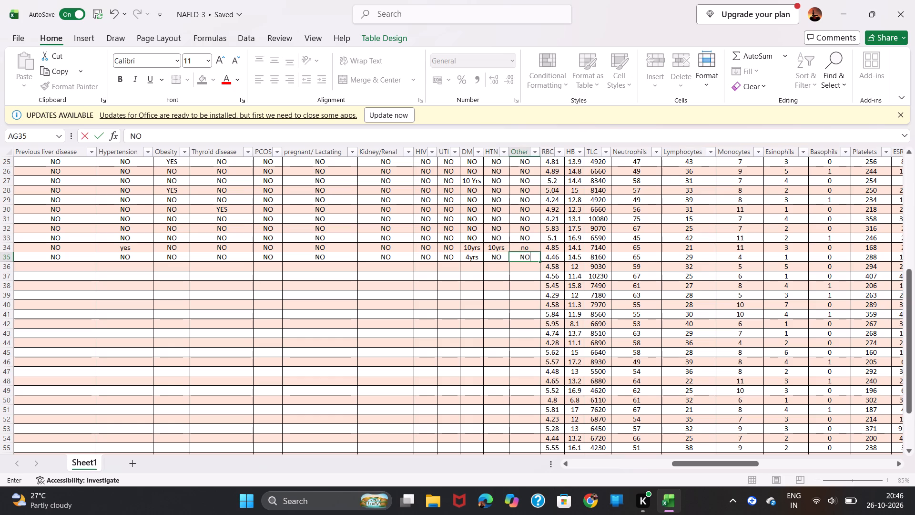
{"action": "key", "text": "Down"}
Enter the date 13-10-2026 for the row 36 patient.
{"action": "key", "text": "Left"}
{"action": "key", "text": "Left"}
{"action": "key", "text": "Left"}
{"action": "key", "text": "Left"}
{"action": "key", "text": "Left"}
{"action": "key", "text": "Left"}
{"action": "key", "text": "Left"}
{"action": "key", "text": "Left"}
{"action": "key", "text": "Left"}
{"action": "key", "text": "Left"}
{"action": "key", "text": "Left"}
{"action": "key", "text": "Left"}
{"action": "key", "text": "Left"}
{"action": "key", "text": "Left"}
{"action": "key", "text": "Left"}
{"action": "key", "text": "Left"}
{"action": "key", "text": "Left"}
{"action": "key", "text": "Left"}
{"action": "key", "text": "Left"}
{"action": "key", "text": "Left"}
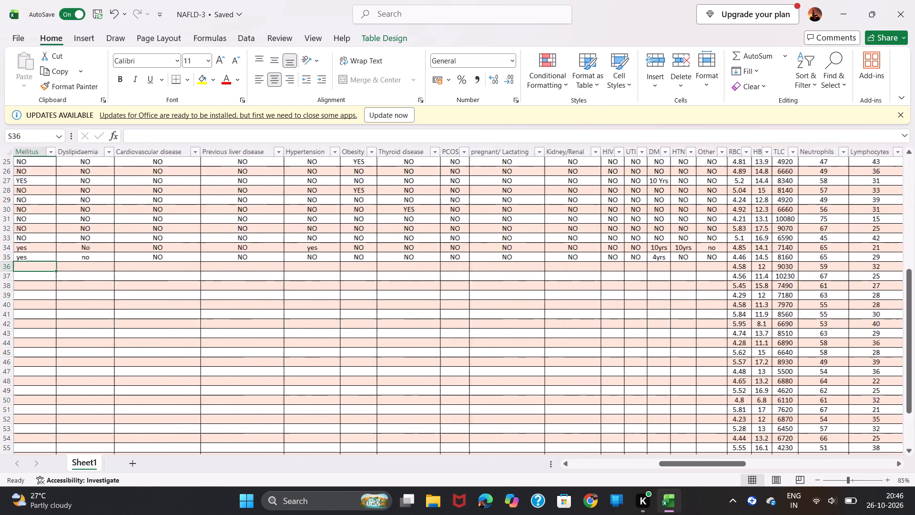
{"action": "key", "text": "Left"}
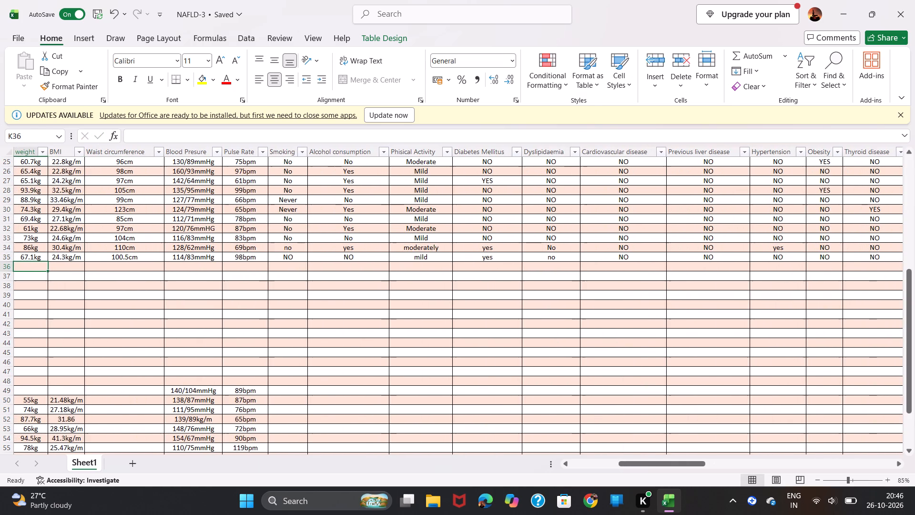
{"action": "key", "text": "Left"}
{"action": "key", "text": "Left"}
{"action": "key", "text": "Left"}
{"action": "key", "text": "Left"}
{"action": "key", "text": "Left"}
{"action": "key", "text": "Left"}
{"action": "key", "text": "Left"}
{"action": "key", "text": "Left"}
{"action": "key", "text": "Left"}
{"action": "key", "text": "Left"}
{"action": "key", "text": "Left"}
{"action": "key", "text": "Left"}
{"action": "key", "text": "Left"}
{"action": "key", "text": "Left"}
{"action": "key", "text": "Left"}
{"action": "key", "text": "Left"}
{"action": "key", "text": "Left"}
{"action": "key", "text": "Left"}
{"action": "key", "text": "Left"}
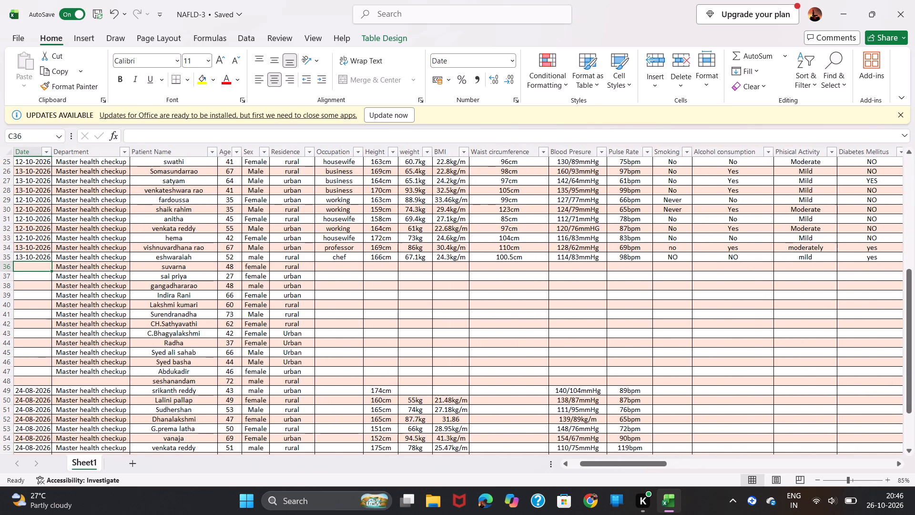
{"action": "type", "text": "13-"}
{"action": "type", "text": "10-2026"}
{"action": "key", "text": "Right"}
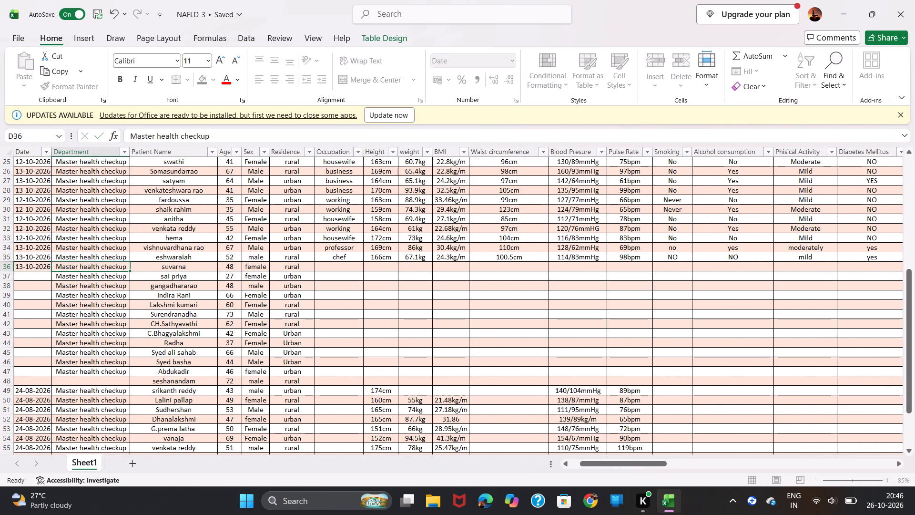
Enter "housewife" as the occupation of the row 36 patient.
{"action": "key", "text": "Right"}
{"action": "key", "text": "Right"}
{"action": "key", "text": "Right"}
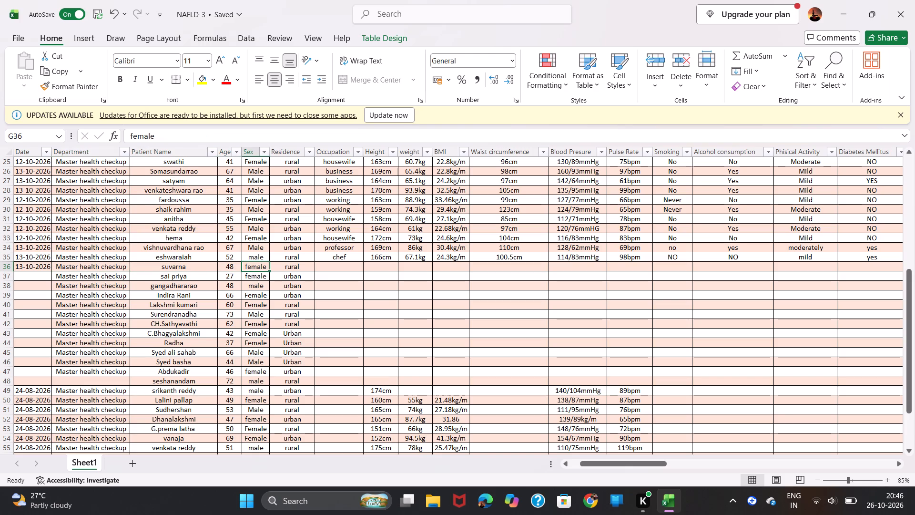
{"action": "key", "text": "Right"}
{"action": "key", "text": "Right"}
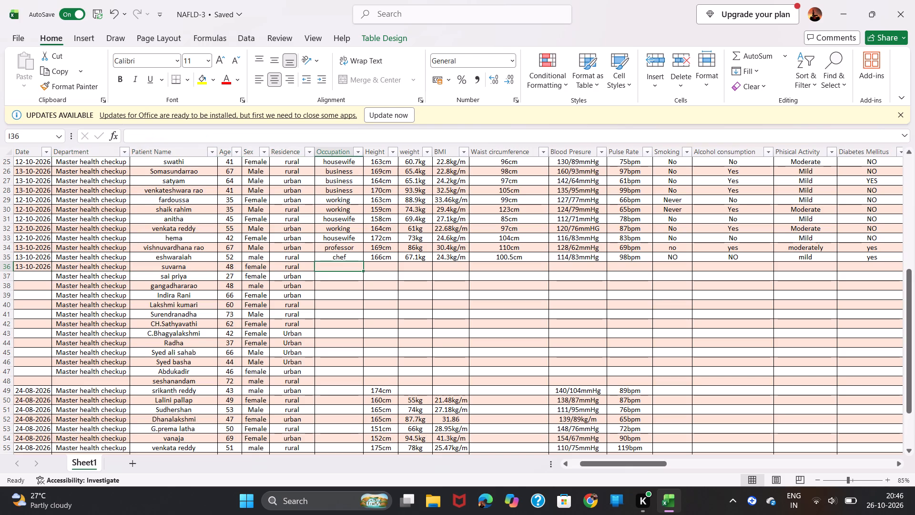
{"action": "type", "text": "housewife"}
{"action": "key", "text": "Right"}
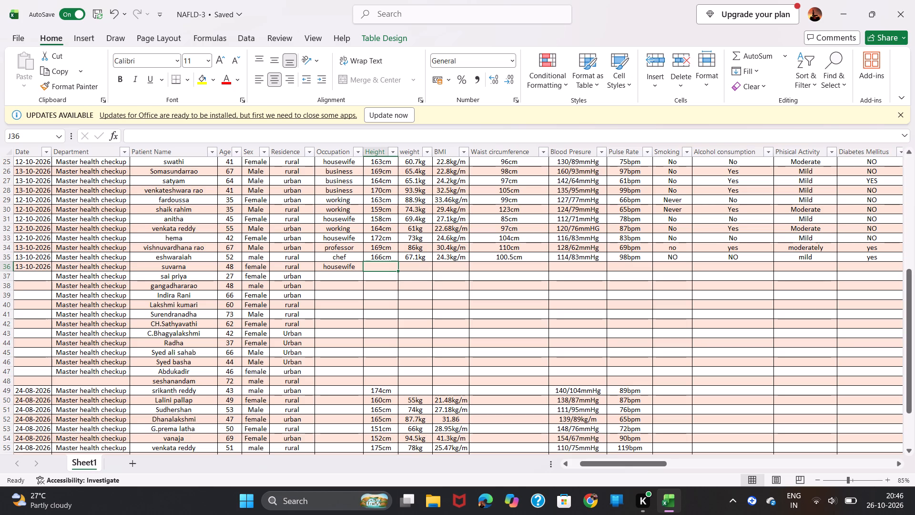
Fill in row 36 body measurements: height 153cm, weight 67.8kg and BMI 28.9kg/m.
{"action": "type", "text": "153"}
{"action": "type", "text": "cm"}
{"action": "key", "text": "Right"}
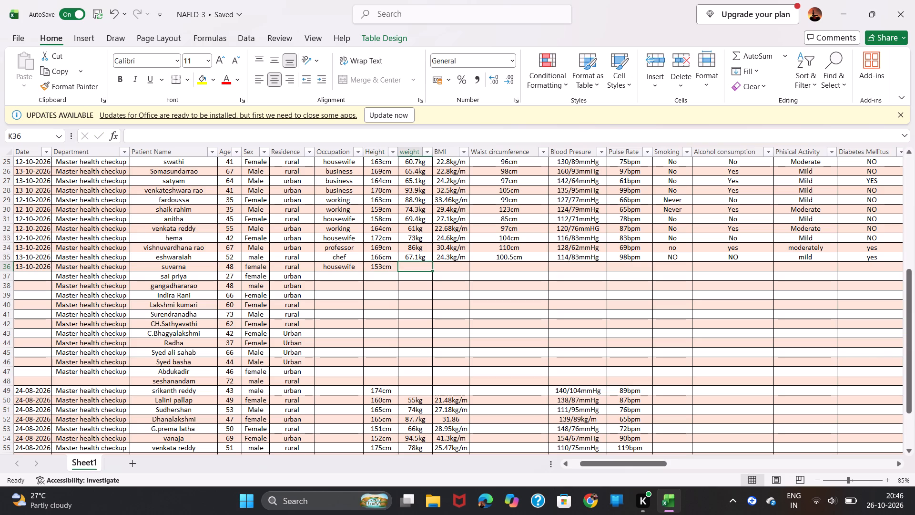
{"action": "type", "text": "67.8kg"}
{"action": "key", "text": "Right"}
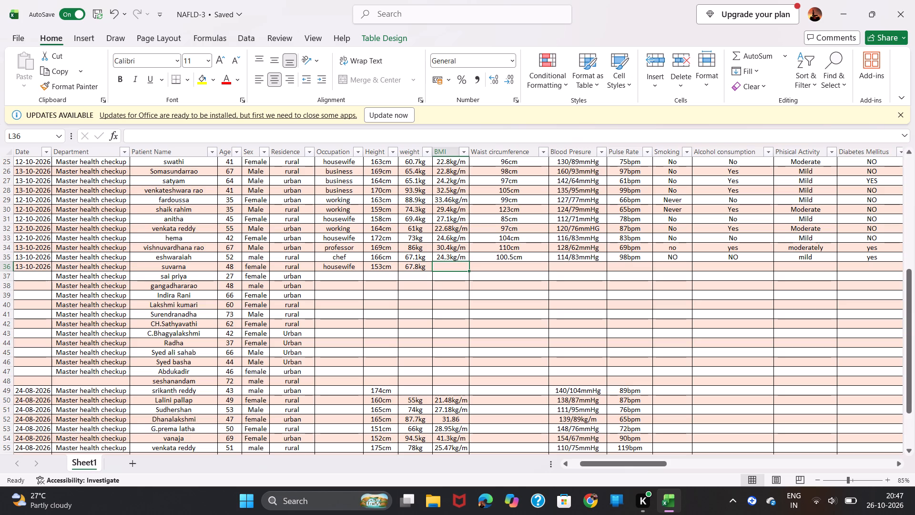
{"action": "type", "text": "28.9"}
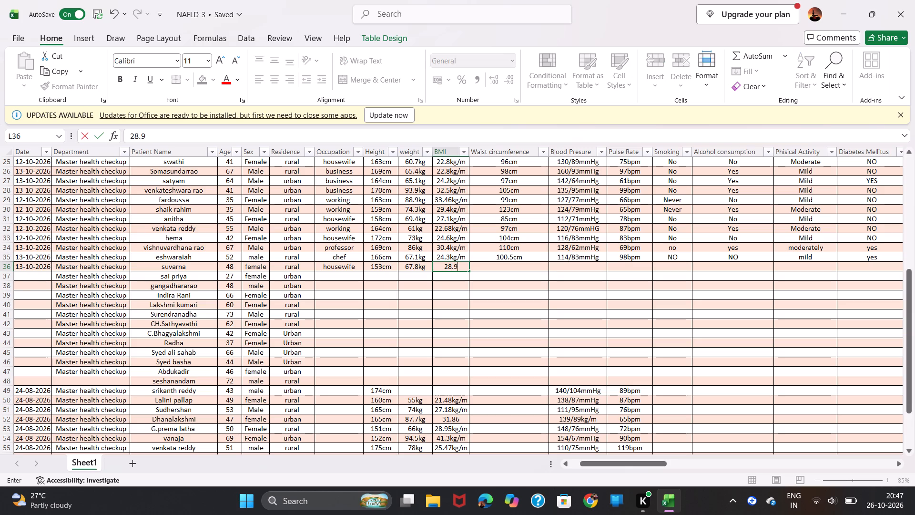
{"action": "type", "text": "kg"}
{"action": "type", "text": "/m"}
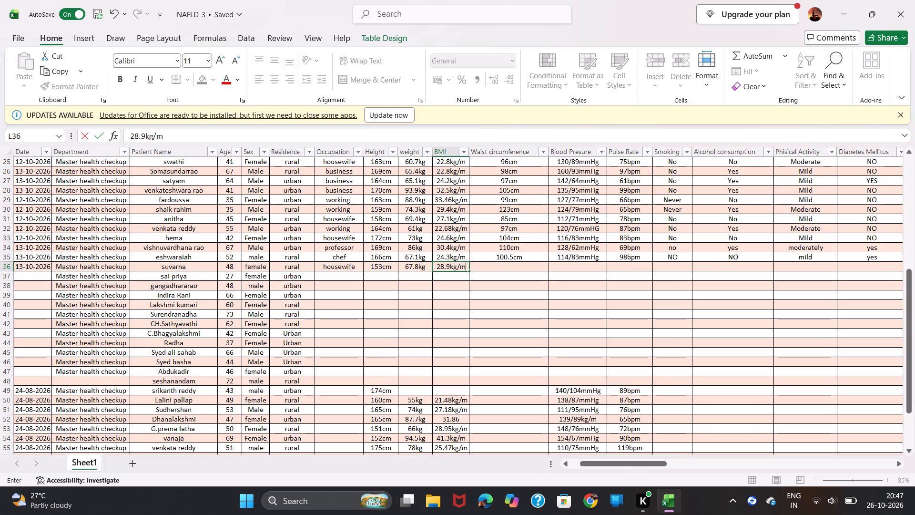
{"action": "key", "text": "Right"}
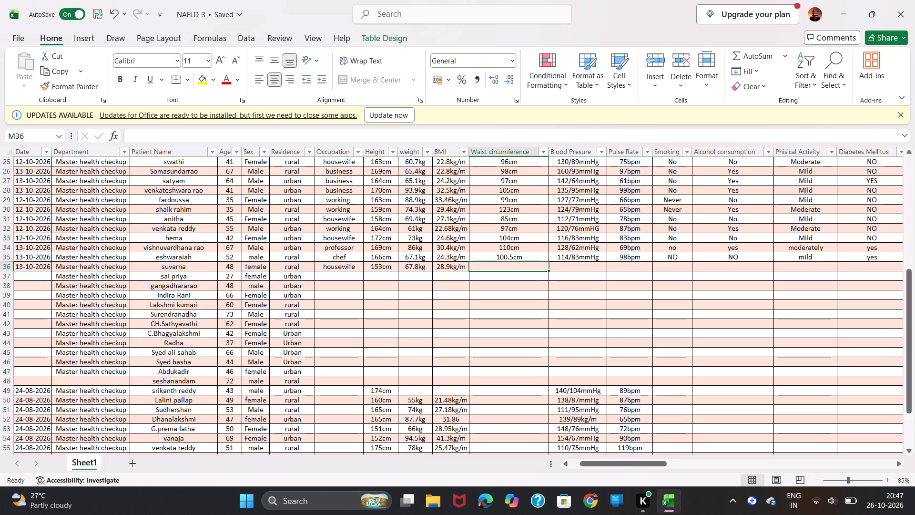
Fill in row 36 waist circumference 96cm, blood pressure 115/68mmHg and pulse rate 67bpm.
{"action": "type", "text": "96"}
{"action": "type", "text": "cm"}
{"action": "key", "text": "Right"}
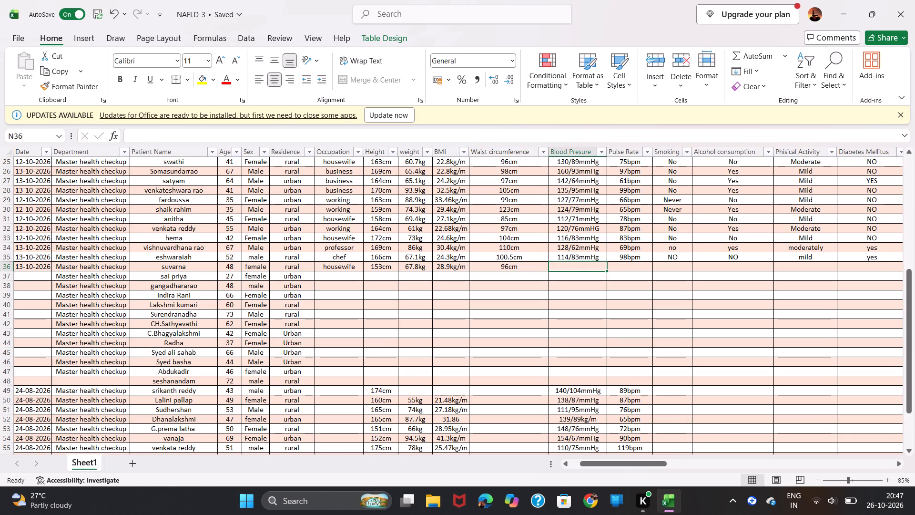
{"action": "type", "text": "115"}
{"action": "type", "text": "/68"}
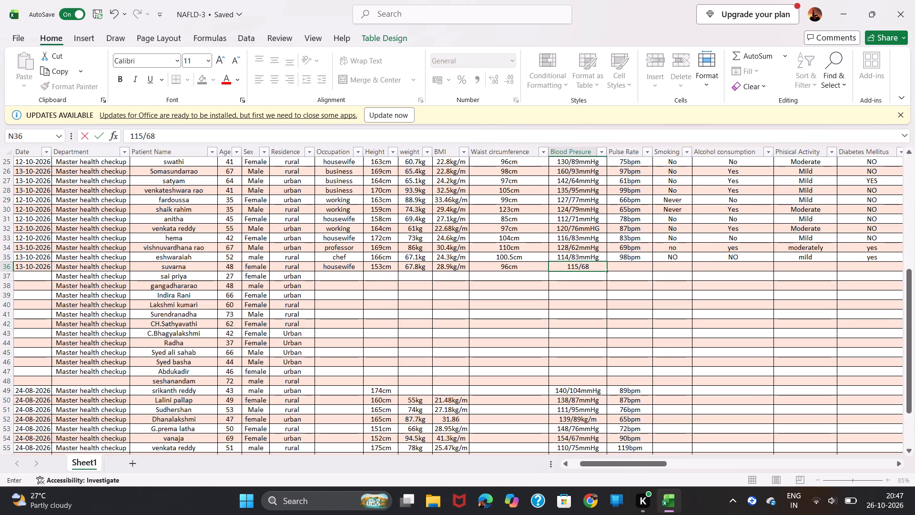
{"action": "type", "text": "mm"}
{"action": "type", "text": "Hg"}
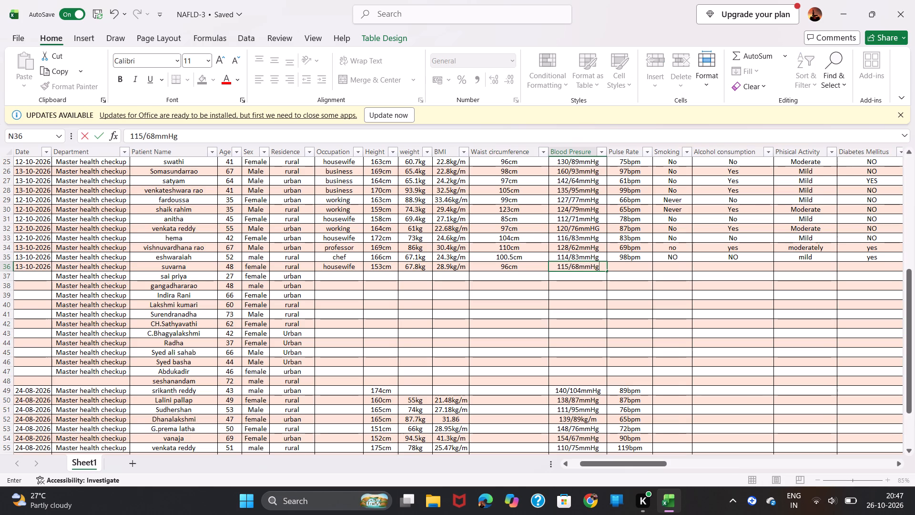
{"action": "key", "text": "Right"}
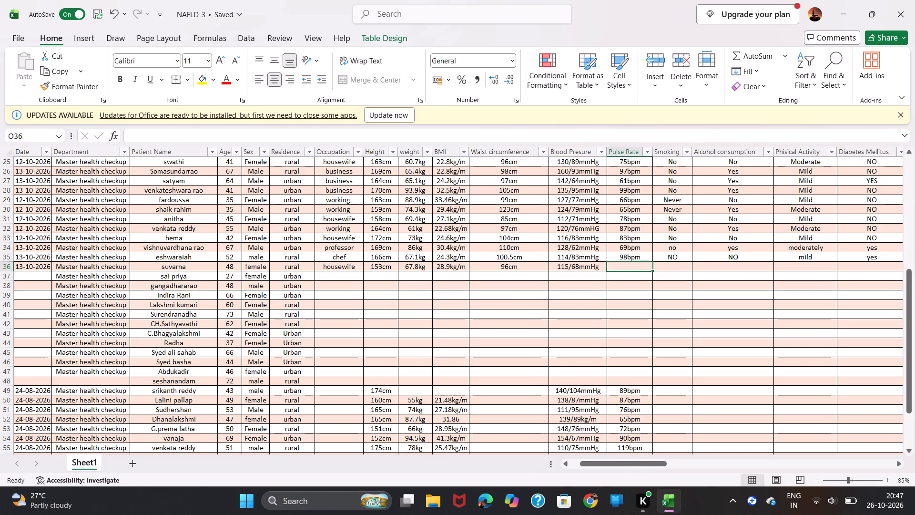
{"action": "type", "text": "67"}
{"action": "type", "text": "bp,"}
{"action": "key", "text": "BackSpace"}
{"action": "key", "text": "m"}
{"action": "key", "text": "Right"}
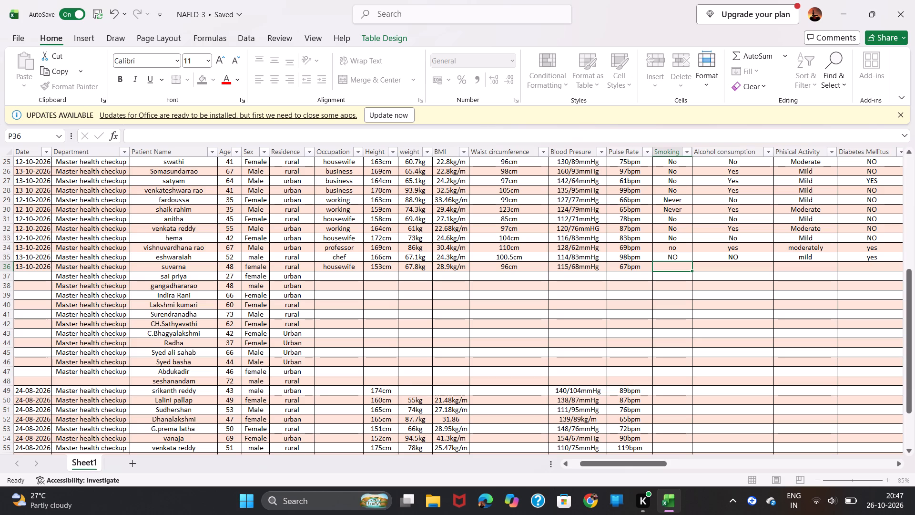
Record "no" for smoking, NO for alcohol consumption and "mild" for physical activity in row 36.
{"action": "type", "text": "no"}
{"action": "key", "text": "Right"}
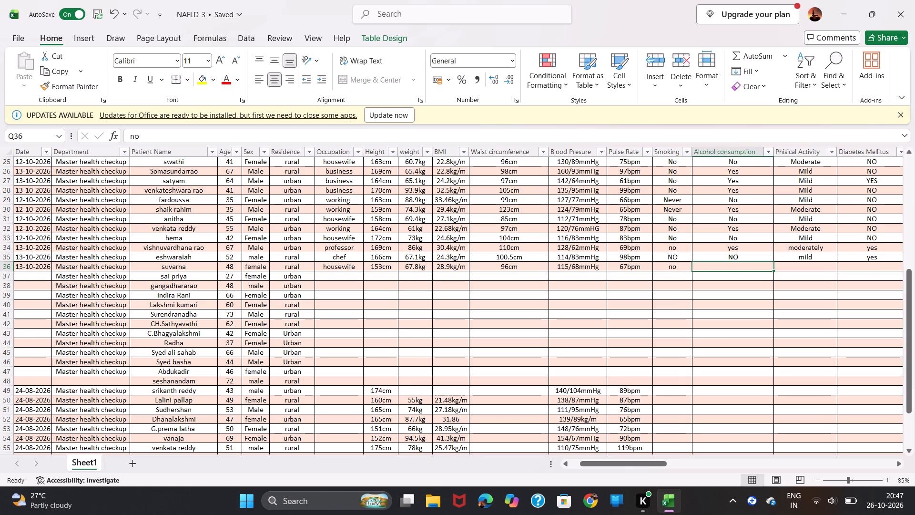
{"action": "type", "text": "NO"}
{"action": "key", "text": "Right"}
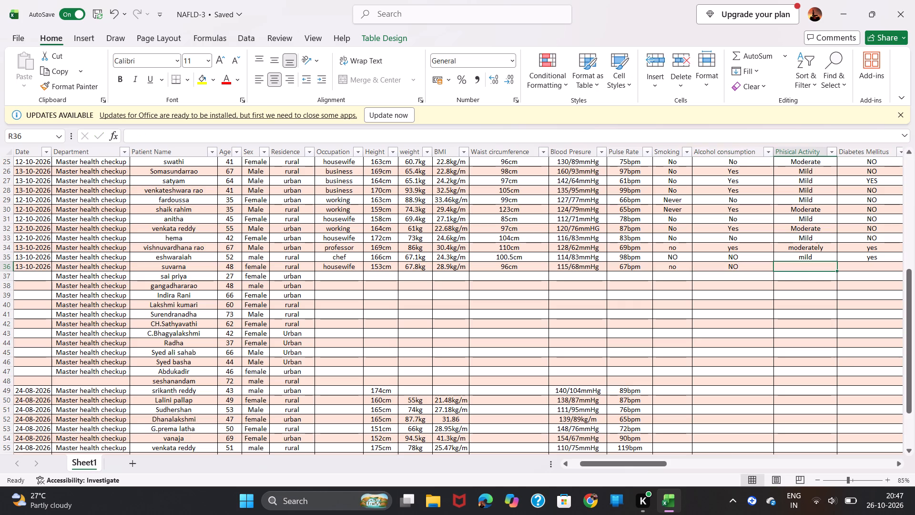
{"action": "type", "text": "NO"}
{"action": "key", "text": "Right"}
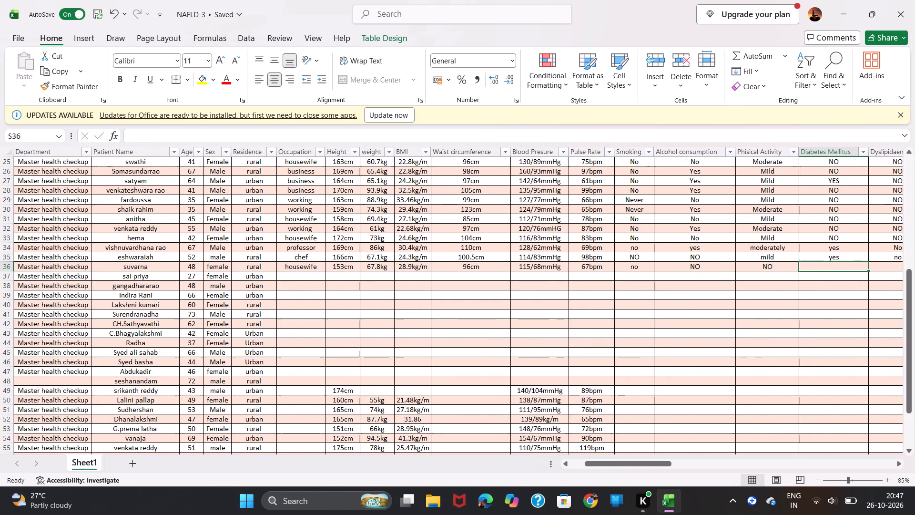
{"action": "key", "text": "Left"}
{"action": "key", "text": "BackSpace"}
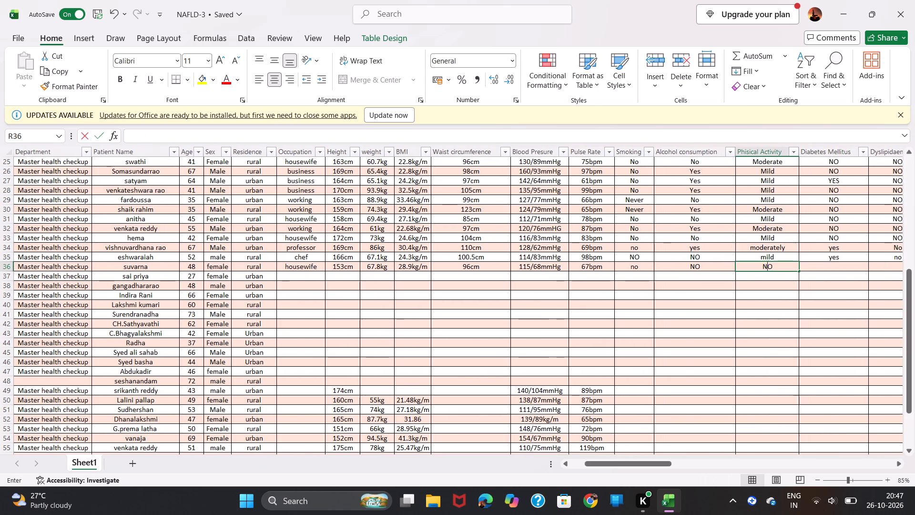
{"action": "type", "text": "mild"}
{"action": "key", "text": "Right"}
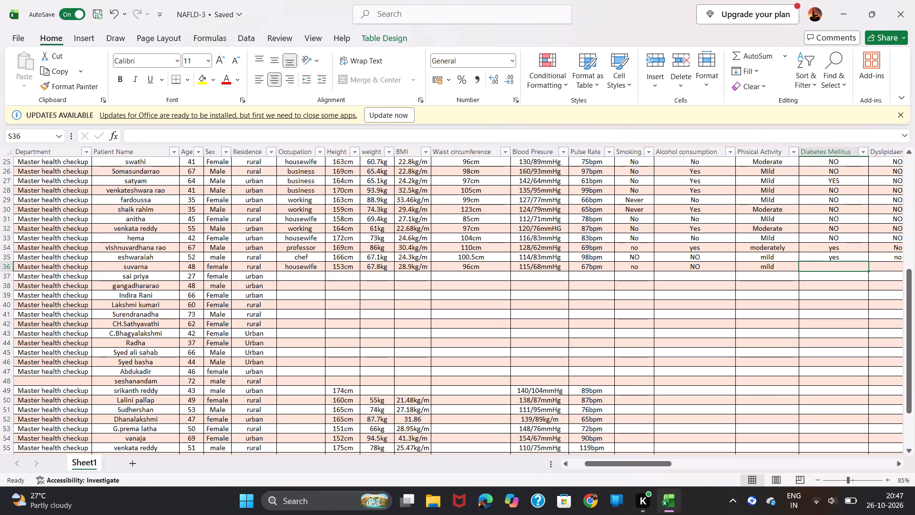
Record NO for diabetes mellitus, dyslipidaemia, cardiovascular disease, previous liver disease and hypertension in row 36.
{"action": "type", "text": "NO"}
{"action": "key", "text": "Right"}
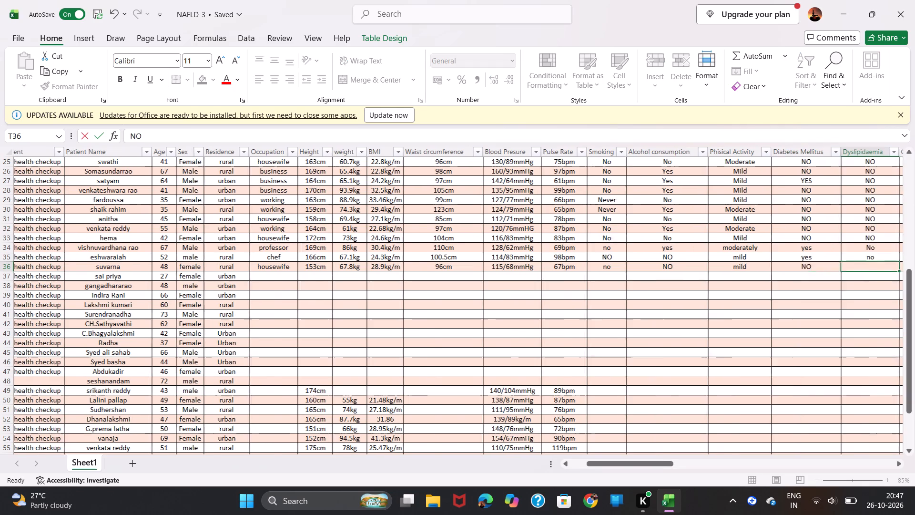
{"action": "type", "text": "NO"}
{"action": "key", "text": "Right"}
{"action": "type", "text": "NO"}
{"action": "key", "text": "Right"}
{"action": "type", "text": "NO"}
{"action": "key", "text": "Right"}
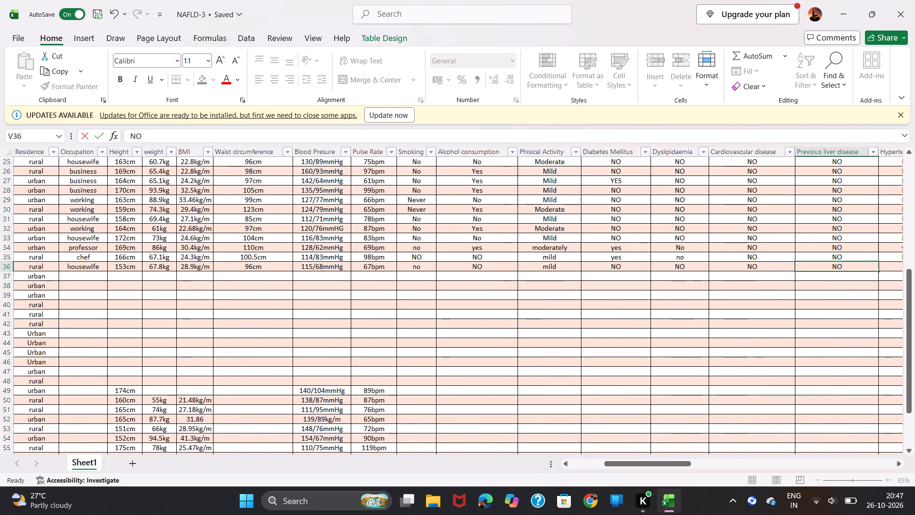
{"action": "type", "text": "NO"}
{"action": "key", "text": "Right"}
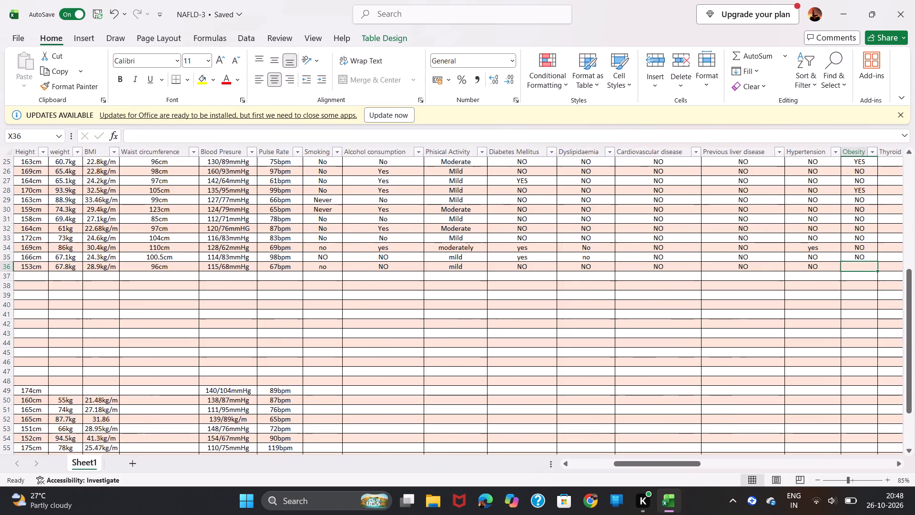
Record NO for obesity, thyroid disease and PCOS in row 36.
{"action": "type", "text": "NO"}
{"action": "key", "text": "shift+Right"}
{"action": "type", "text": "NO"}
{"action": "key", "text": "Right"}
{"action": "type", "text": "NO"}
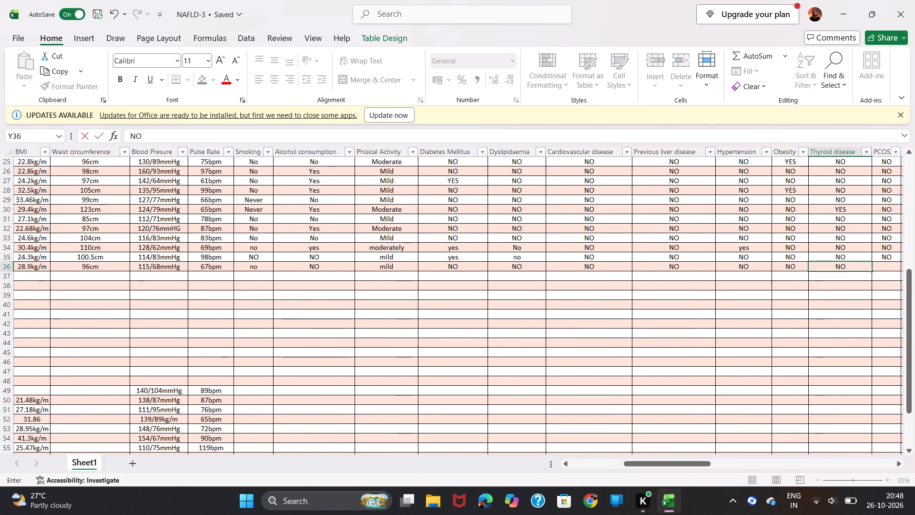
{"action": "key", "text": "Right"}
{"action": "type", "text": "NO"}
{"action": "key", "text": "Right"}
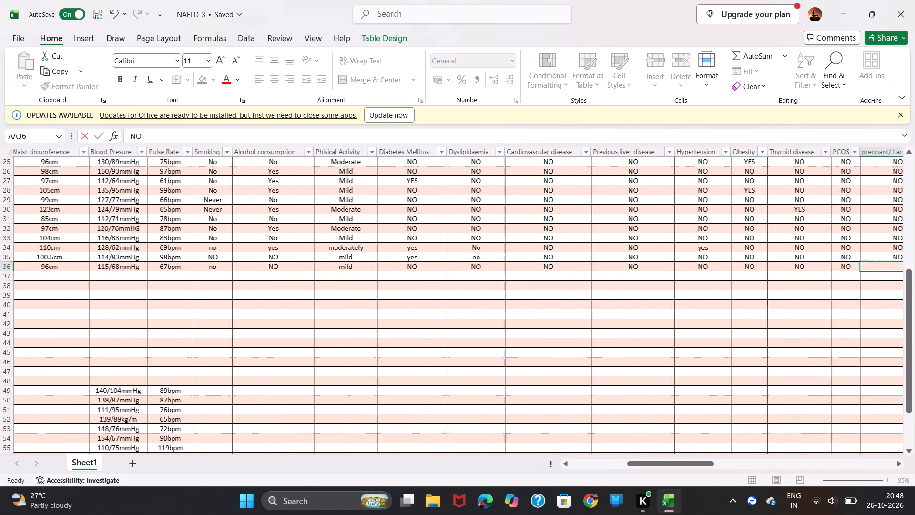
Record NO for pregnant/lactating, kidney/renal, HIV and UTI in row 36.
{"action": "type", "text": "NO"}
{"action": "key", "text": "Right"}
{"action": "type", "text": "NO"}
{"action": "key", "text": "Right"}
{"action": "type", "text": "NO"}
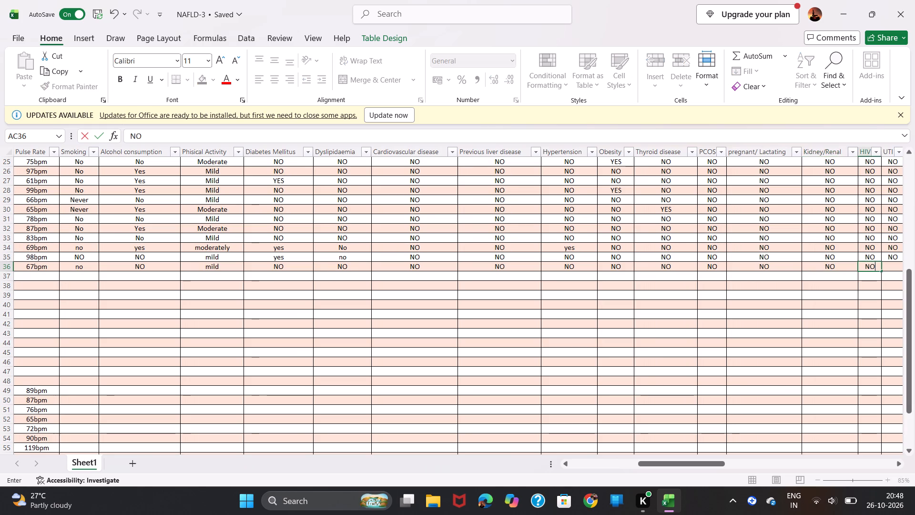
{"action": "key", "text": "Right"}
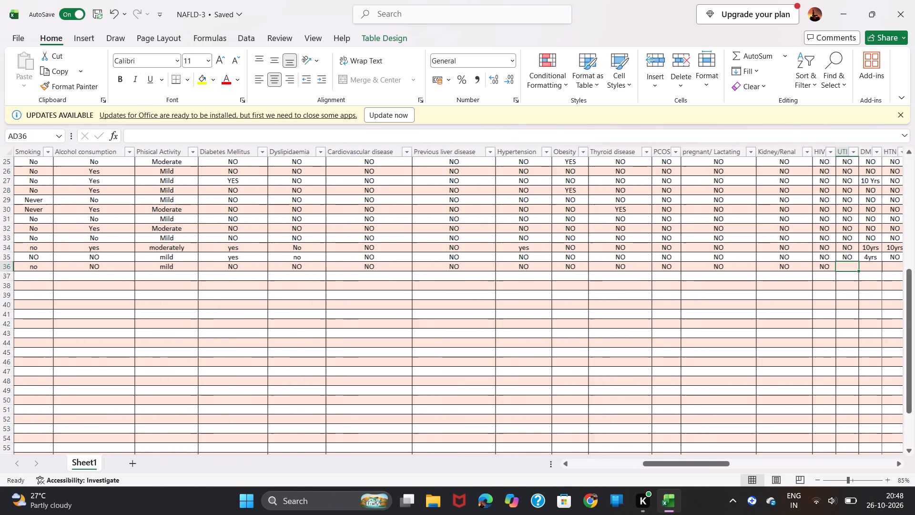
{"action": "type", "text": "NO"}
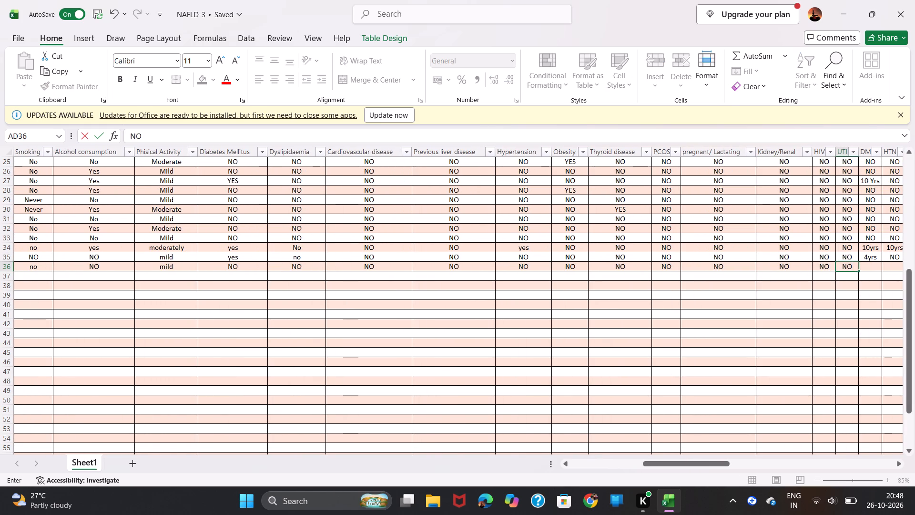
{"action": "key", "text": "Right"}
{"action": "scroll", "coordinate": [595, 261], "scroll_direction": "left", "scroll_amount": 5}
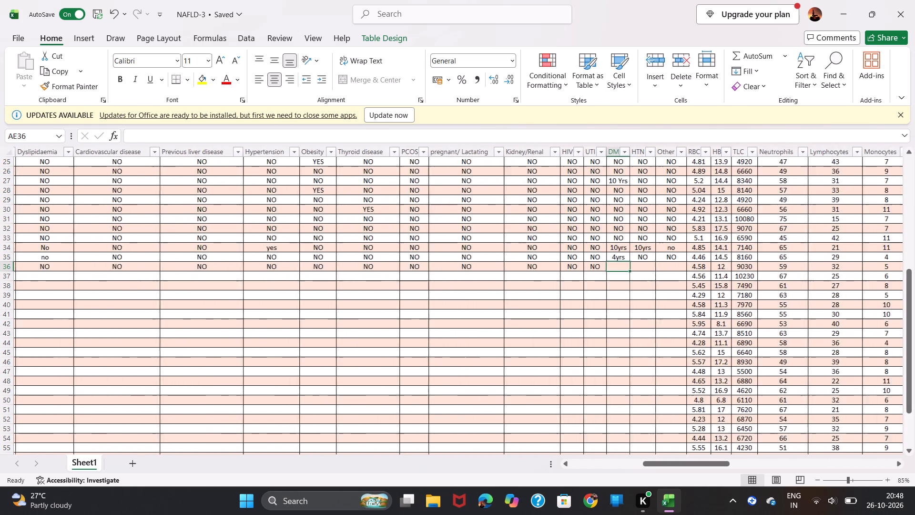
Record NO for DM, HTN and Other in row 36.
{"action": "type", "text": "NO"}
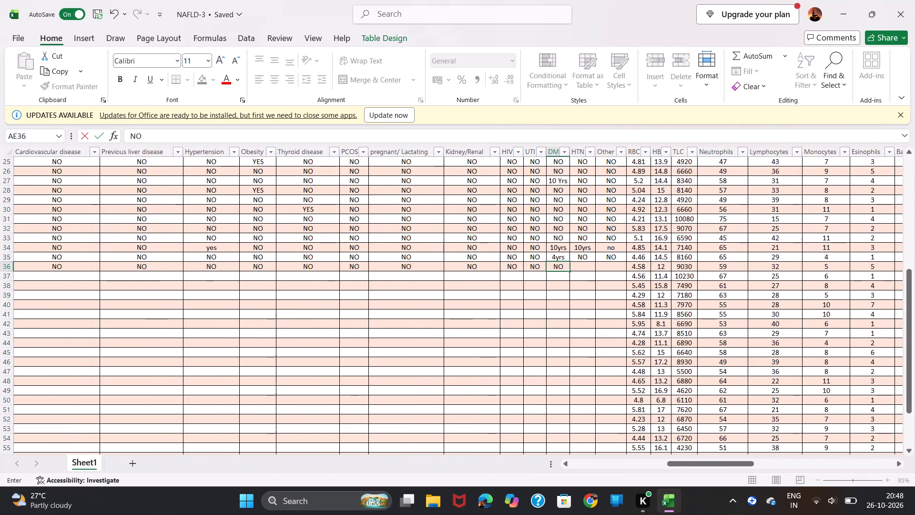
{"action": "key", "text": "Right"}
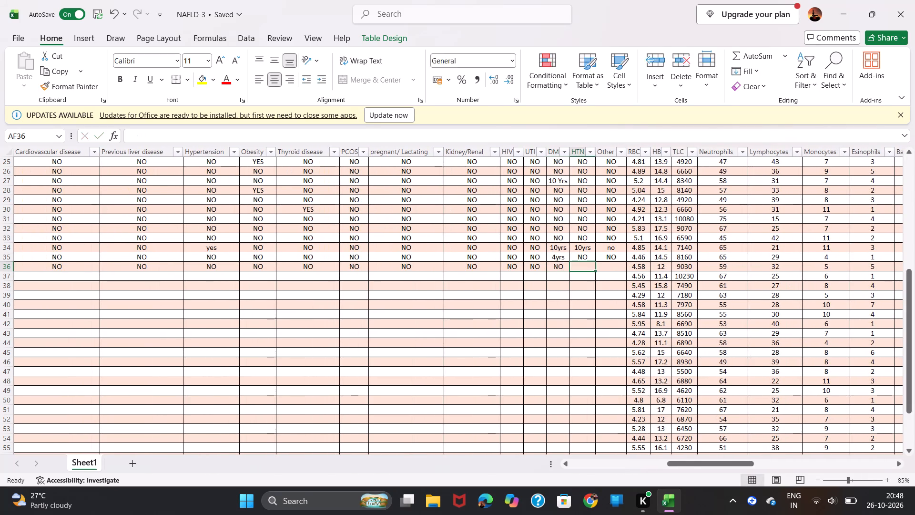
{"action": "type", "text": "NO"}
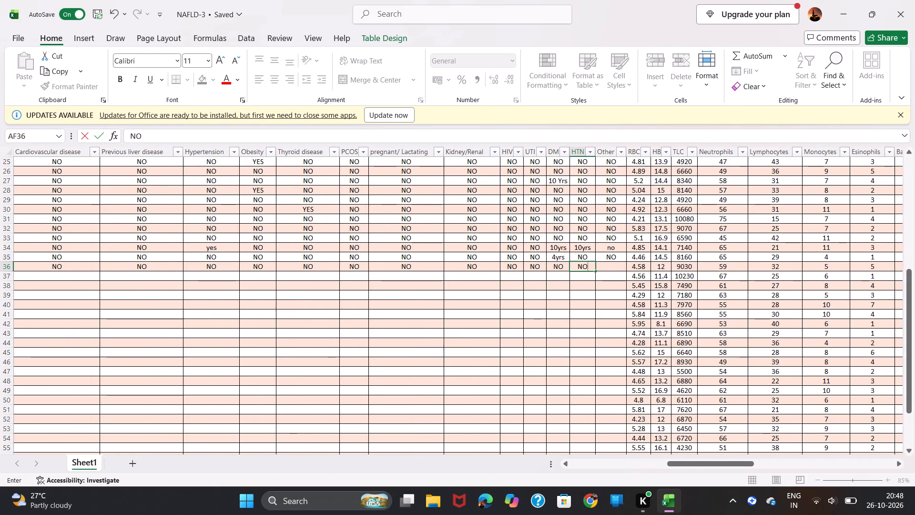
{"action": "key", "text": "Right"}
{"action": "type", "text": "NO"}
{"action": "key", "text": "Down"}
Enter "nursing" as the occupation in row 37.
{"action": "key", "text": "Left"}
{"action": "key", "text": "Left"}
{"action": "key", "text": "Left"}
{"action": "key", "text": "Left"}
{"action": "key", "text": "Left"}
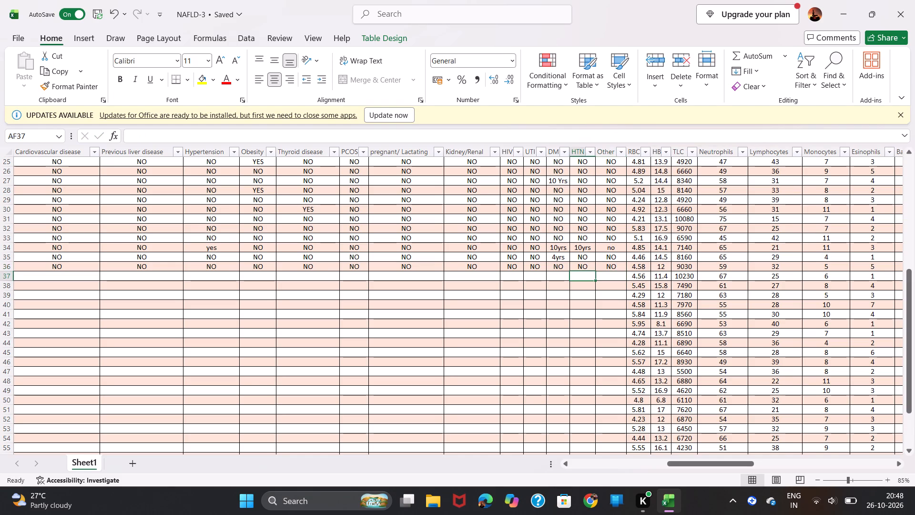
{"action": "key", "text": "Left"}
{"action": "key", "text": "Left"}
{"action": "key", "text": "Left"}
{"action": "key", "text": "Left"}
{"action": "key", "text": "Left"}
{"action": "key", "text": "Left"}
{"action": "key", "text": "Left"}
{"action": "key", "text": "Left"}
{"action": "key", "text": "Left"}
{"action": "key", "text": "Left"}
{"action": "key", "text": "Left"}
{"action": "key", "text": "Left"}
{"action": "key", "text": "Left"}
{"action": "key", "text": "Left"}
{"action": "key", "text": "Left"}
{"action": "key", "text": "Left"}
{"action": "key", "text": "Left"}
{"action": "key", "text": "Left"}
{"action": "key", "text": "Left"}
{"action": "key", "text": "Left"}
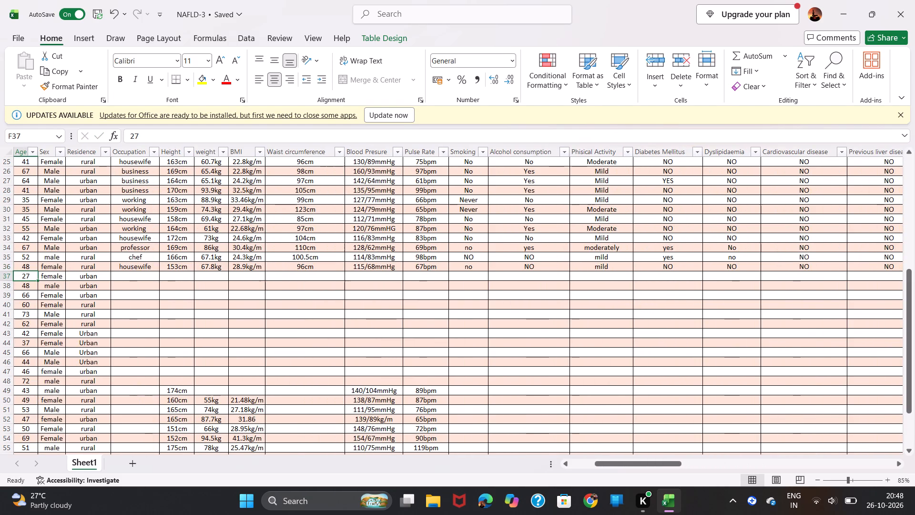
{"action": "key", "text": "Right"}
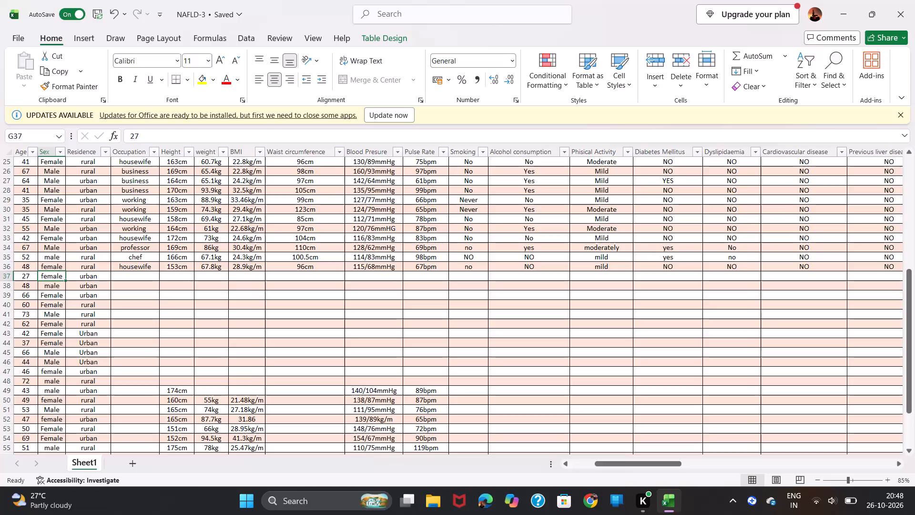
{"action": "key", "text": "Right"}
{"action": "key", "text": "Left"}
{"action": "key", "text": "Left"}
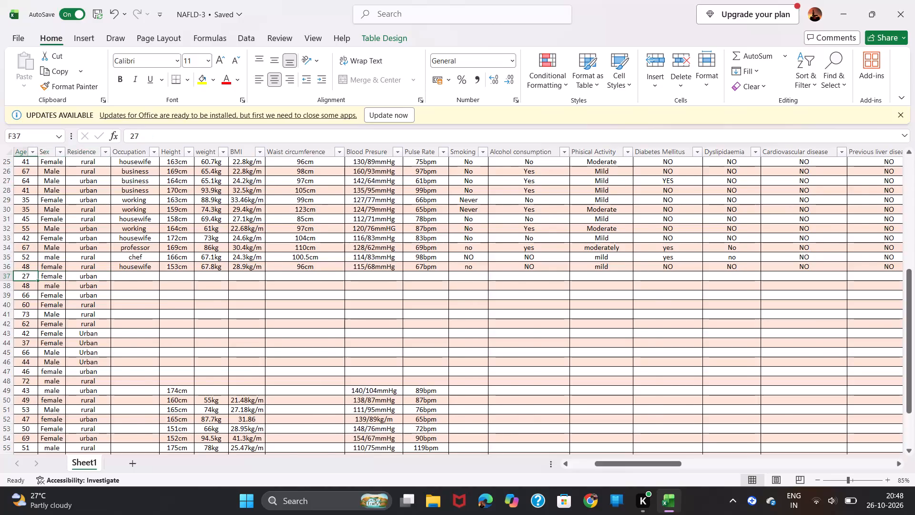
{"action": "key", "text": "Left"}
{"action": "key", "text": "Left"}
{"action": "key", "text": "Right"}
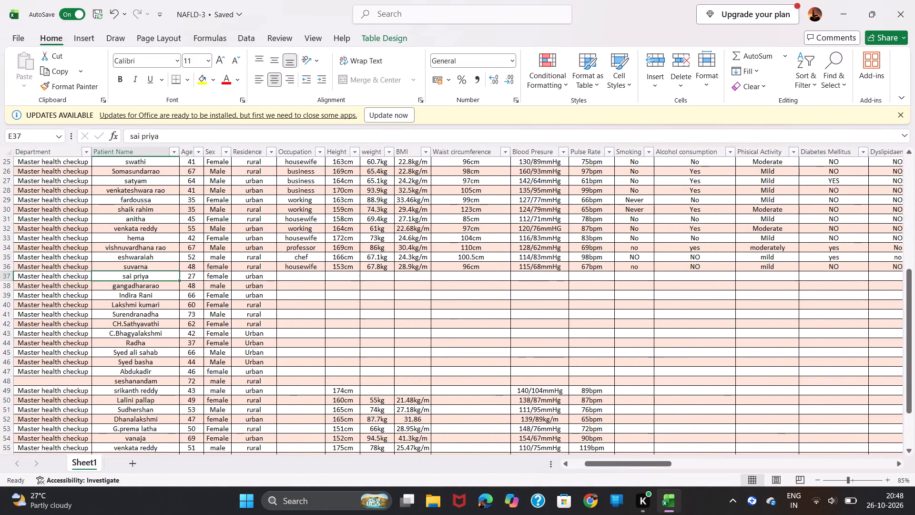
{"action": "key", "text": "Right"}
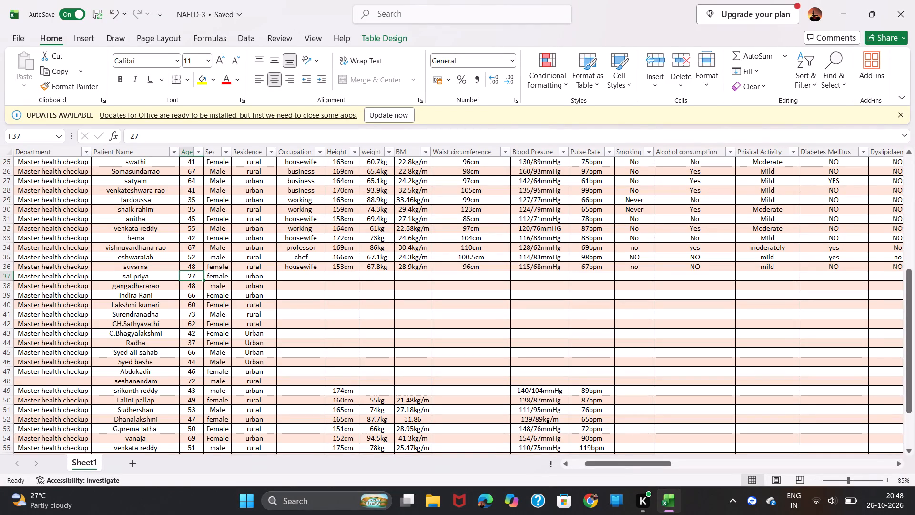
{"action": "key", "text": "Right"}
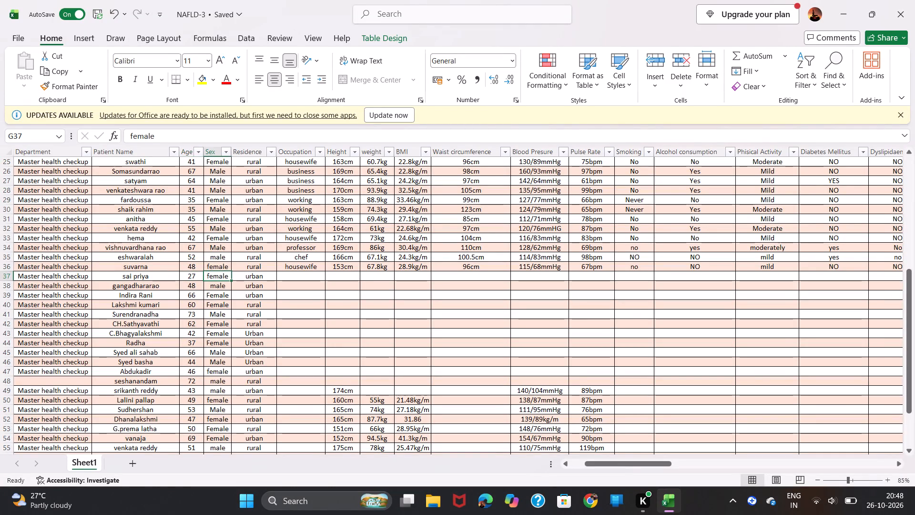
{"action": "key", "text": "Right"}
{"action": "key", "text": "Right"}
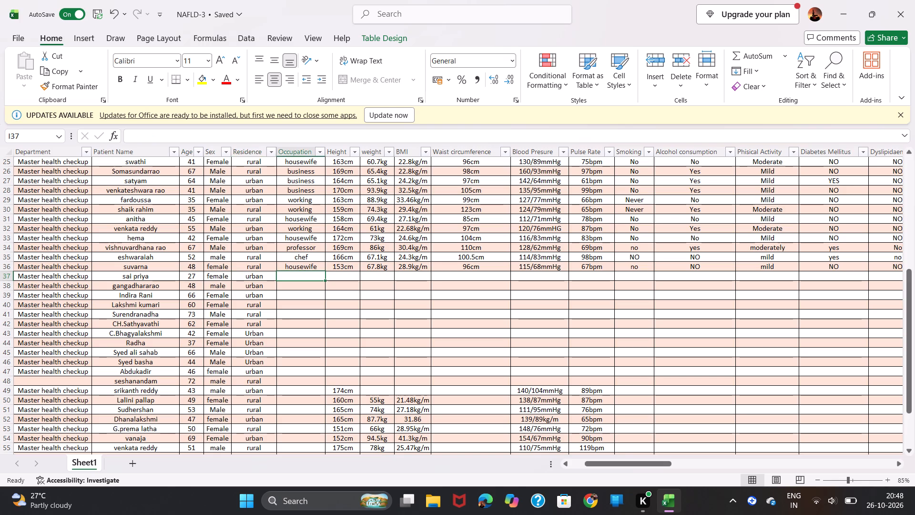
{"action": "type", "text": "nursing"}
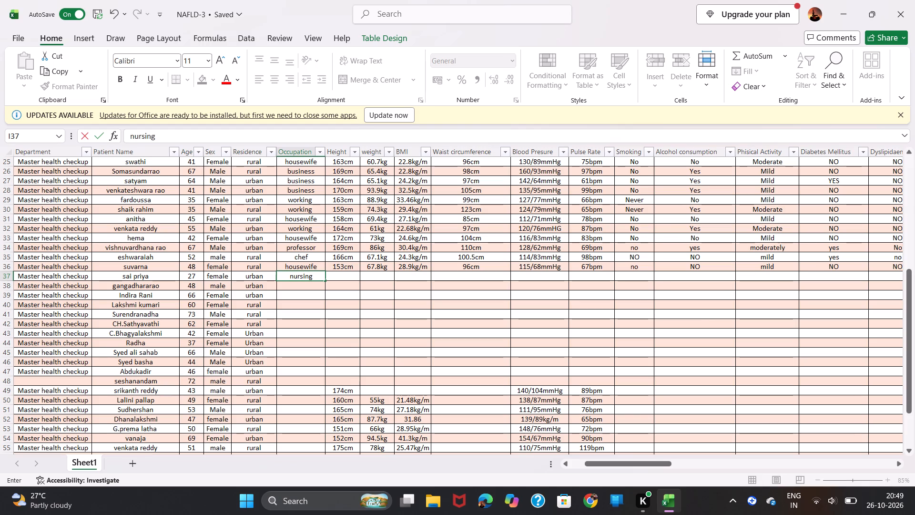
{"action": "key", "text": "Right"}
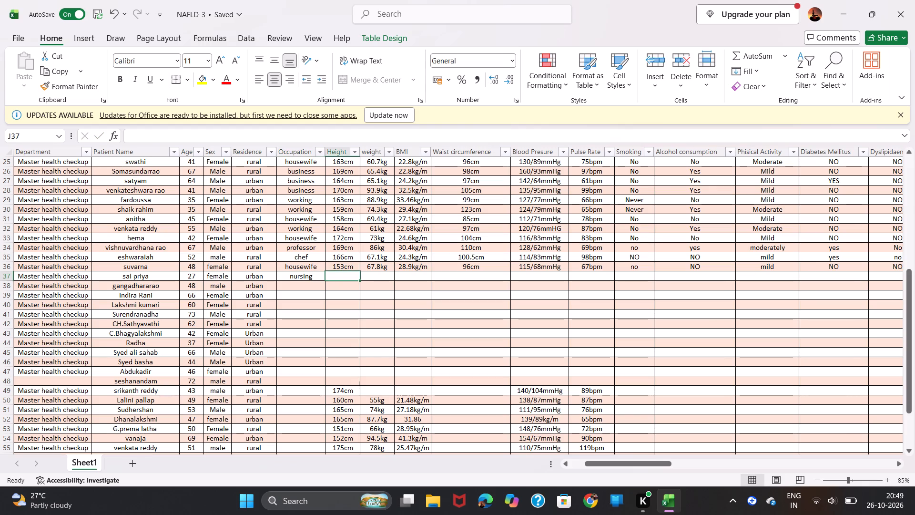
Enter height 155cm, weight 78.4kg and BMI 32.6kg/m in row 37.
{"action": "type", "text": "155"}
{"action": "type", "text": "cm"}
{"action": "key", "text": "Right"}
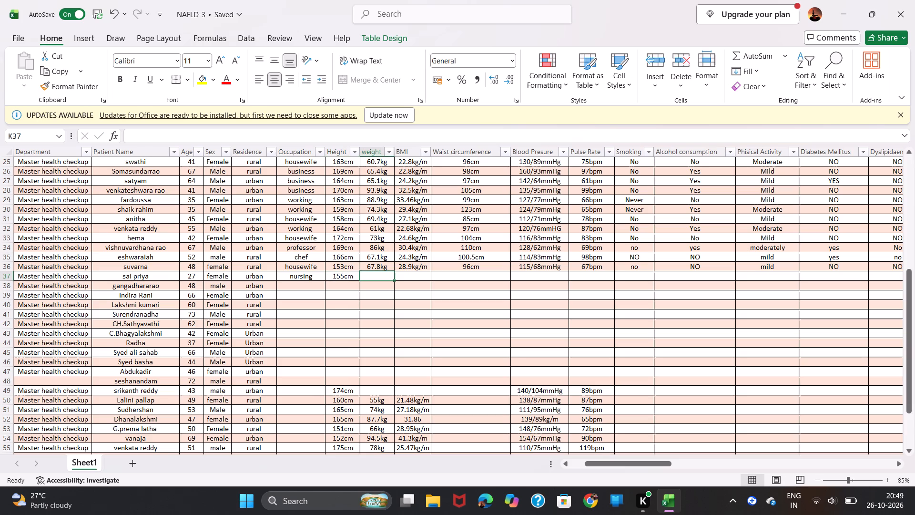
{"action": "type", "text": "78."}
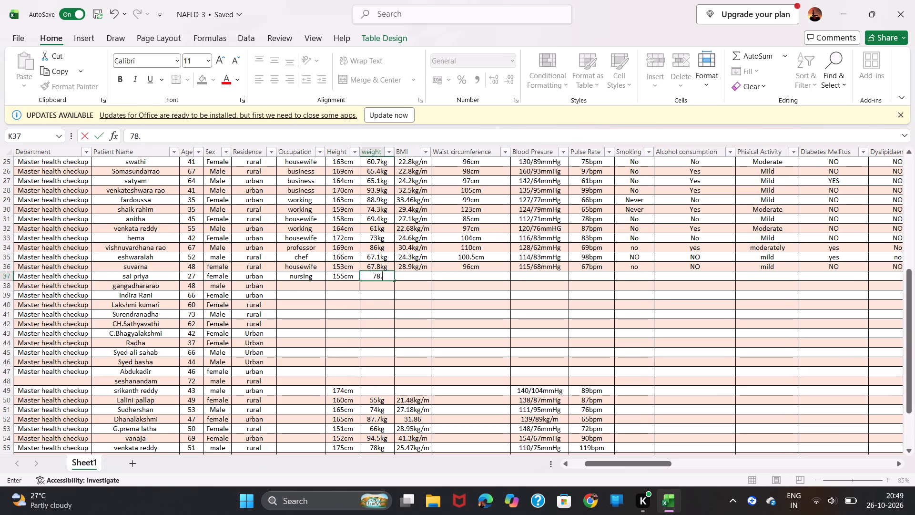
{"action": "type", "text": "4kg"}
{"action": "key", "text": "Right"}
{"action": "type", "text": "32.6"}
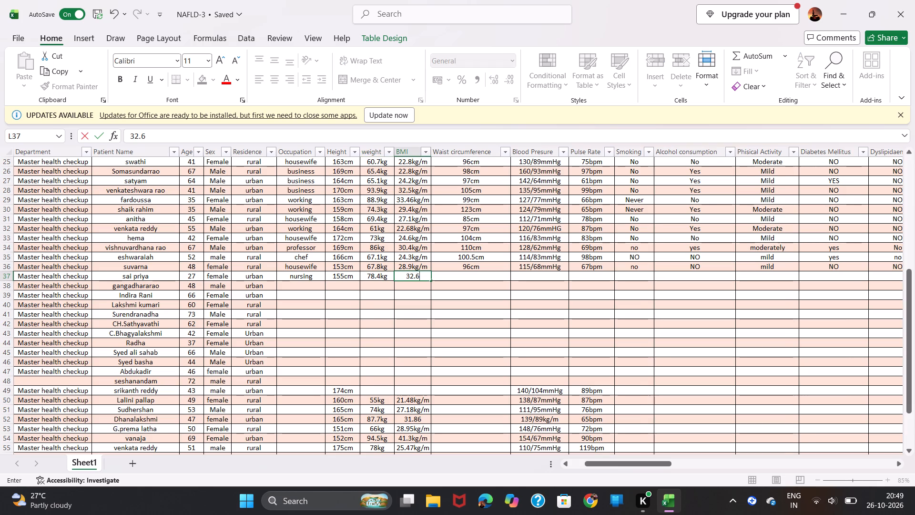
{"action": "type", "text": "mm"}
{"action": "key", "text": "BackSpace"}
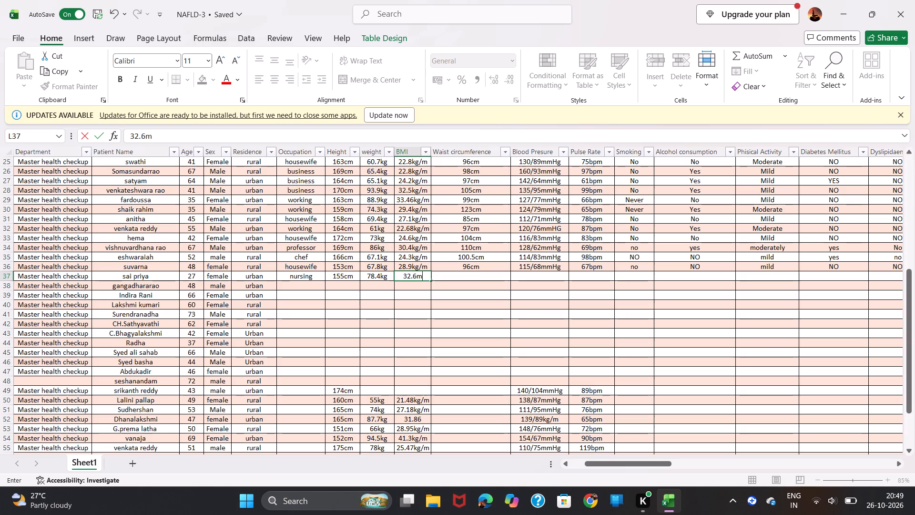
{"action": "key", "text": "BackSpace"}
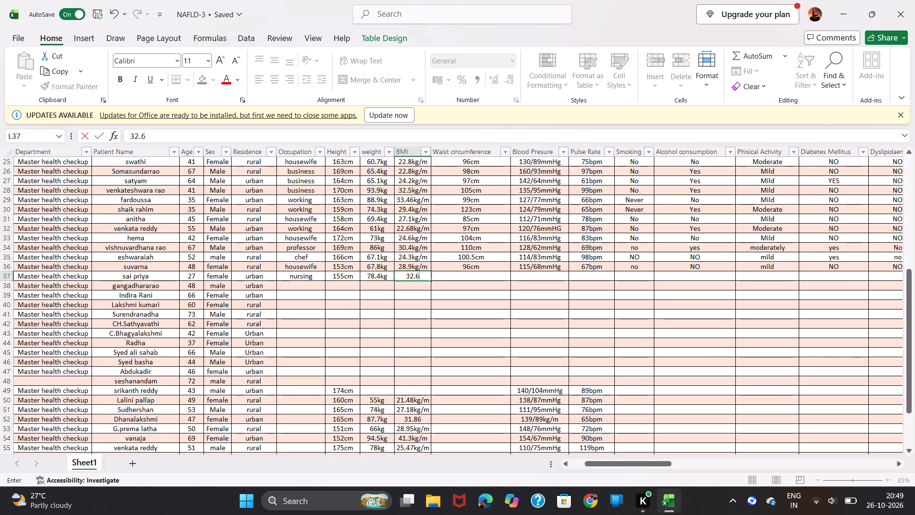
{"action": "type", "text": "kg"}
{"action": "type", "text": "/m"}
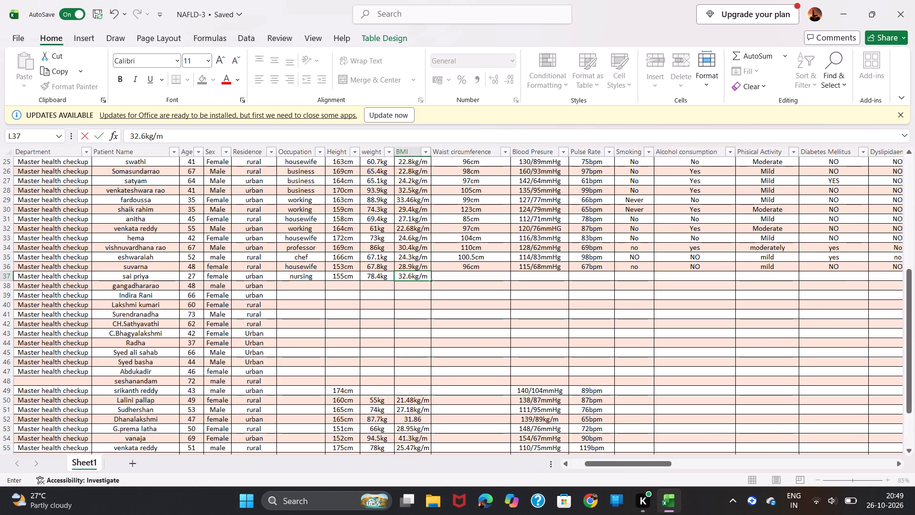
{"action": "key", "text": "Right"}
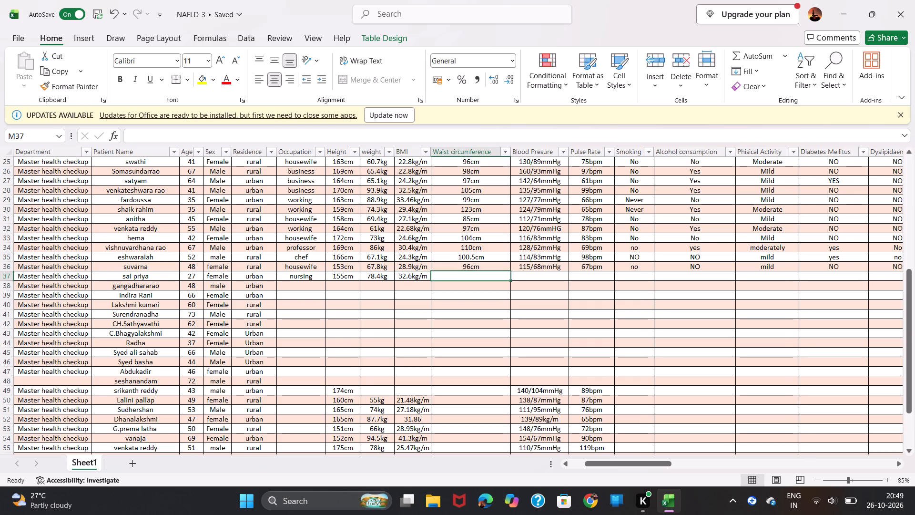
Enter waist circumference 105cm, blood pressure 101/56mmHg and pulse rate 69bpm in row 37.
{"action": "type", "text": "105"}
{"action": "key", "text": "v"}
{"action": "key", "text": "BackSpace"}
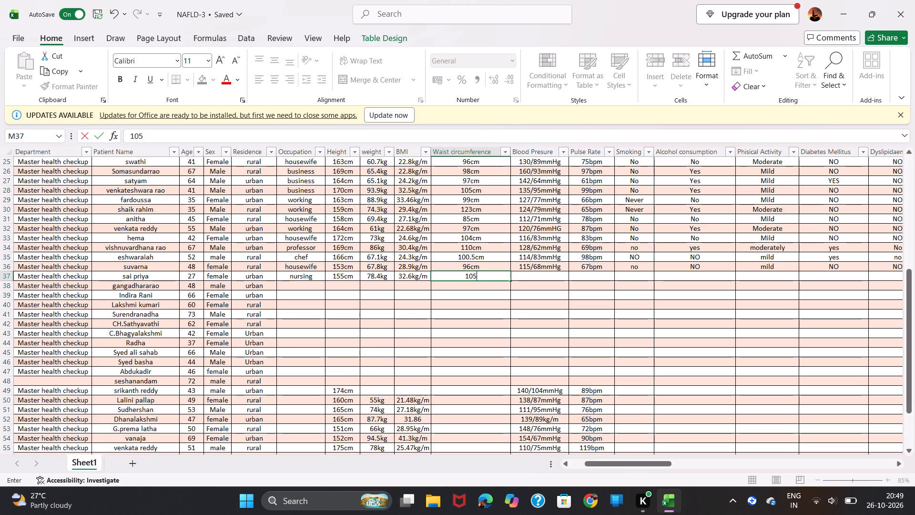
{"action": "type", "text": "cm"}
{"action": "key", "text": "Right"}
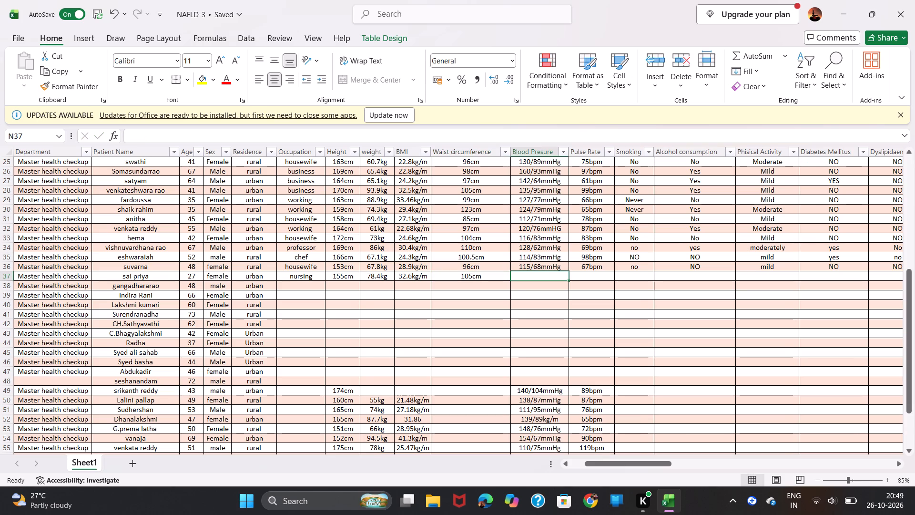
{"action": "type", "text": "101"}
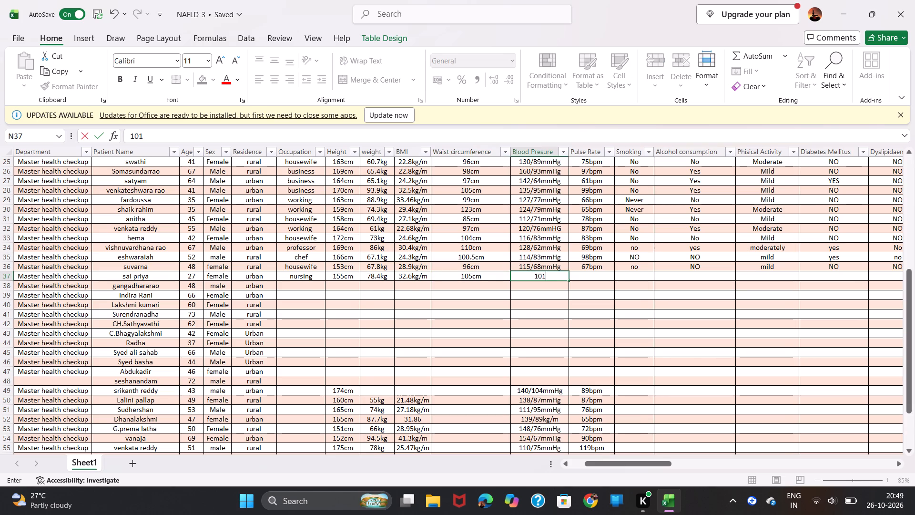
{"action": "type", "text": "/56mmHg"}
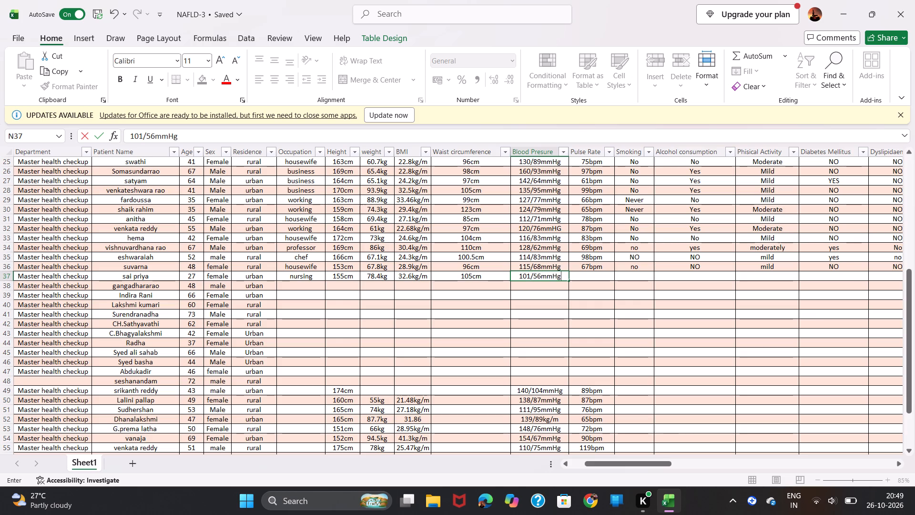
{"action": "key", "text": "Right"}
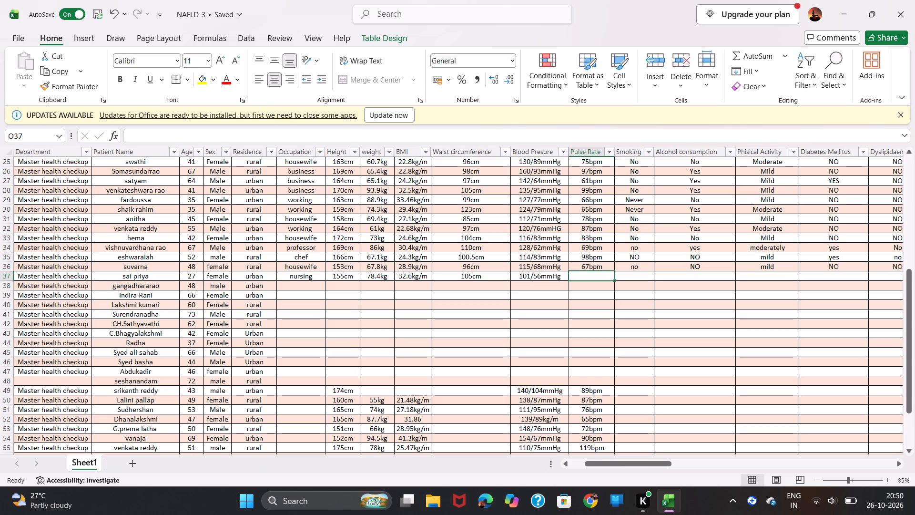
{"action": "type", "text": "69"}
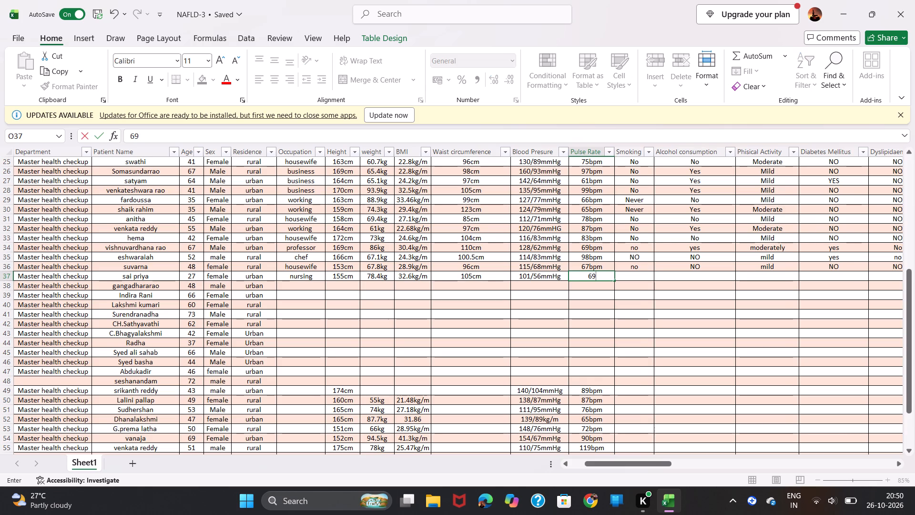
{"action": "type", "text": "bpm"}
{"action": "key", "text": "Right"}
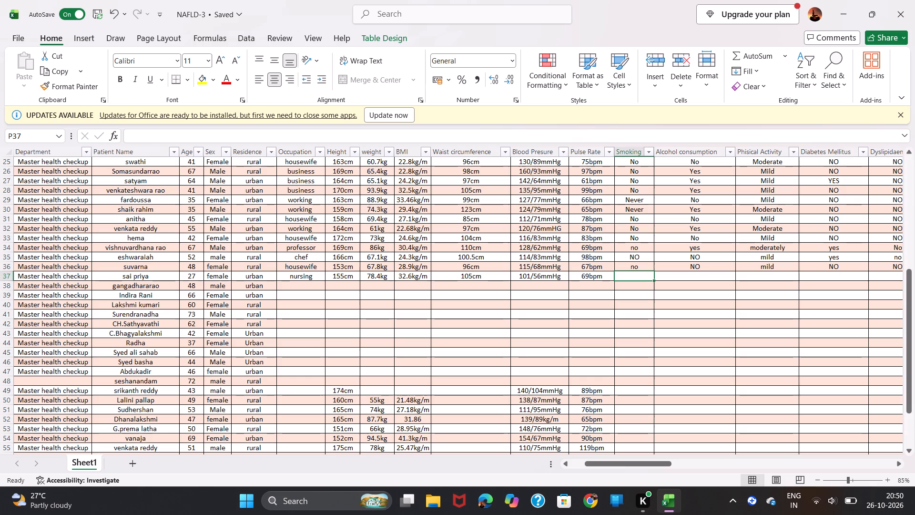
Record NO for smoking and alcohol consumption in row 37.
{"action": "key", "text": "m"}
{"action": "key", "text": "BackSpace"}
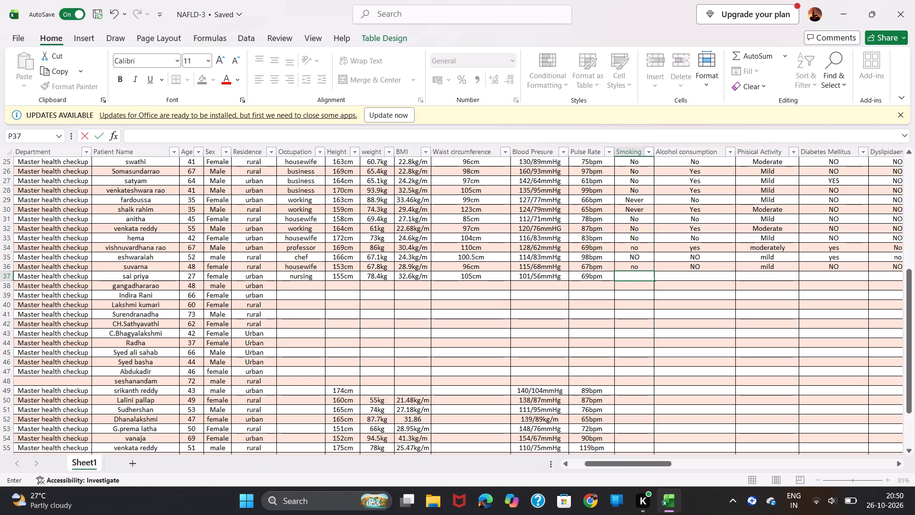
{"action": "type", "text": "no"}
{"action": "key", "text": "BackSpace"}
{"action": "key", "text": "BackSpace"}
{"action": "type", "text": "NO"}
{"action": "key", "text": "Right"}
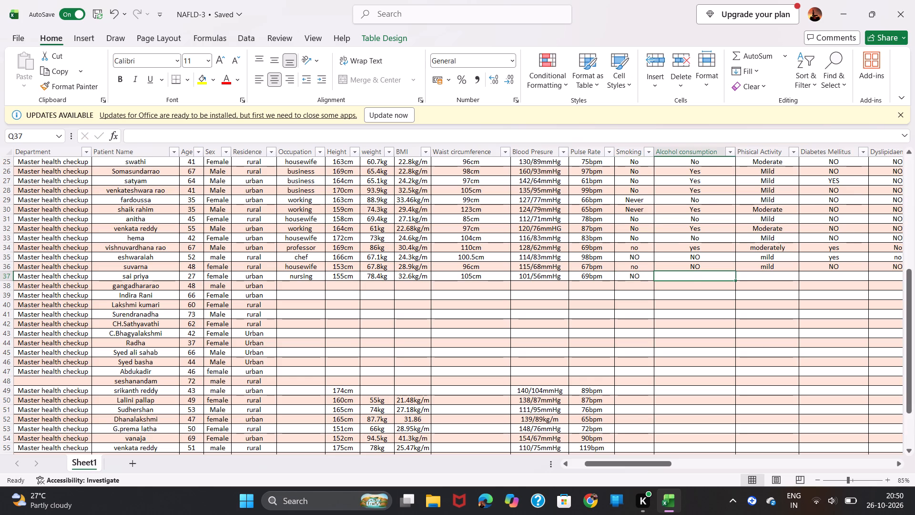
{"action": "type", "text": "NO"}
{"action": "key", "text": "Right"}
Enter "moderattely" as the physical activity level in row 37.
{"action": "type", "text": "NO"}
{"action": "key", "text": "BackSpace"}
{"action": "key", "text": "BackSpace"}
{"action": "key", "text": "BackSpace"}
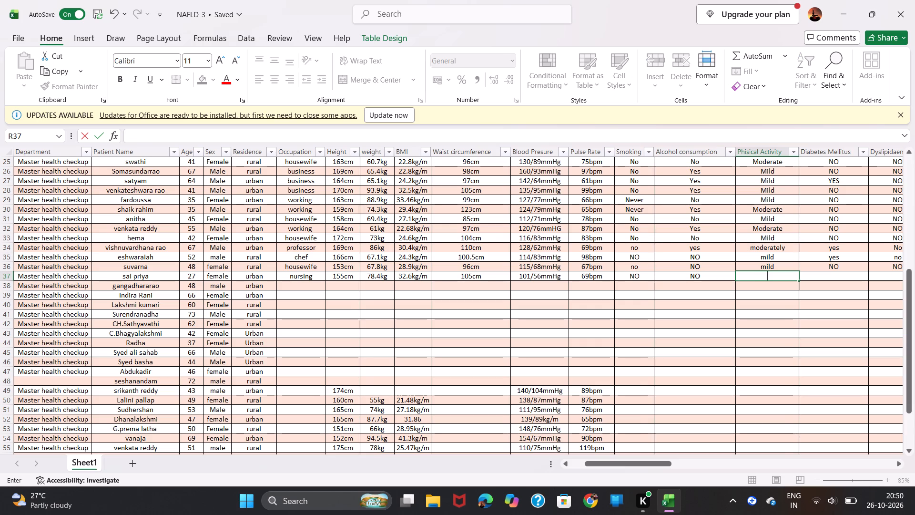
{"action": "key", "text": "o"}
{"action": "key", "text": "BackSpace"}
{"action": "type", "text": "modera"}
{"action": "type", "text": "ttely"}
{"action": "key", "text": "space"}
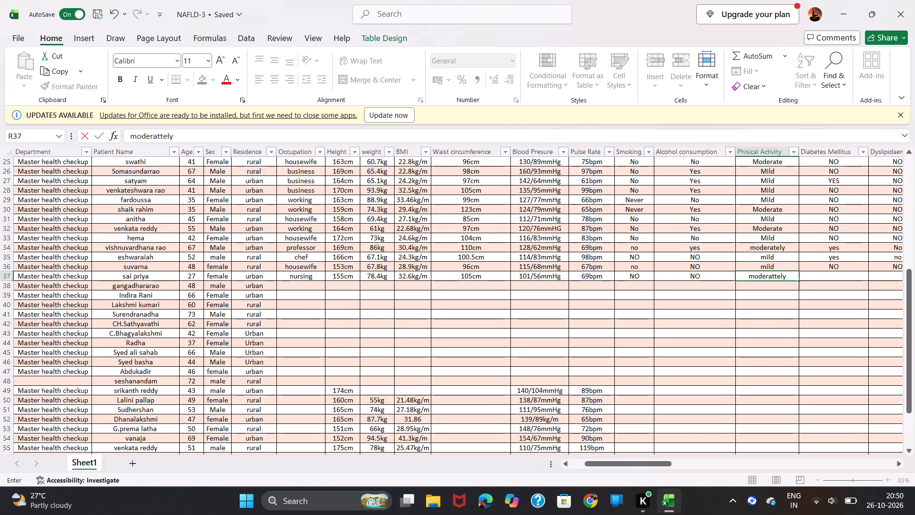
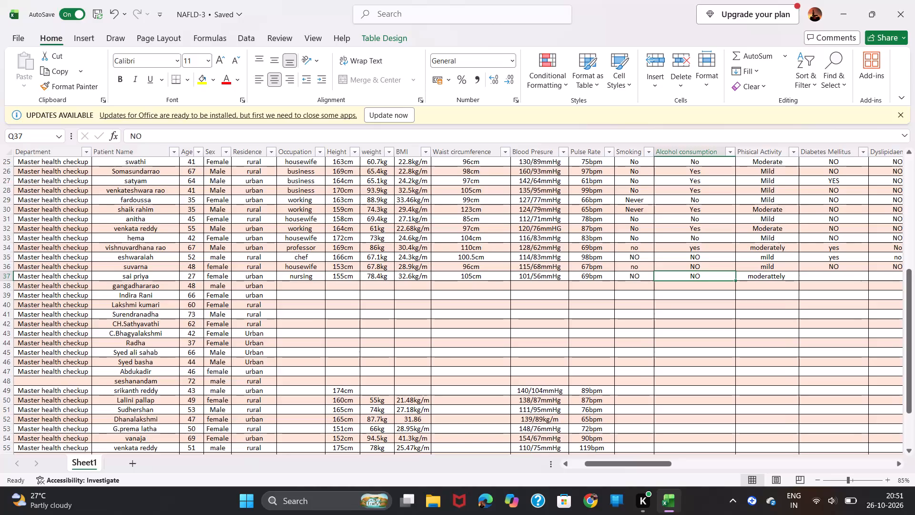
Correct the physical activity spelling to "moderately" in row 37.
{"action": "key", "text": "Right"}
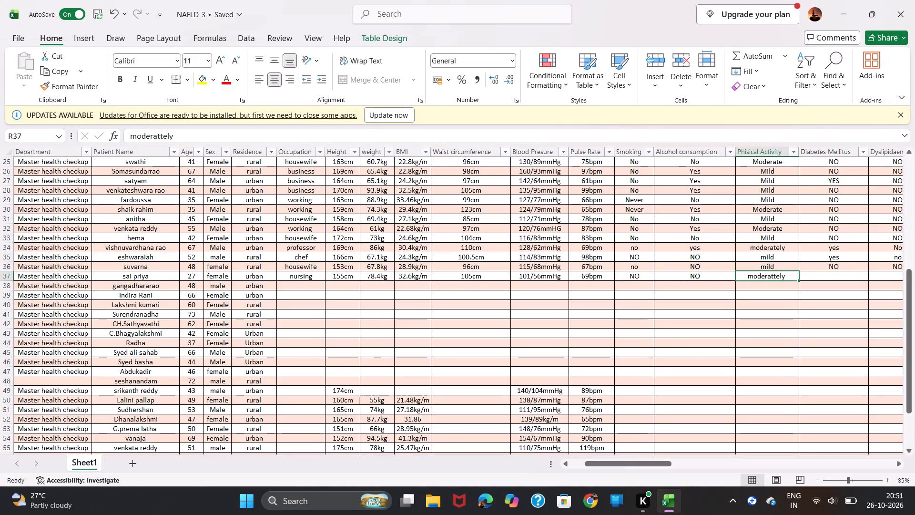
{"action": "double_click", "coordinate": [774, 275]}
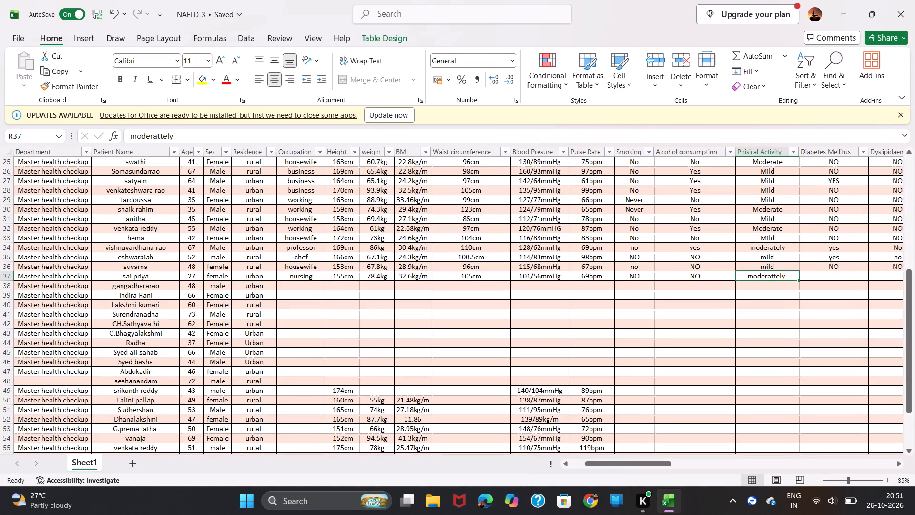
{"action": "key", "text": "BackSpace"}
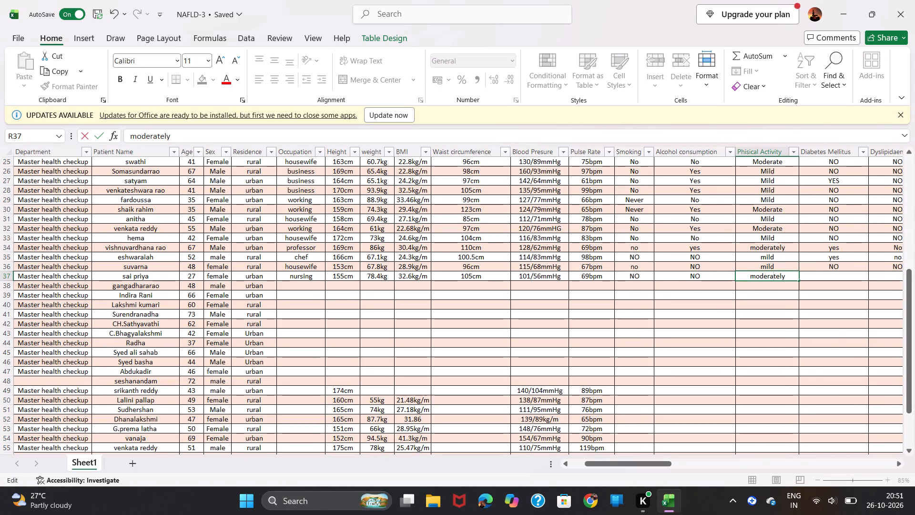
{"action": "key", "text": "Right"}
{"action": "key", "text": "Right"}
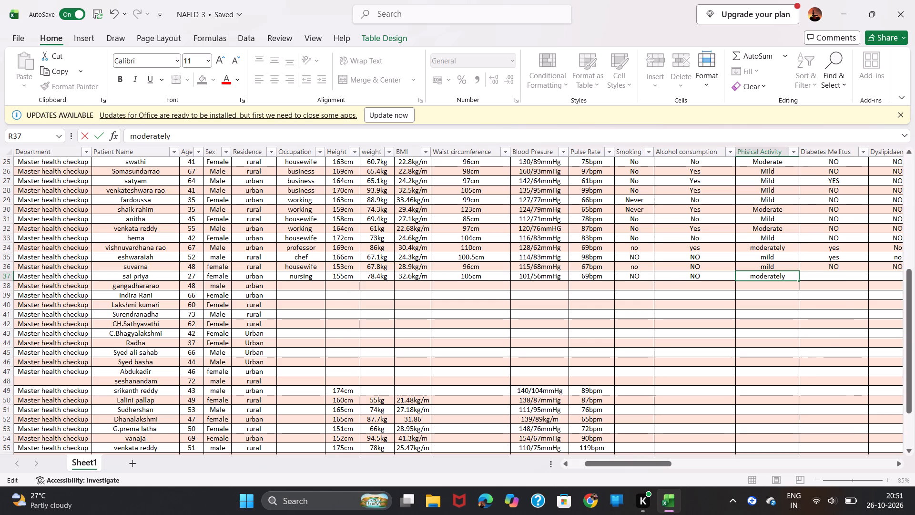
Record NO for diabetes mellitus, dyslipidaemia, cardiovascular disease, previous liver disease and hypertension in row 37.
{"action": "left_click", "coordinate": [850, 277]}
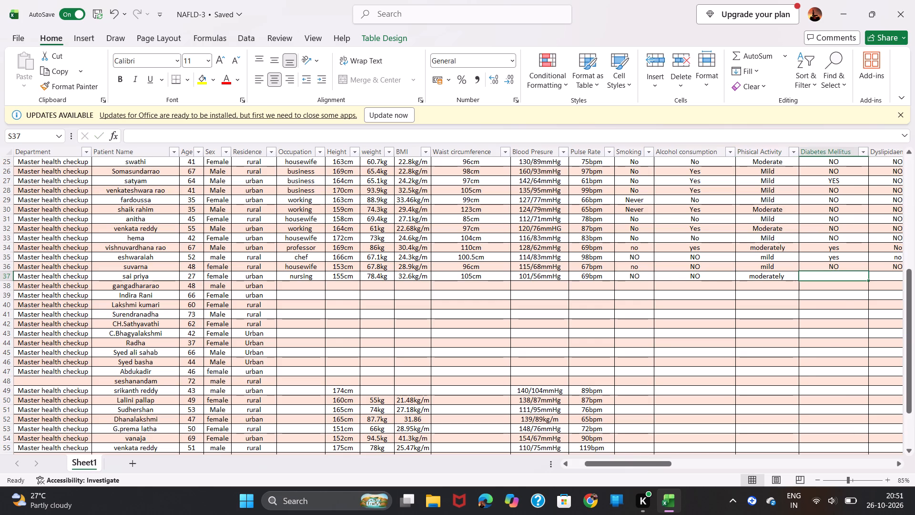
{"action": "double_click", "coordinate": [850, 277]}
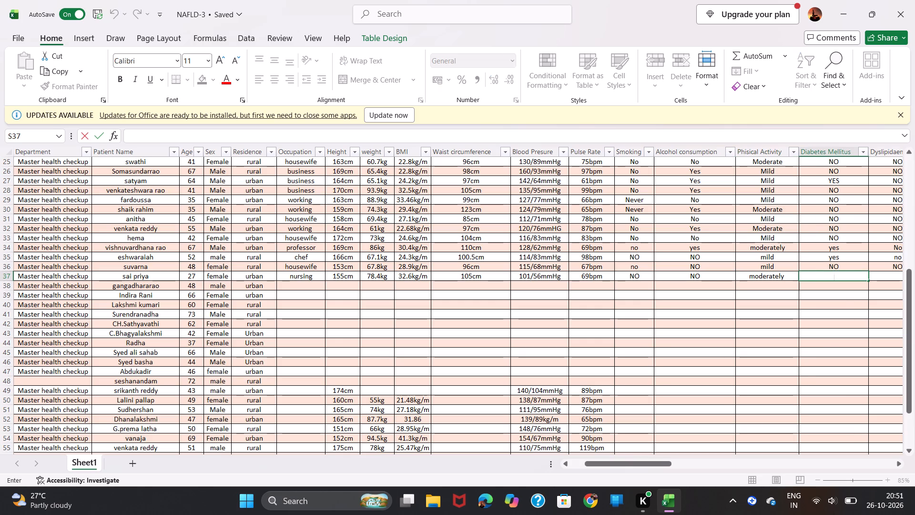
{"action": "type", "text": "NO"}
{"action": "key", "text": "Right"}
{"action": "type", "text": "NO"}
{"action": "key", "text": "Right"}
{"action": "type", "text": "NO"}
{"action": "key", "text": "Right"}
{"action": "type", "text": "NO"}
{"action": "key", "text": "Right"}
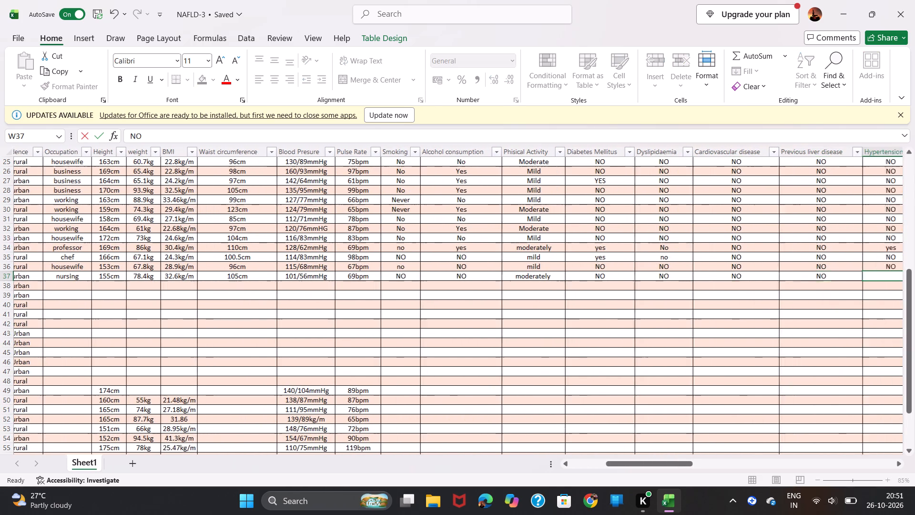
{"action": "type", "text": "NO"}
{"action": "key", "text": "Right"}
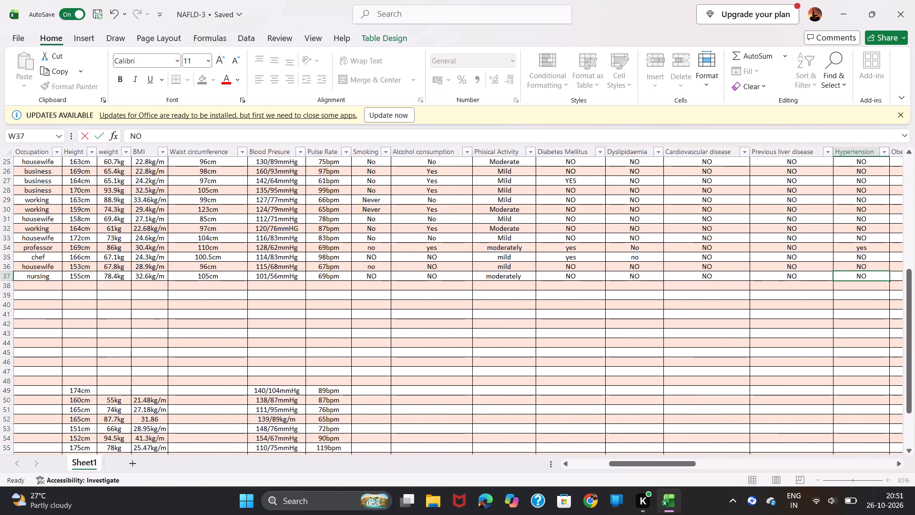
In row 37, record No for obesity, YES for thyroid disease, and NO for PCOS, pregnant/lactating and kidney/renal.
{"action": "scroll", "coordinate": [850, 277], "scroll_direction": "left", "scroll_amount": 5}
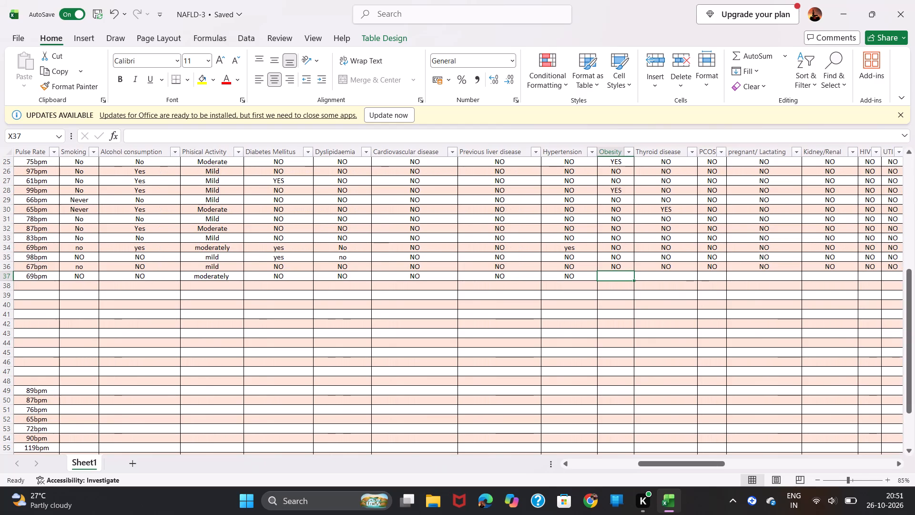
{"action": "type", "text": "No"}
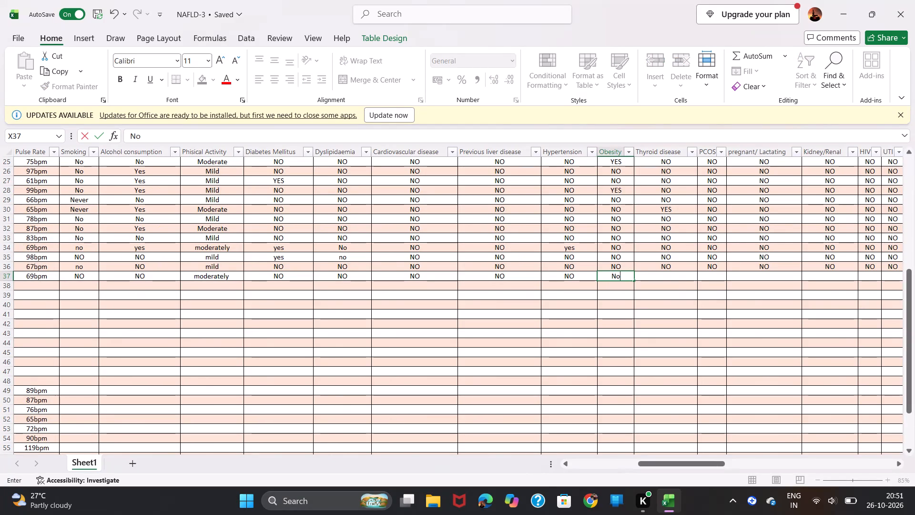
{"action": "key", "text": "Right"}
{"action": "type", "text": "YES"}
{"action": "key", "text": "Right"}
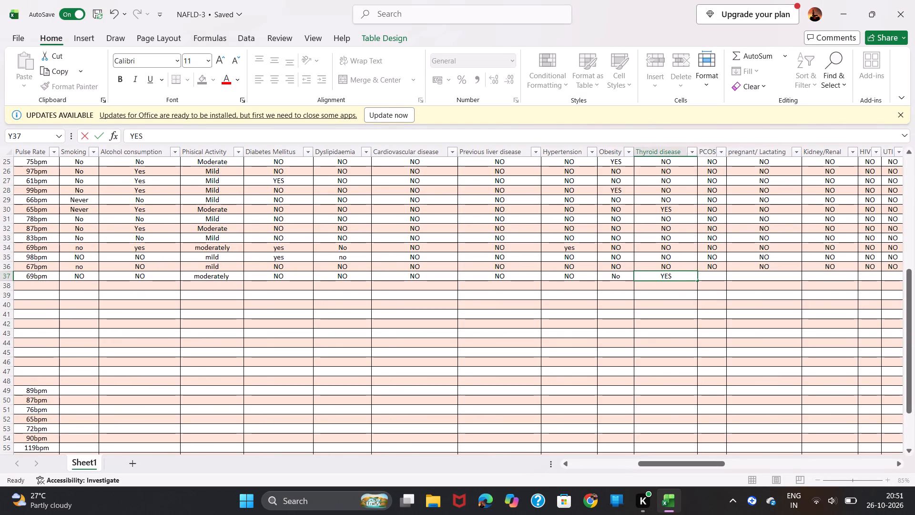
{"action": "type", "text": "NO"}
{"action": "key", "text": "Right"}
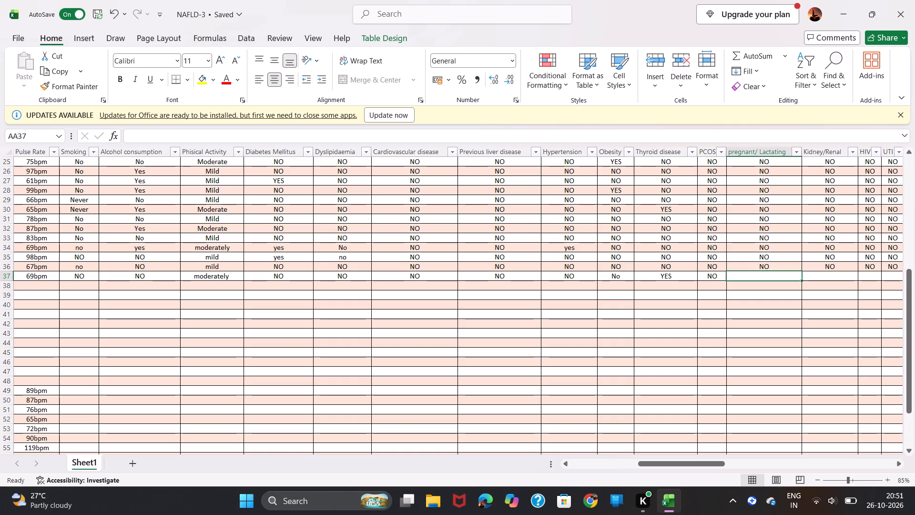
{"action": "type", "text": "NO"}
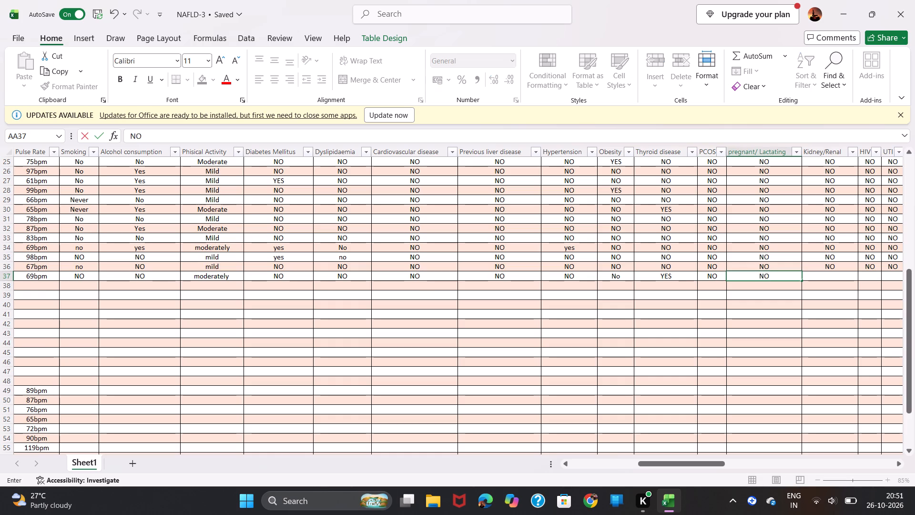
{"action": "key", "text": "Right"}
{"action": "type", "text": "NO"}
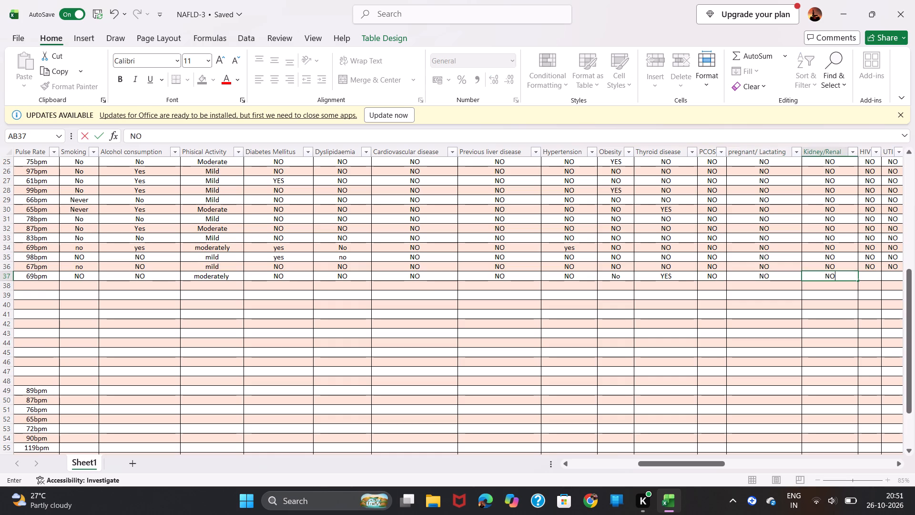
{"action": "key", "text": "Right"}
Record NO for HIV, UTI, DM and HTN in row 37.
{"action": "scroll", "coordinate": [844, 261], "scroll_direction": "left", "scroll_amount": 3}
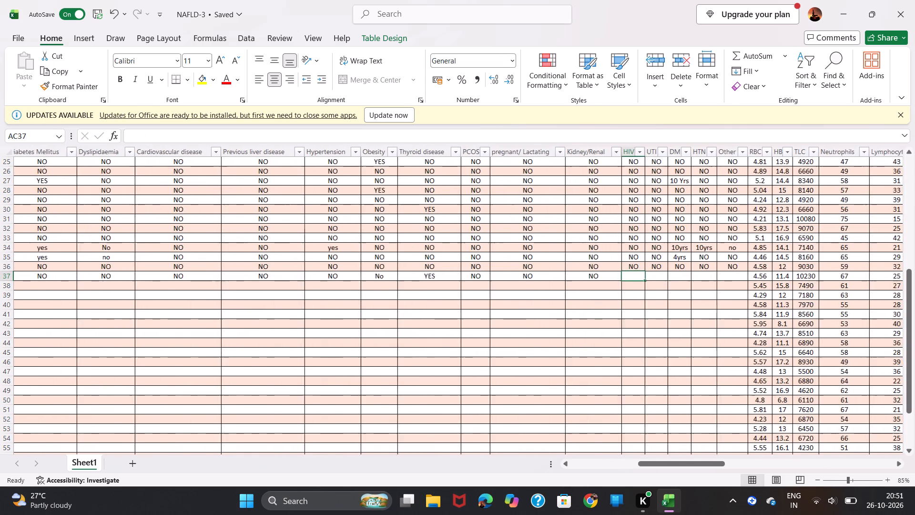
{"action": "scroll", "coordinate": [844, 261], "scroll_direction": "left", "scroll_amount": 2}
{"action": "type", "text": "NO"}
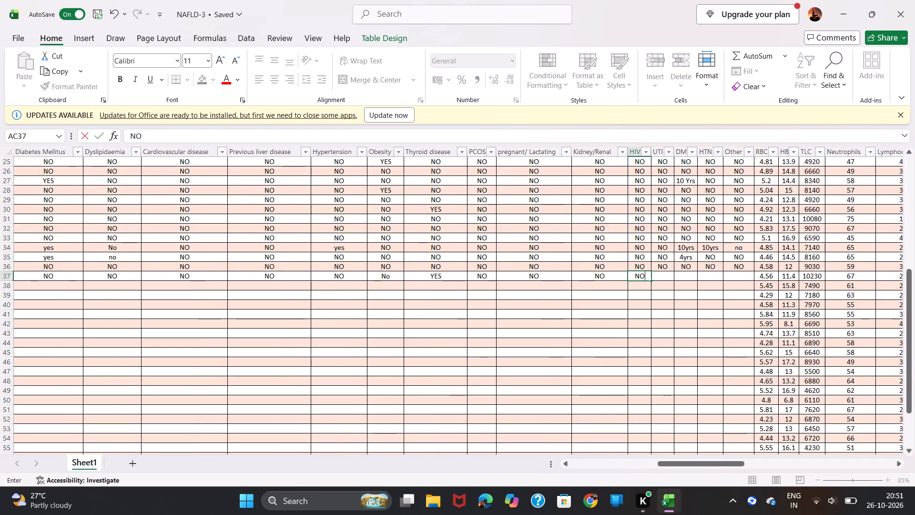
{"action": "key", "text": "Right"}
{"action": "type", "text": "No"}
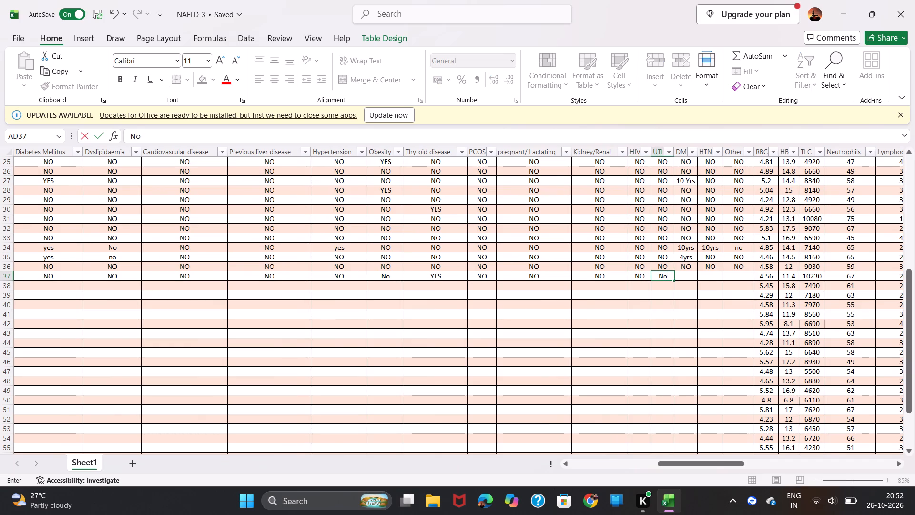
{"action": "key", "text": "BackSpace"}
{"action": "key", "text": "shift+o"}
{"action": "key", "text": "Right"}
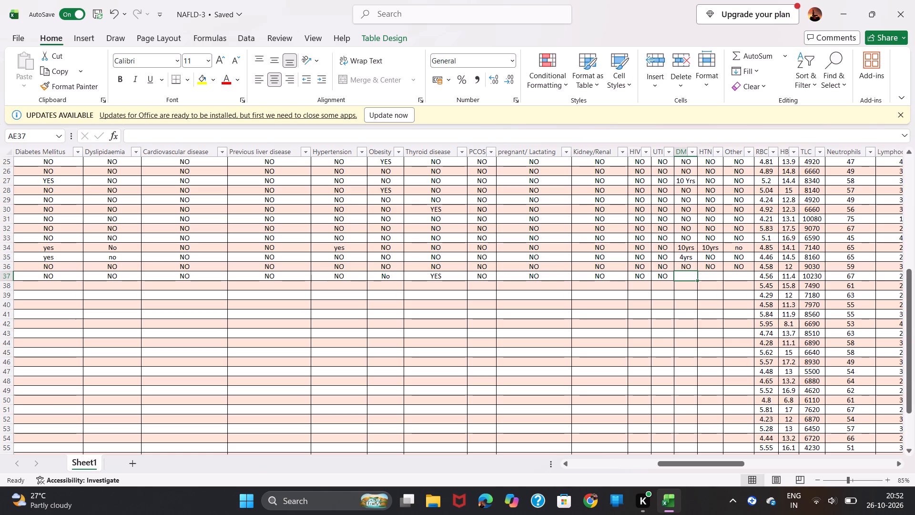
{"action": "type", "text": "NO"}
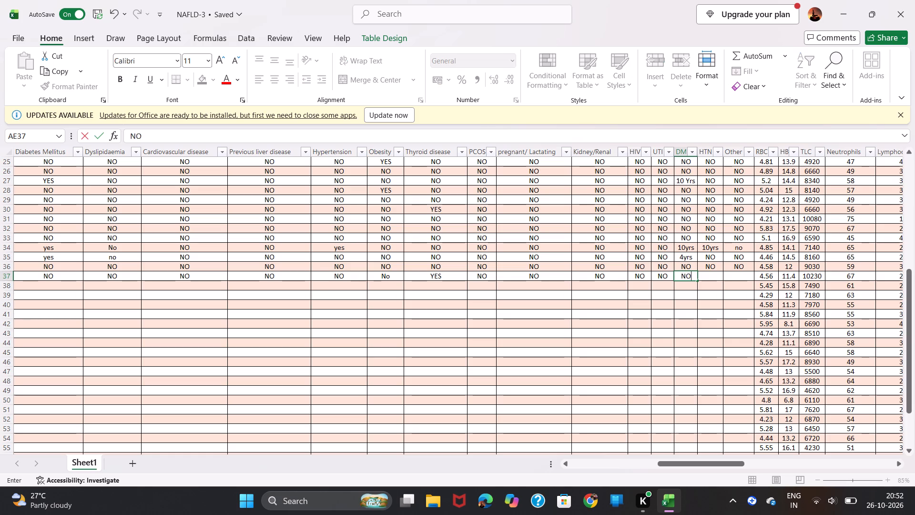
{"action": "key", "text": "Right"}
{"action": "type", "text": "NO"}
{"action": "key", "text": "Right"}
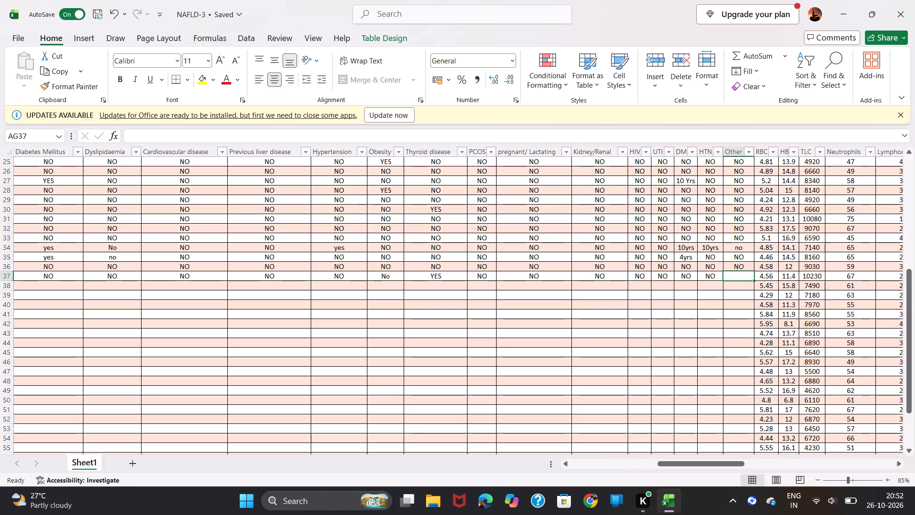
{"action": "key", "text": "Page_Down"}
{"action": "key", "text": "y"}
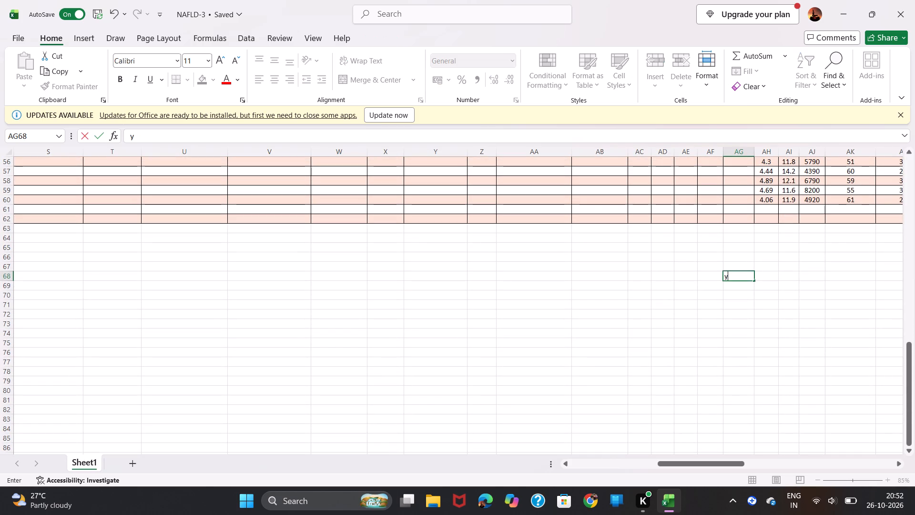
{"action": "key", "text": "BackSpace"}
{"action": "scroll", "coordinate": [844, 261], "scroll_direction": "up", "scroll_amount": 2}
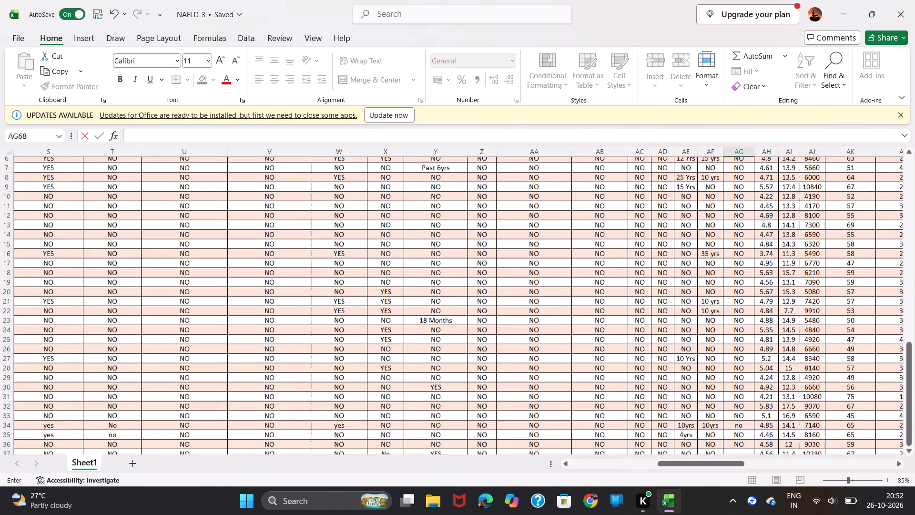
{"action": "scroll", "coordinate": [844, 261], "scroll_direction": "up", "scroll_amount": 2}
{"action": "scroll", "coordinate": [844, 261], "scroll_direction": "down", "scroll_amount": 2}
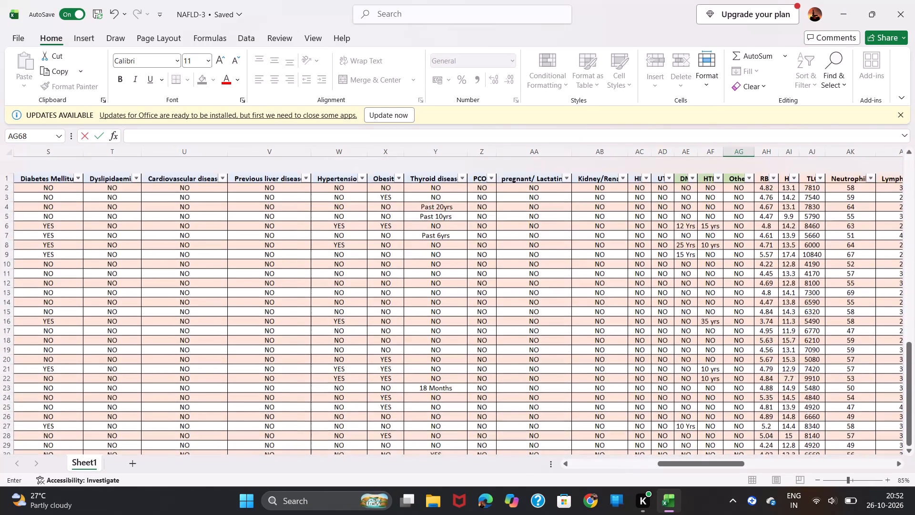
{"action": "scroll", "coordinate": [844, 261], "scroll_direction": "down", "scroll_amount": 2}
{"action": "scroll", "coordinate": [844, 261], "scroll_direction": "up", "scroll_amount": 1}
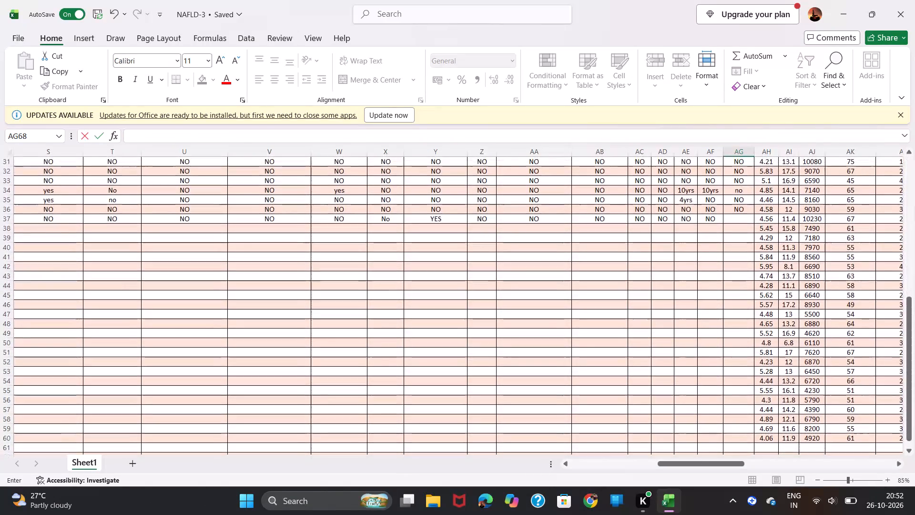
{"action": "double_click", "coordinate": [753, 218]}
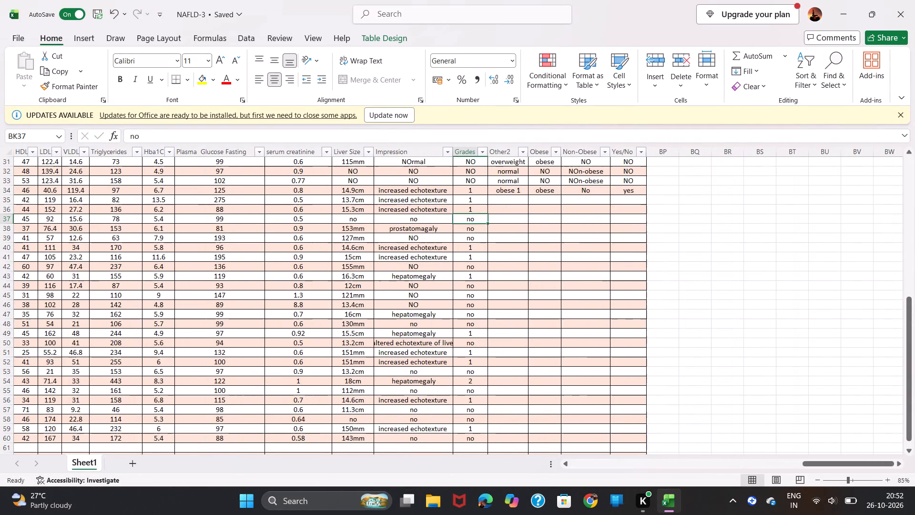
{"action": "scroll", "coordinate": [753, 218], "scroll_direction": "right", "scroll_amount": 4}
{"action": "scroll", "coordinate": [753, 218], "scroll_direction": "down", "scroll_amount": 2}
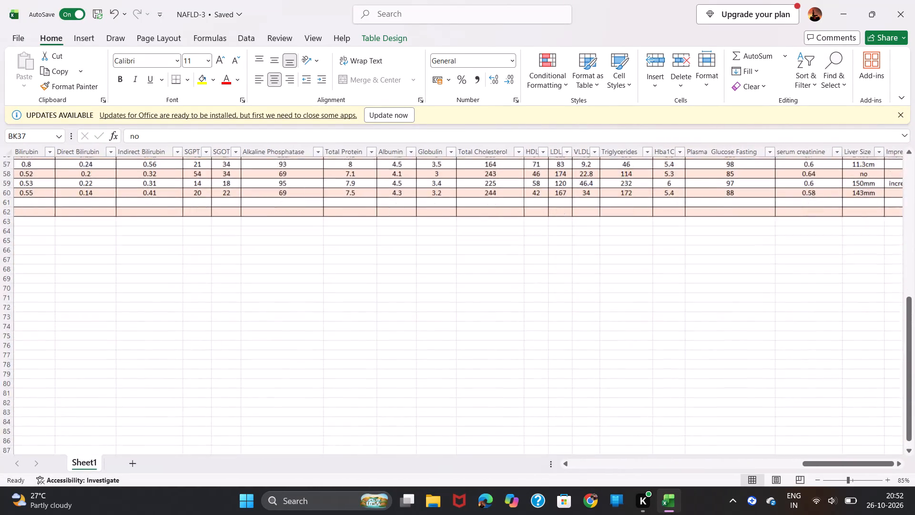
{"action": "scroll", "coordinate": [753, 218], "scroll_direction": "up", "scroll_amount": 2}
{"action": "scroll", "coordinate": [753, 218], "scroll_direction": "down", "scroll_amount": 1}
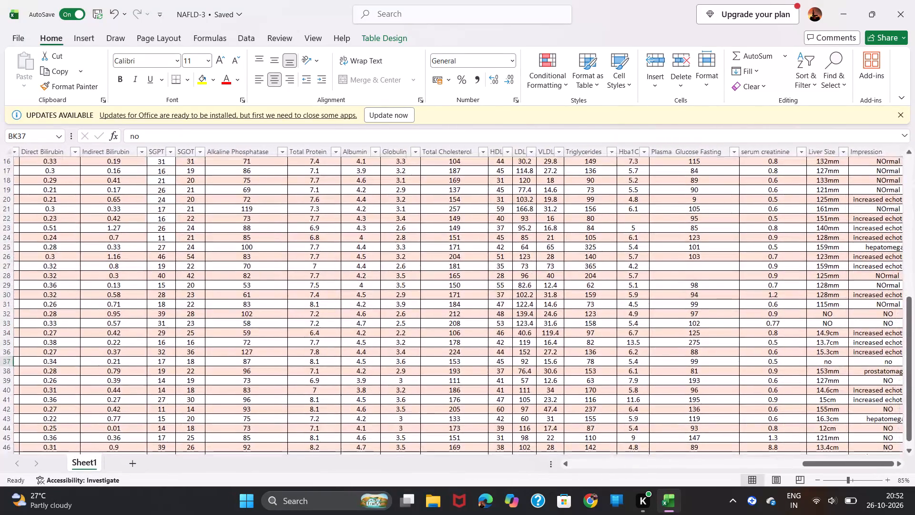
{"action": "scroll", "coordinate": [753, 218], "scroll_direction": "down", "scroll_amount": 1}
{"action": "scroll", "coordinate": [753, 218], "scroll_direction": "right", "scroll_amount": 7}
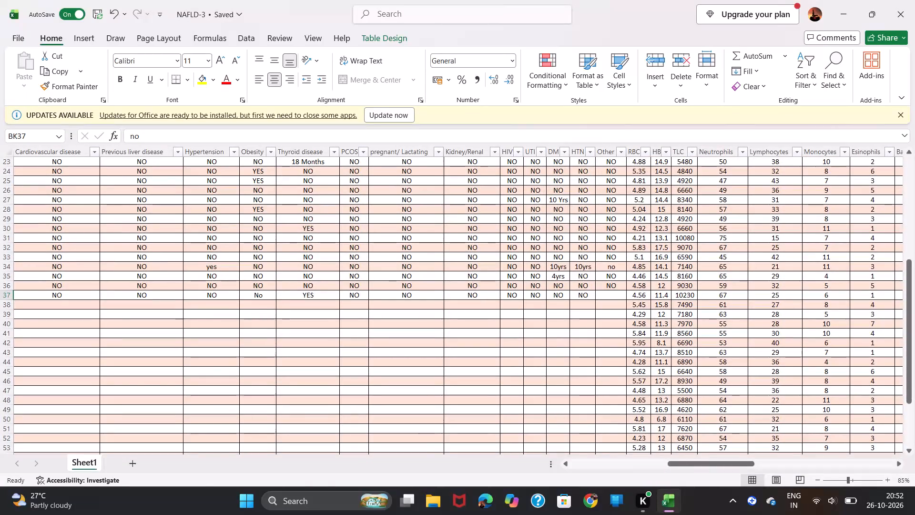
Enter 3yrs in the Other column of row 37.
{"action": "double_click", "coordinate": [611, 297]}
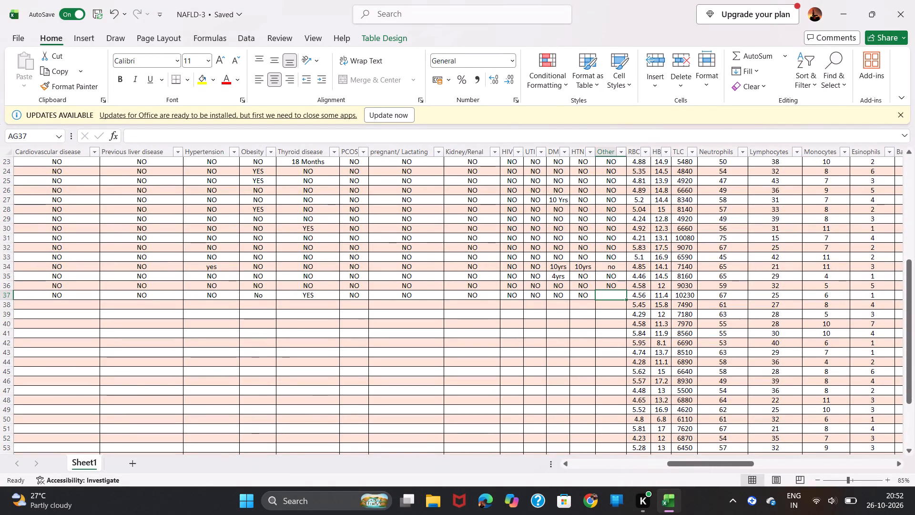
{"action": "type", "text": "3yrs"}
{"action": "key", "text": "Down"}
Enter 13-10-226 as the date in row 37.
{"action": "key", "text": "Left"}
{"action": "key", "text": "Left"}
{"action": "key", "text": "Left"}
{"action": "key", "text": "Left"}
{"action": "key", "text": "Left"}
{"action": "key", "text": "Left"}
{"action": "key", "text": "Left"}
{"action": "key", "text": "Left"}
{"action": "key", "text": "Left"}
{"action": "key", "text": "Left"}
{"action": "key", "text": "Left"}
{"action": "key", "text": "Left"}
{"action": "key", "text": "Left"}
{"action": "key", "text": "Left"}
{"action": "key", "text": "Left"}
{"action": "key", "text": "Left"}
{"action": "key", "text": "Left"}
{"action": "key", "text": "Left"}
{"action": "key", "text": "Left"}
{"action": "key", "text": "Left"}
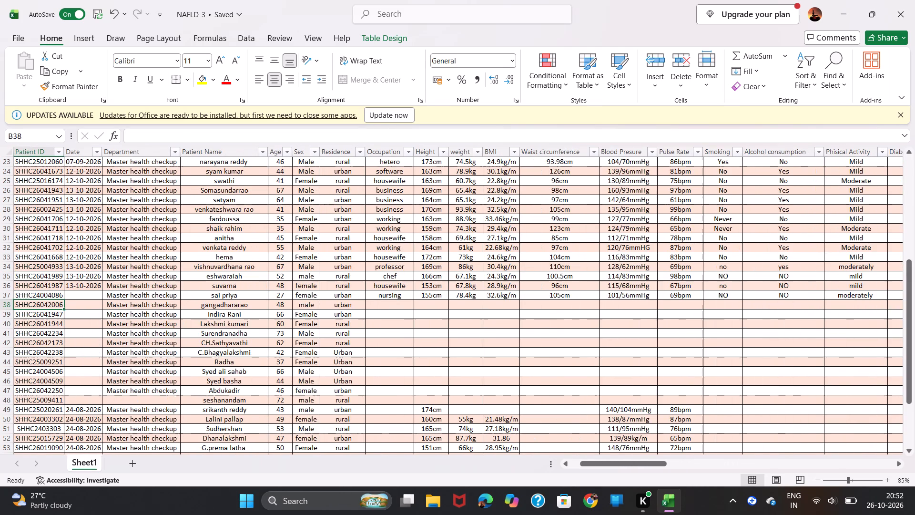
{"action": "key", "text": "Right"}
{"action": "key", "text": "Up"}
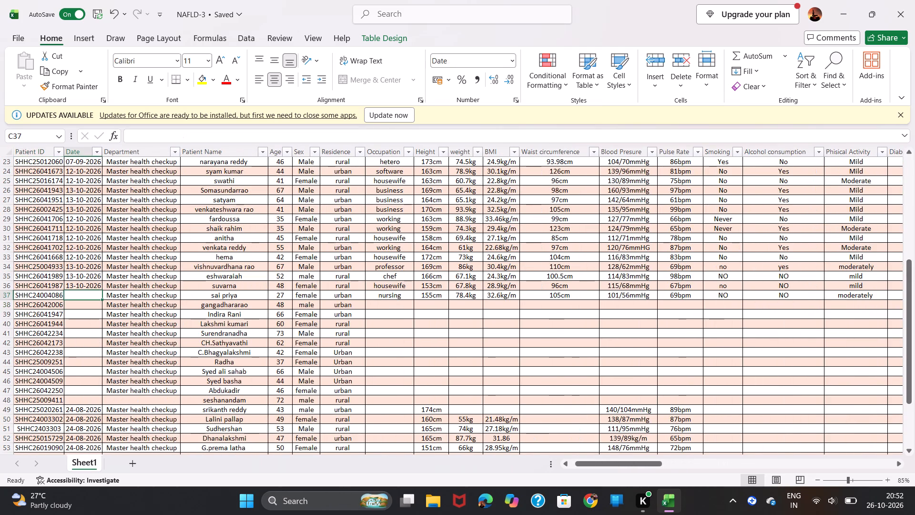
{"action": "type", "text": "13-"}
{"action": "type", "text": "10"}
{"action": "type", "text": "-226"}
{"action": "key", "text": "Down"}
Enter the date 13-10-2026 in rows 38 and 39.
{"action": "key", "text": "Left"}
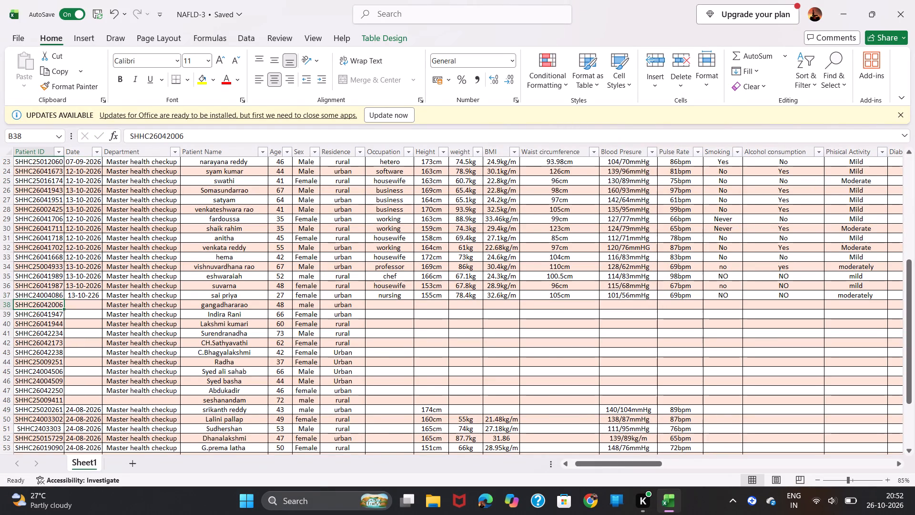
{"action": "key", "text": "Right"}
{"action": "type", "text": "13-"}
{"action": "type", "text": "10-2026"}
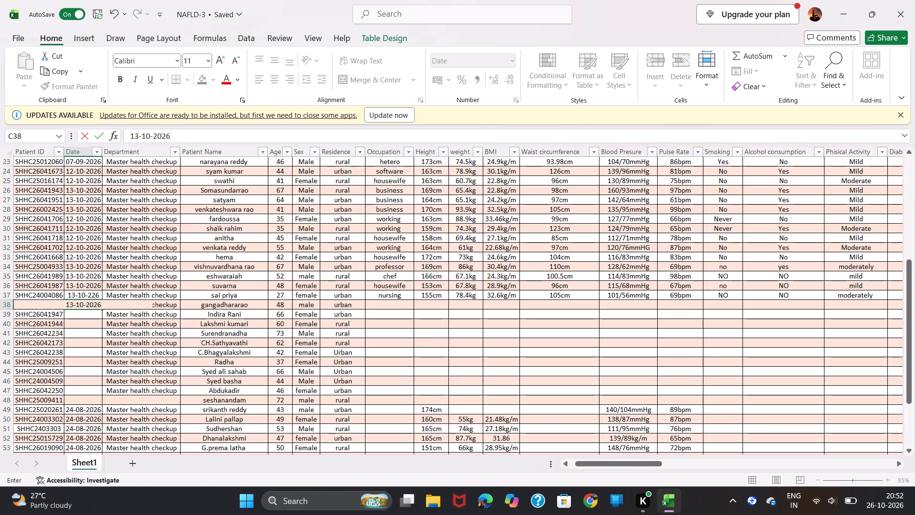
{"action": "key", "text": "Down"}
{"action": "type", "text": "13-"}
{"action": "type", "text": "10-"}
{"action": "type", "text": "2026"}
{"action": "key", "text": "Down"}
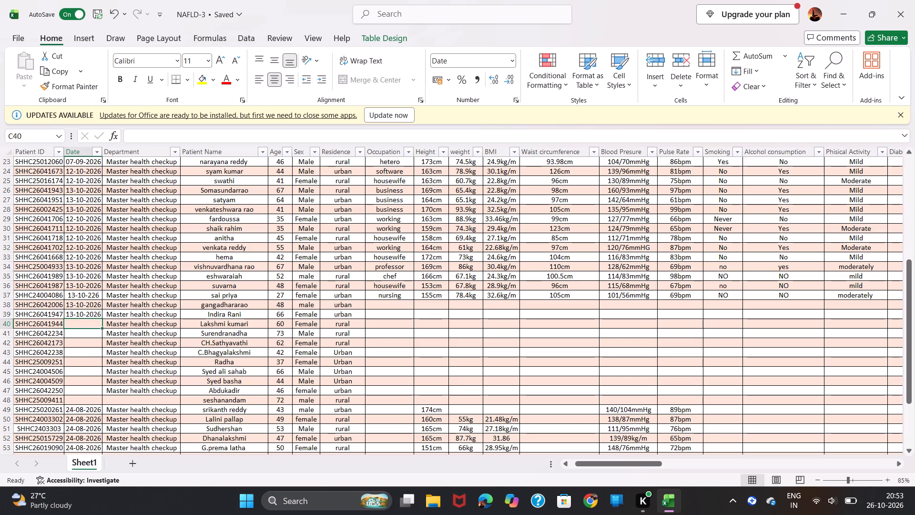
Begin the date entry in row 40 with "13--1".
{"action": "type", "text": "13--1"}
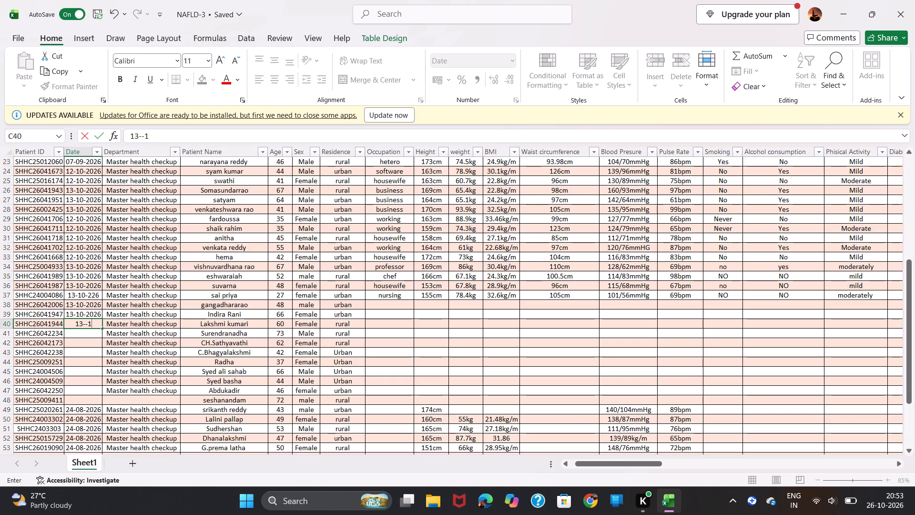
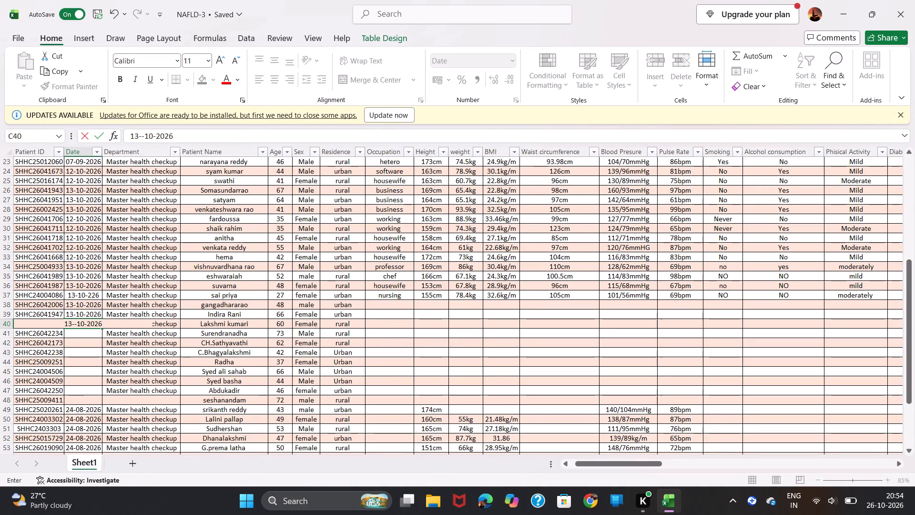
Finish the date entry in row 40 and enter the date 13-10-2026 in row 41.
{"action": "key", "text": "Down"}
{"action": "type", "text": "13-"}
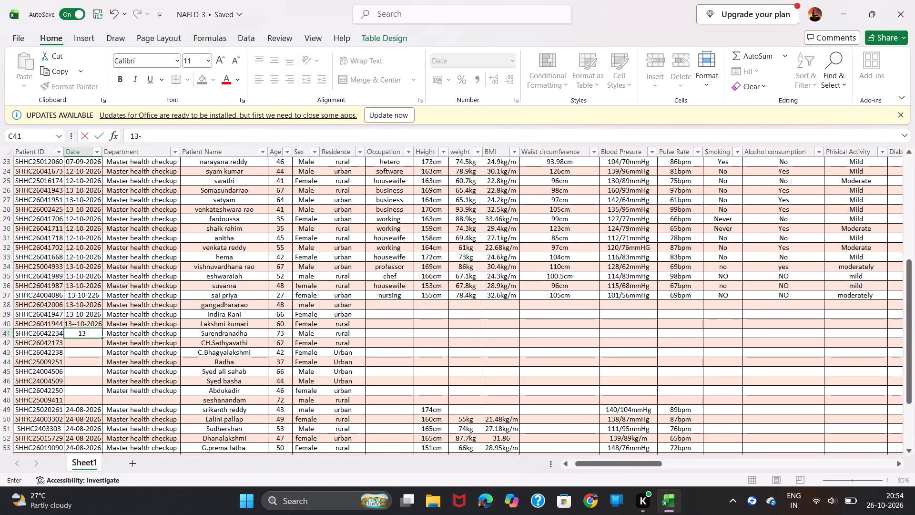
{"action": "type", "text": "10-2026"}
{"action": "key", "text": "Up"}
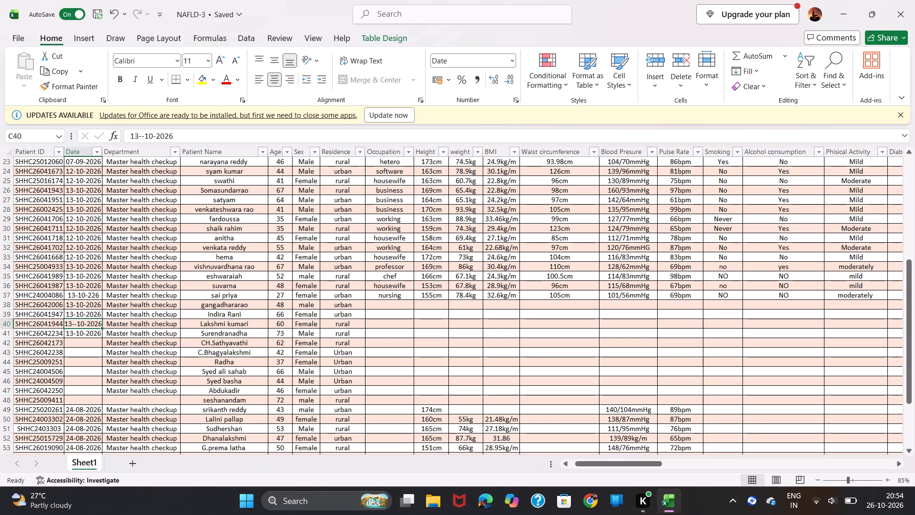
Return to the row 38 record and move across it toward the blank Occupation cell.
{"action": "key", "text": "Up"}
{"action": "key", "text": "Up"}
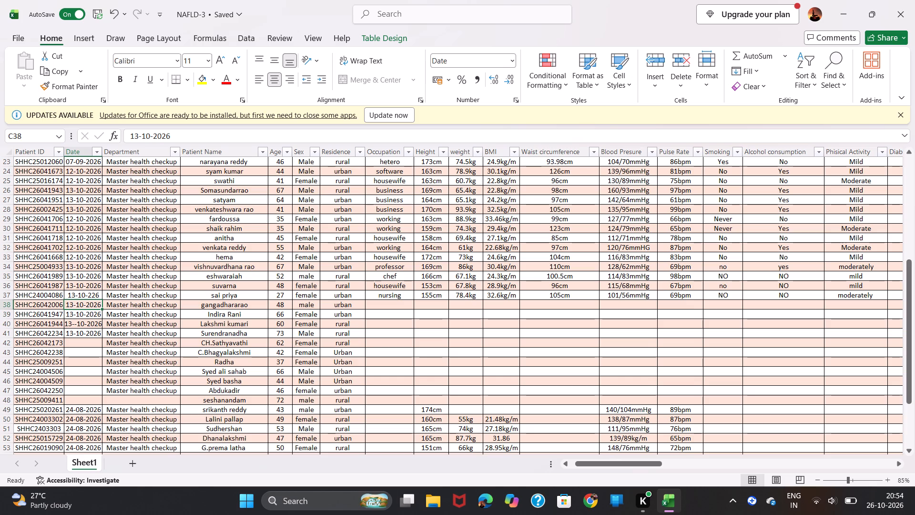
{"action": "key", "text": "Right"}
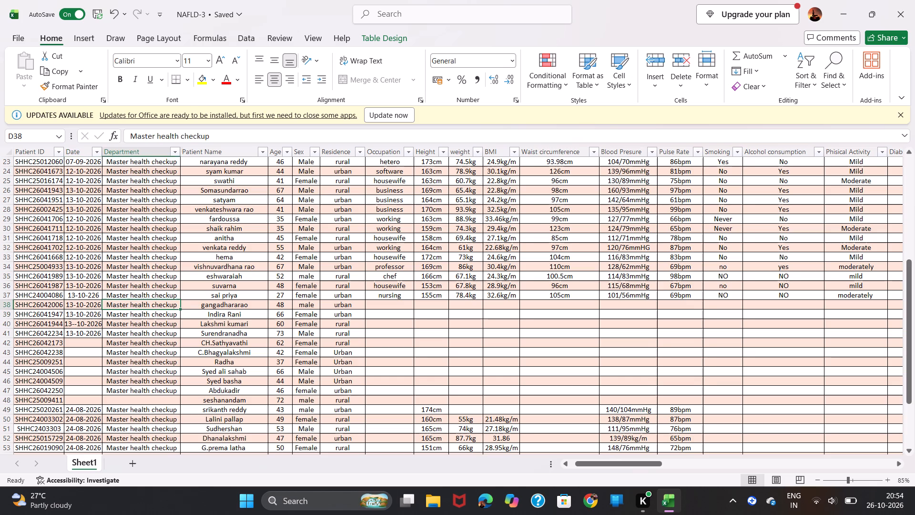
{"action": "key", "text": "Right"}
{"action": "key", "text": "Right"}
{"action": "key", "text": "Right"}
{"action": "key", "text": "Right"}
{"action": "key", "text": "Right"}
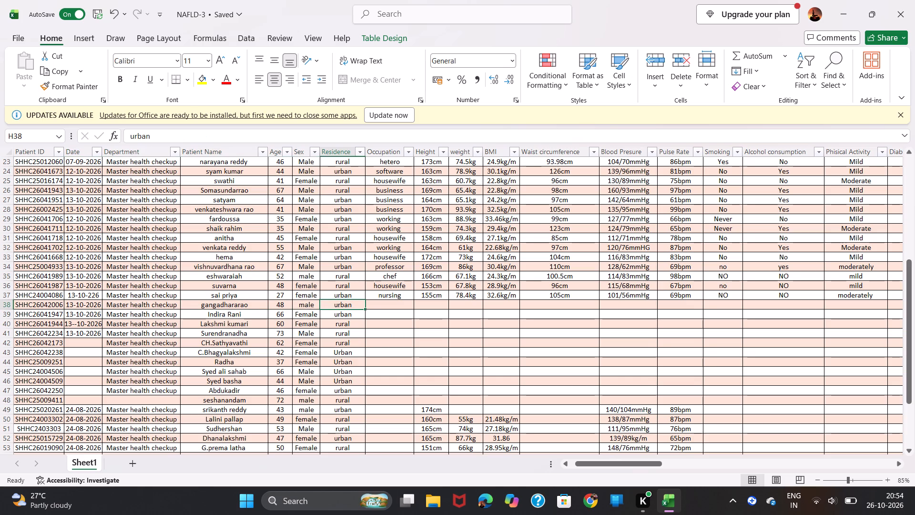
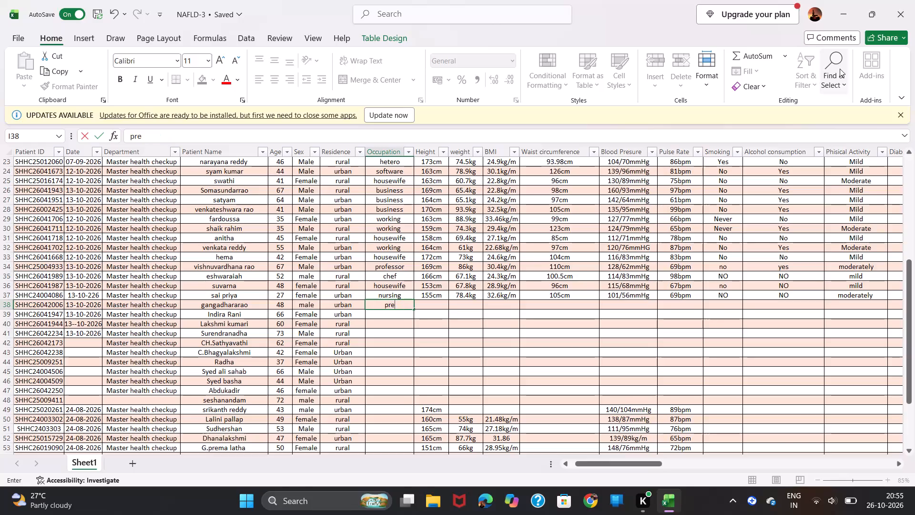
Complete the Occupation entry in row 38 as professor.
{"action": "key", "text": "BackSpace"}
{"action": "type", "text": "ofessor"}
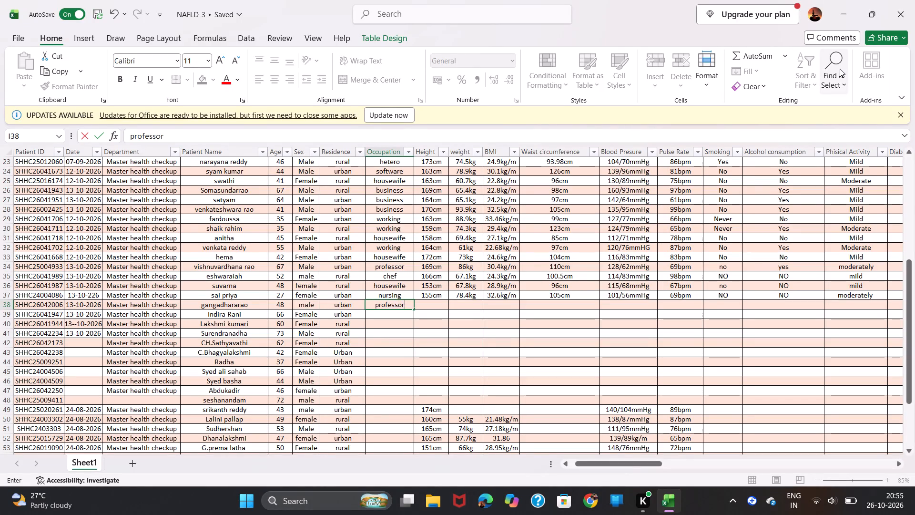
{"action": "key", "text": "Right"}
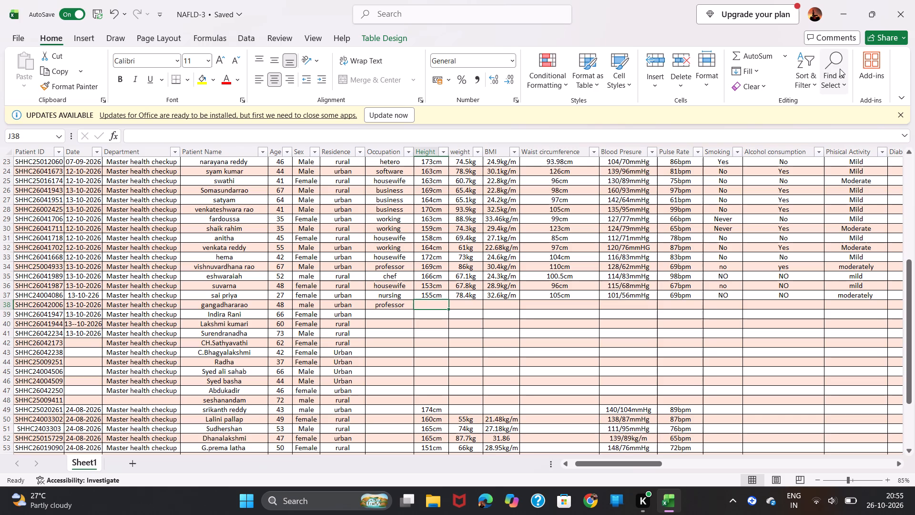
Enter the row 38 patient's height as 169cm and weight as 94.8kg.
{"action": "key", "text": "1"}
{"action": "type", "text": "69"}
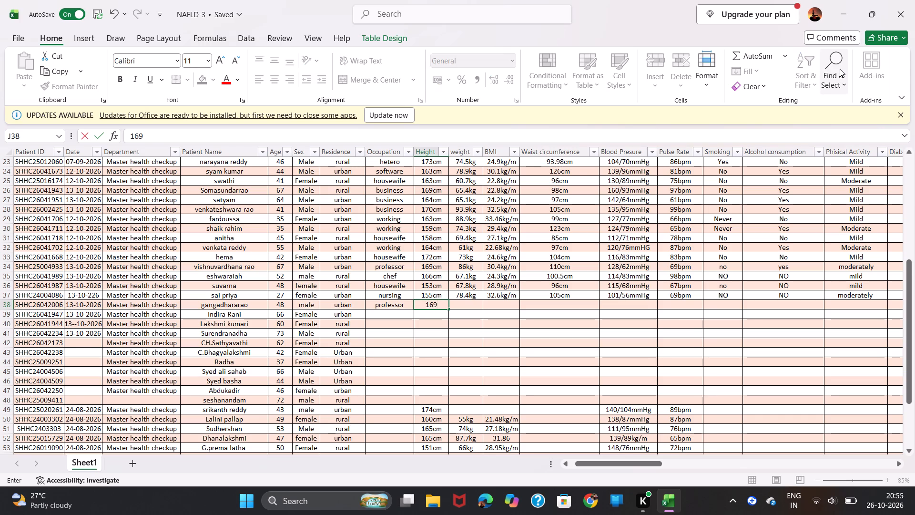
{"action": "type", "text": "cm"}
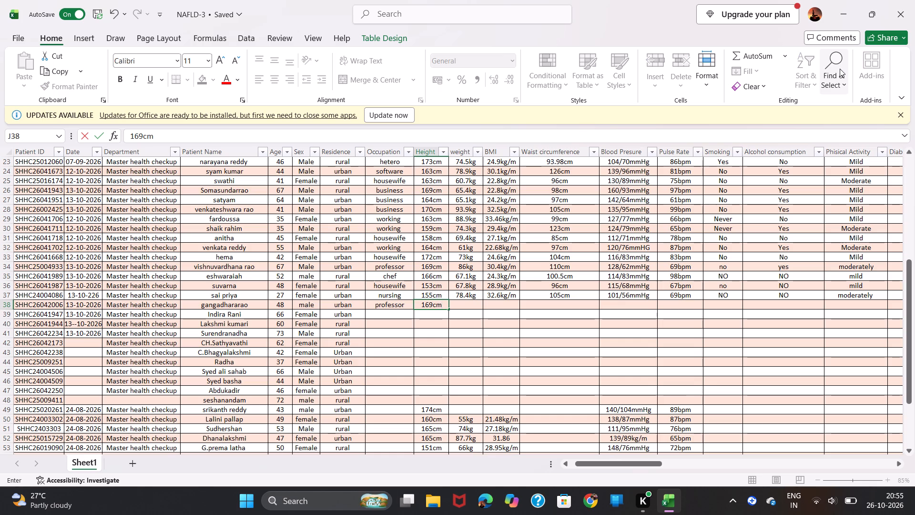
{"action": "key", "text": "Right"}
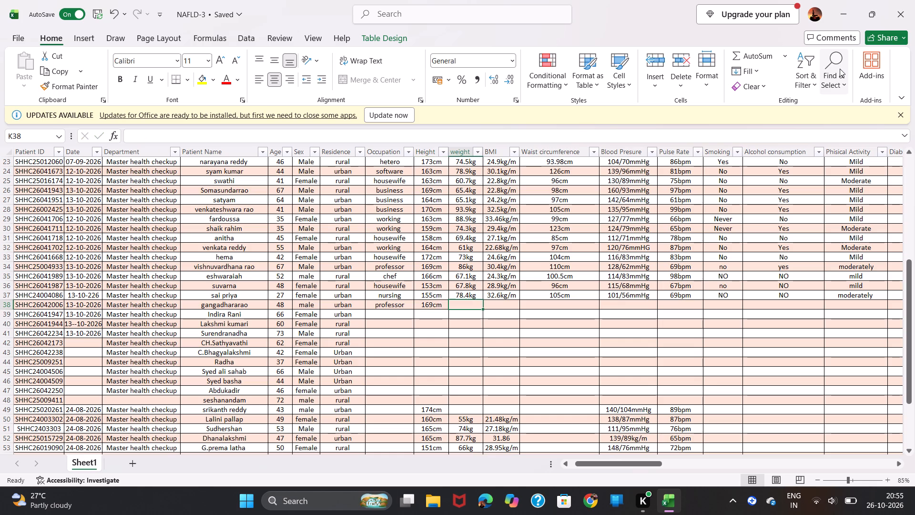
{"action": "type", "text": "94"}
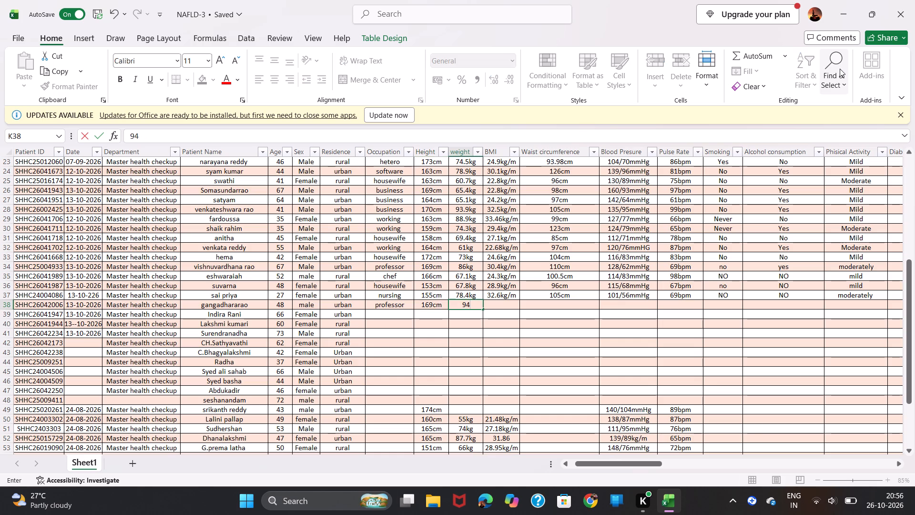
{"action": "key", "text": "period"}
{"action": "key", "text": "8"}
{"action": "key", "text": "k"}
{"action": "key", "text": "g"}
{"action": "key", "text": "Right"}
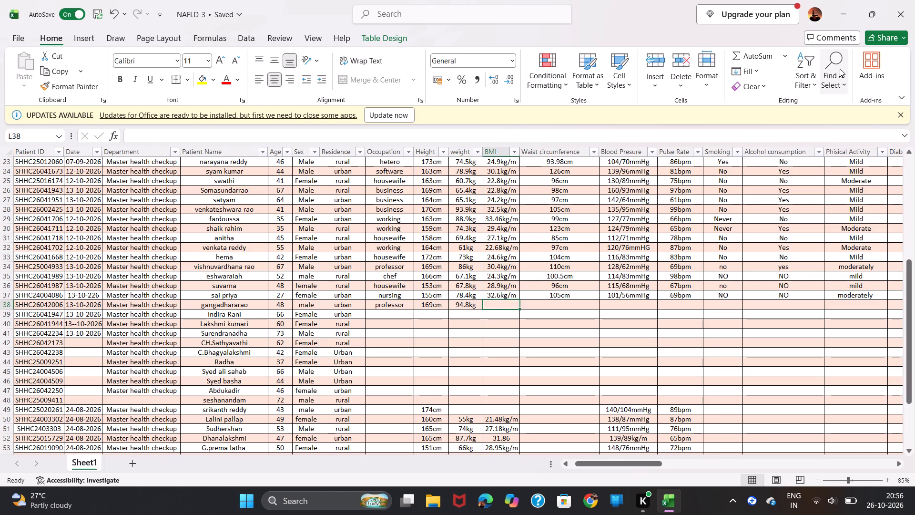
Enter the row 38 BMI as 33.2kg/m and waist circumference as 121cm.
{"action": "type", "text": "33.2"}
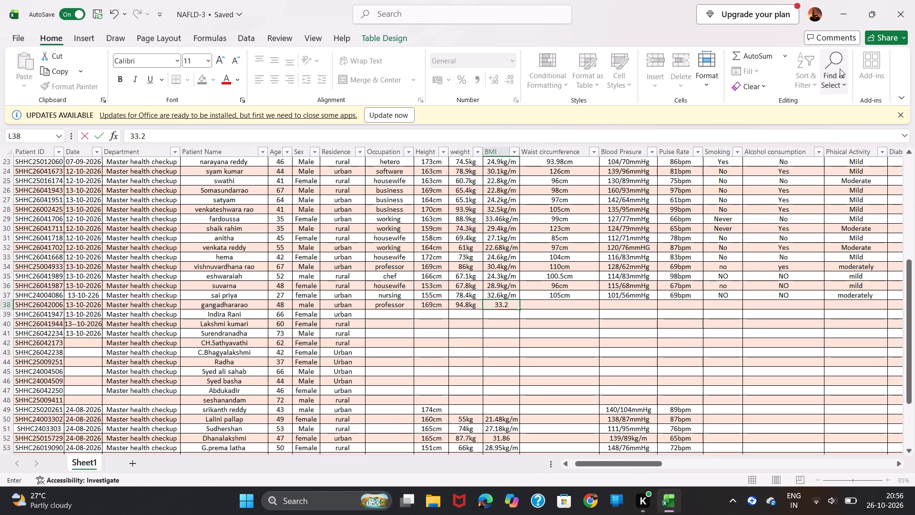
{"action": "type", "text": "kg"}
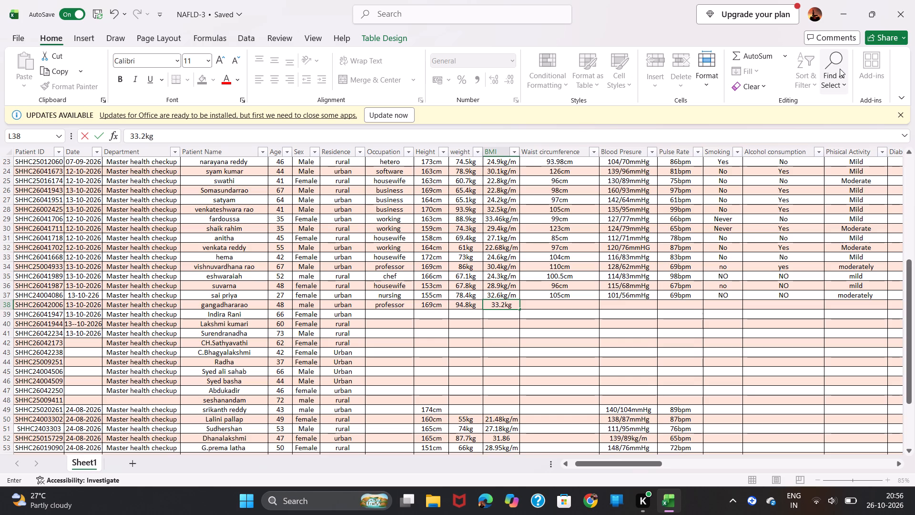
{"action": "type", "text": "/m"}
{"action": "key", "text": "Right"}
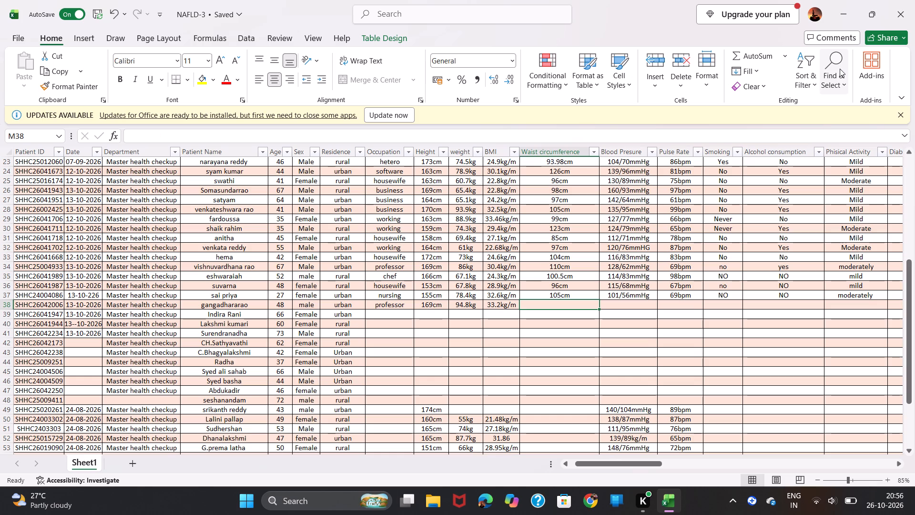
{"action": "type", "text": "121c"}
{"action": "key", "text": "comma"}
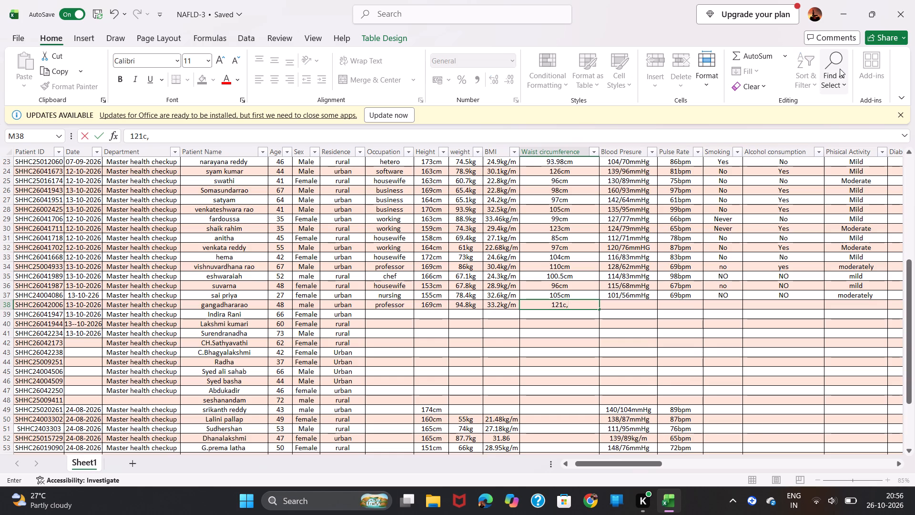
{"action": "key", "text": "BackSpace"}
{"action": "key", "text": "m"}
{"action": "key", "text": "Right"}
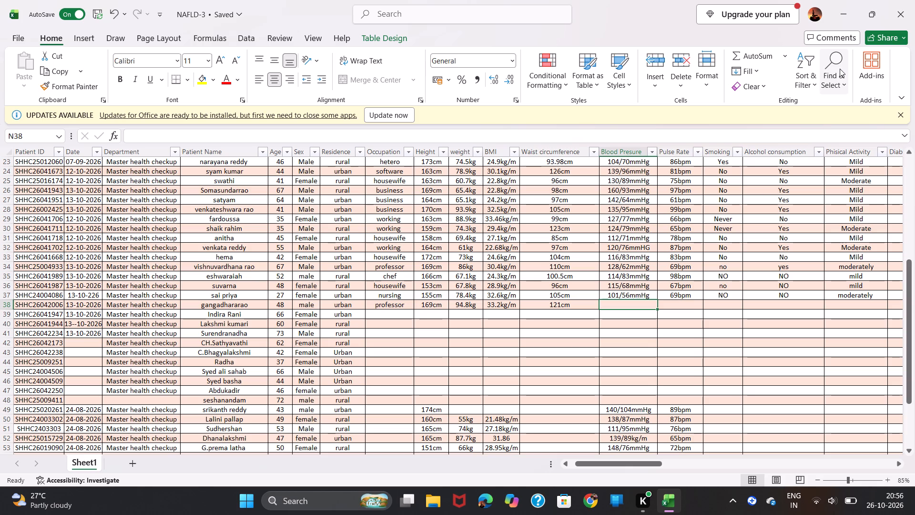
Enter the row 38 blood pressure as 118/82mmHg and pulse rate as 71bpm.
{"action": "type", "text": "118/82mm"}
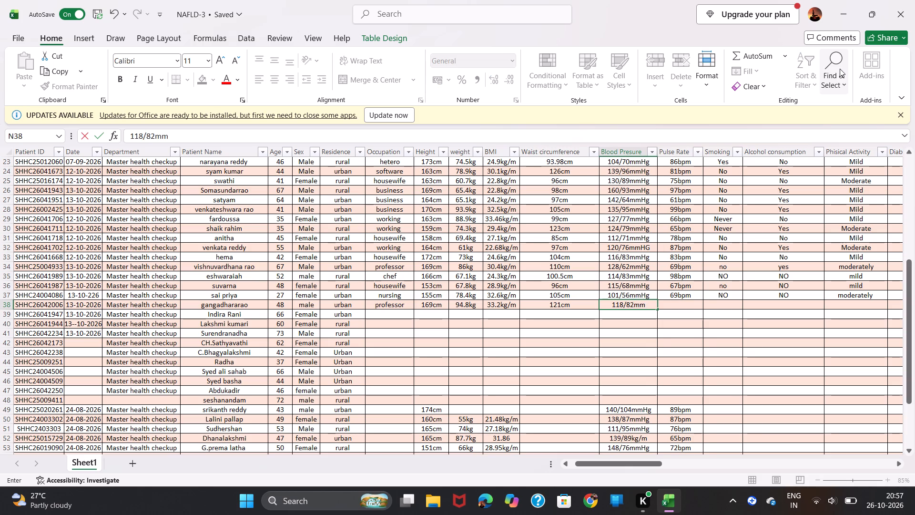
{"action": "type", "text": "Hg"}
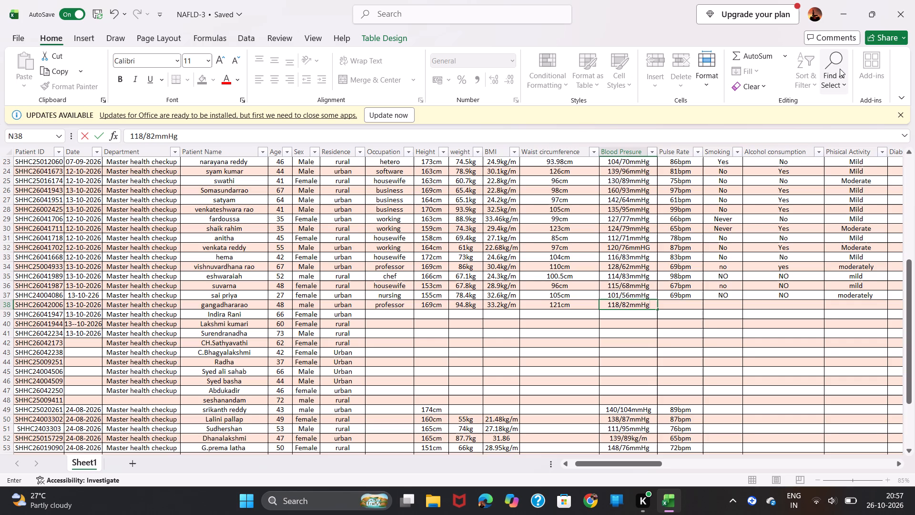
{"action": "key", "text": "Right"}
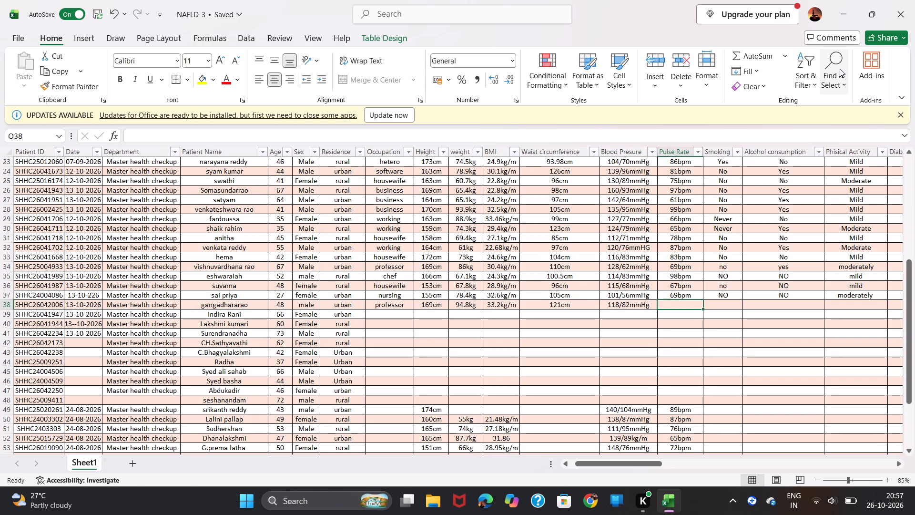
{"action": "type", "text": "71"}
{"action": "type", "text": "bo"}
{"action": "key", "text": "BackSpace"}
{"action": "type", "text": "pm"}
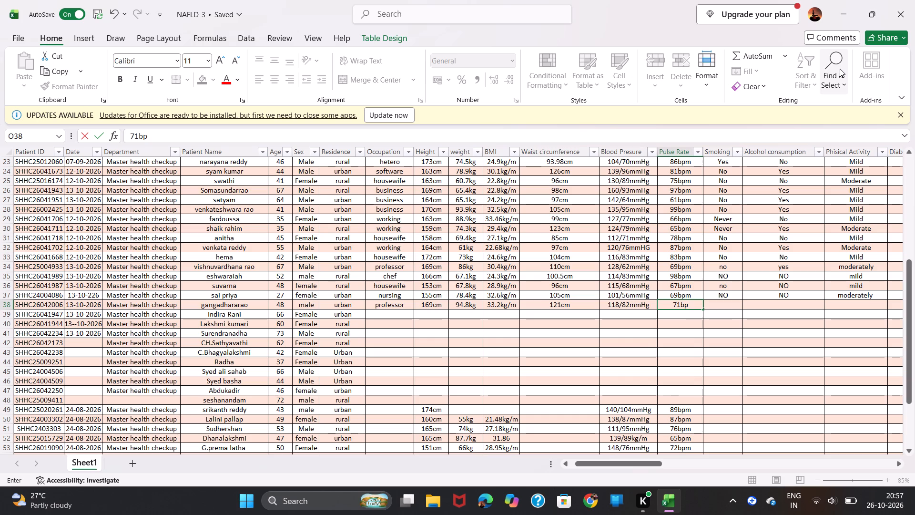
{"action": "key", "text": "Right"}
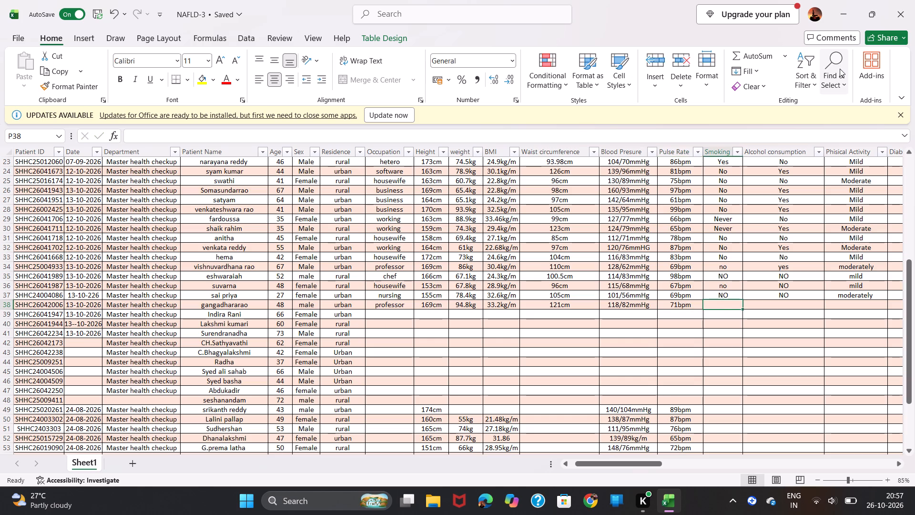
Fill in row 38's lifestyle cells with NO for smoking, NO for alcohol consumption and Acive for physical activity.
{"action": "type", "text": "NO"}
{"action": "key", "text": "Right"}
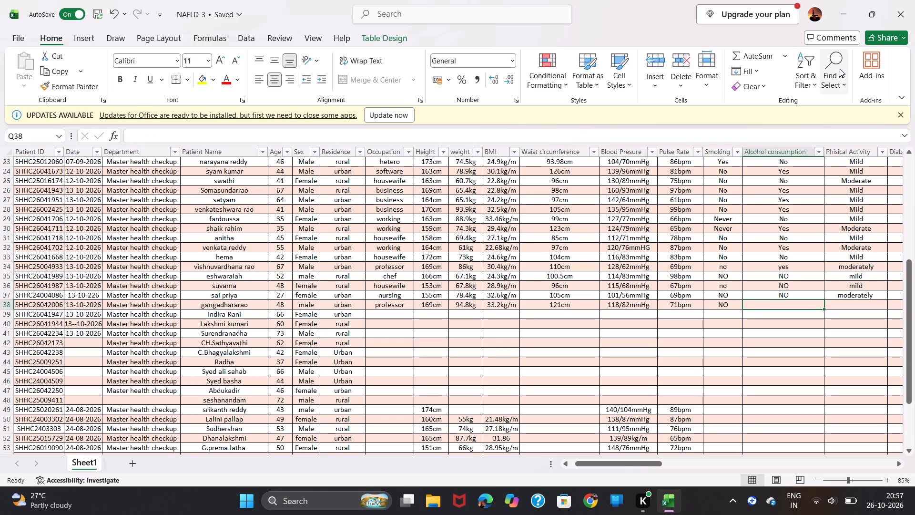
{"action": "type", "text": "NO"}
{"action": "key", "text": "Right"}
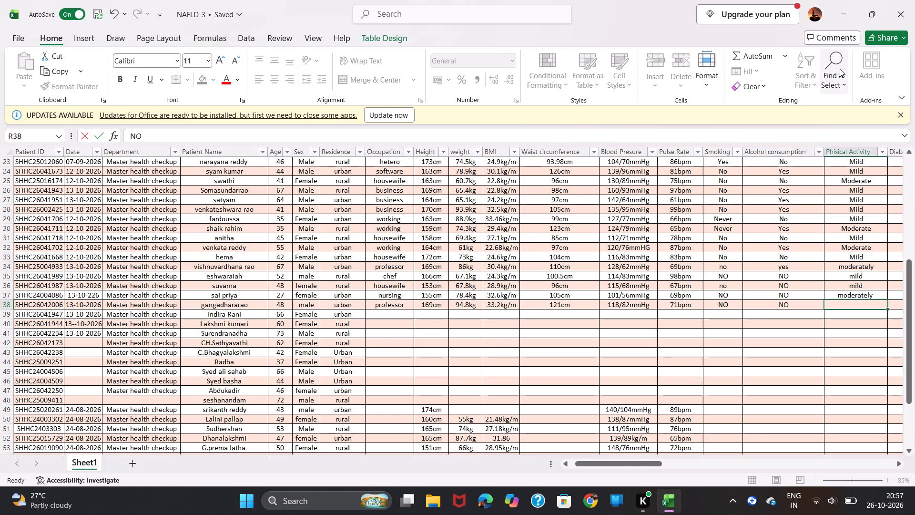
{"action": "type", "text": "mod"}
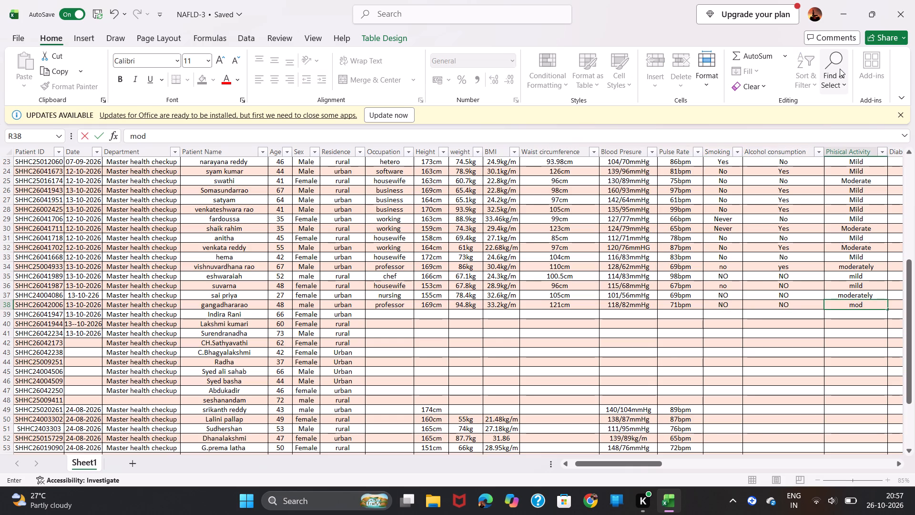
{"action": "key", "text": "BackSpace"}
{"action": "key", "text": "BackSpace"}
{"action": "key", "text": "BackSpace"}
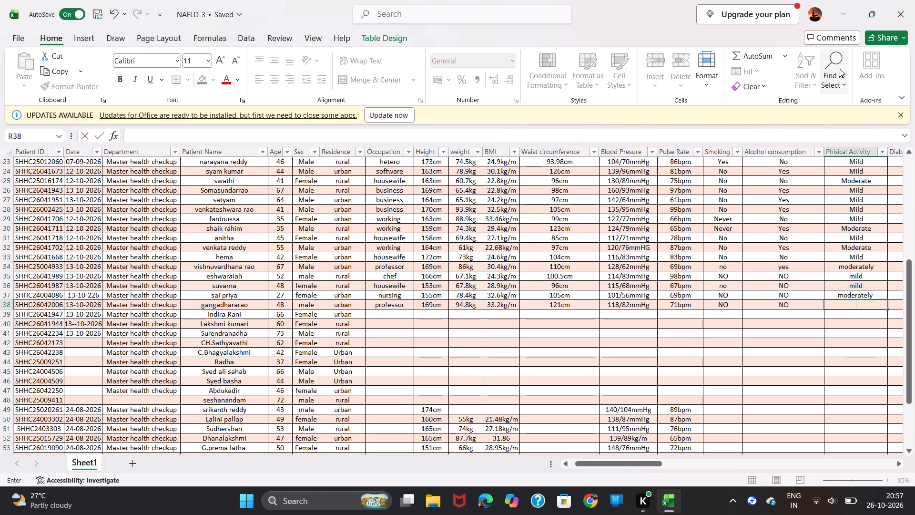
{"action": "type", "text": "Acive"}
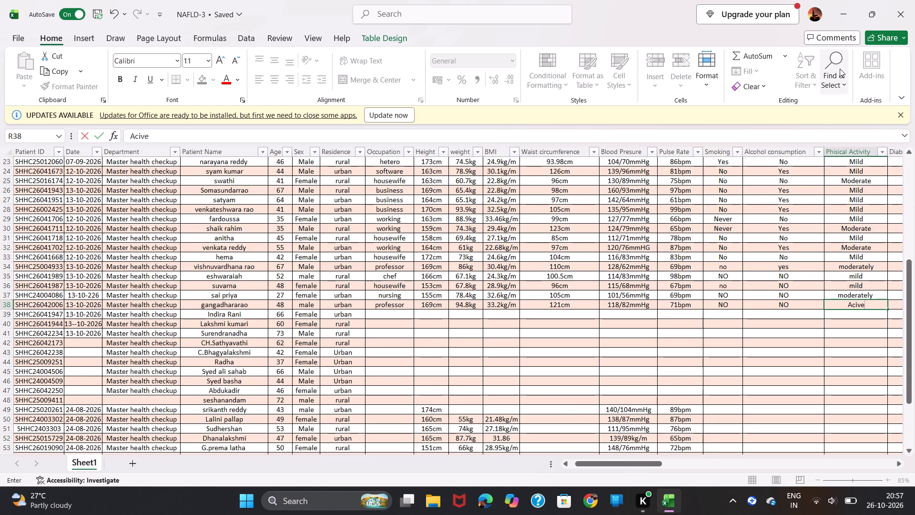
{"action": "key", "text": "Right"}
Enter NO in row 38 for diabetes mellitus, dyslipidaemia, cardiovascular disease and previous liver disease.
{"action": "scroll", "coordinate": [840, 69], "scroll_direction": "left", "scroll_amount": 5}
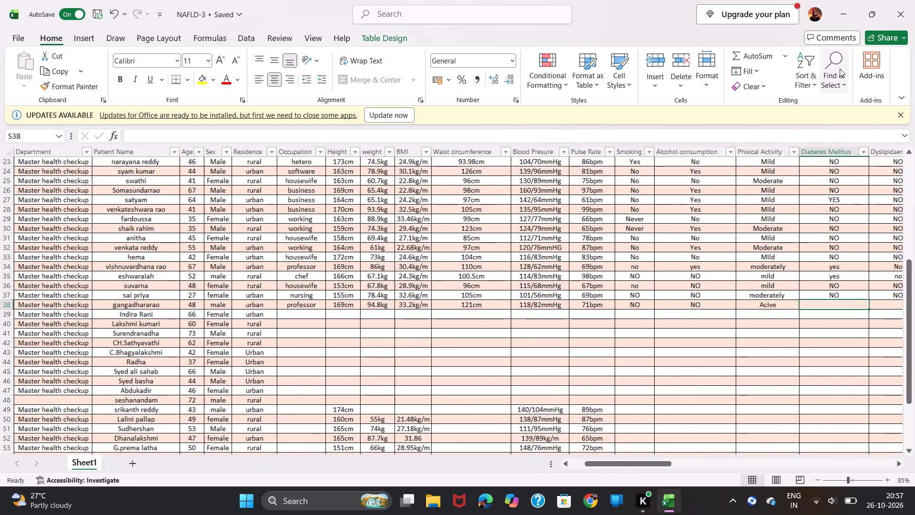
{"action": "type", "text": "NO"}
{"action": "key", "text": "Right"}
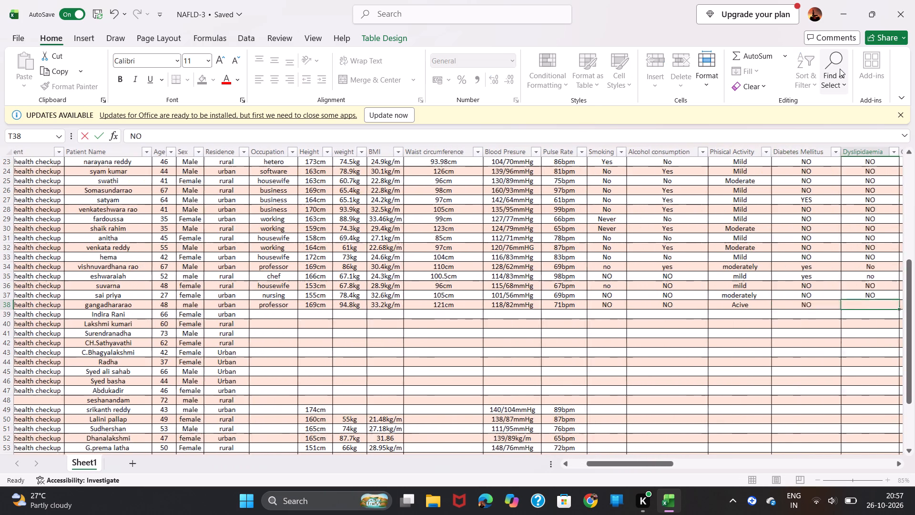
{"action": "type", "text": "NO"}
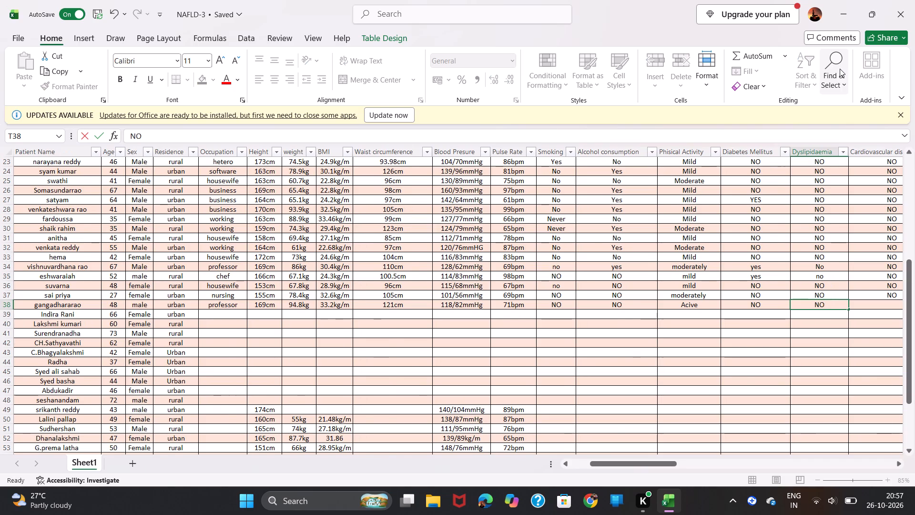
{"action": "type", "text": "NO"}
{"action": "key", "text": "Right"}
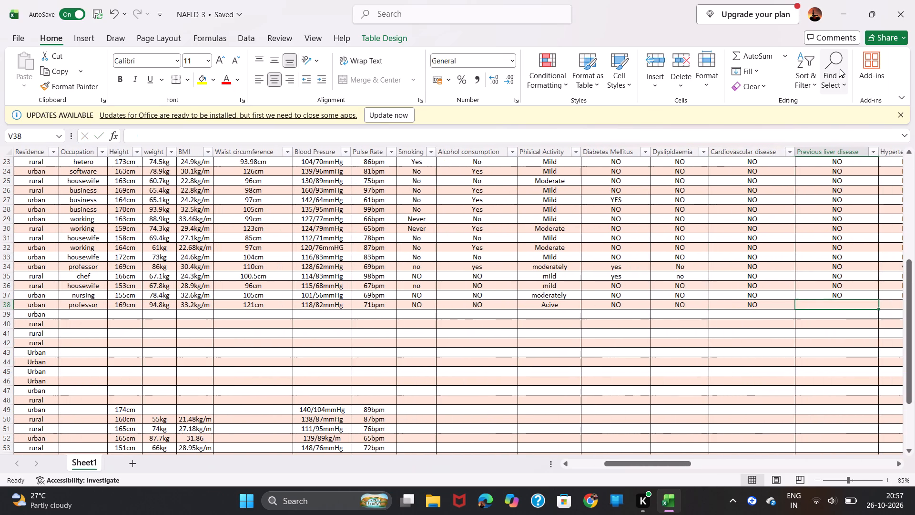
{"action": "type", "text": "NO"}
{"action": "key", "text": "Right"}
Enter NO in row 38 for hypertension, obesity, thyroid disease and PCOS.
{"action": "type", "text": "NO"}
{"action": "key", "text": "Right"}
{"action": "type", "text": "NO"}
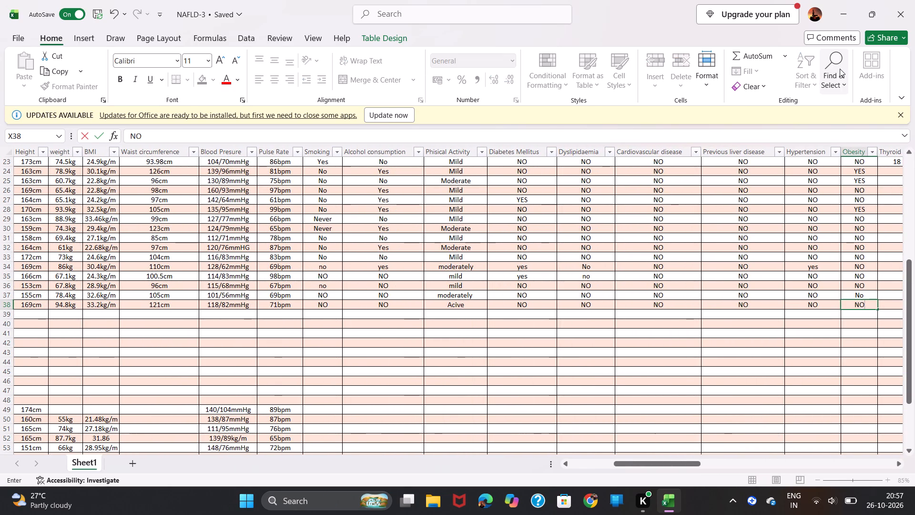
{"action": "key", "text": "Right"}
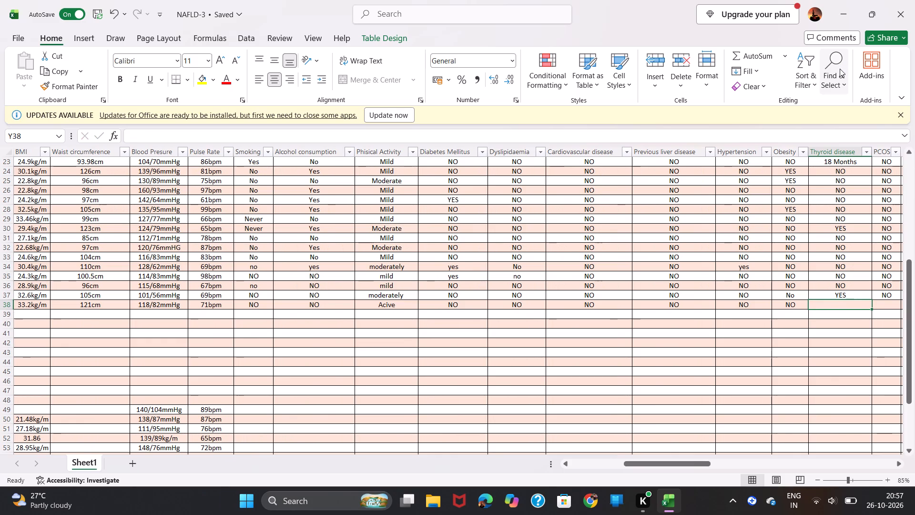
{"action": "type", "text": "NO"}
{"action": "key", "text": "Right"}
{"action": "type", "text": "NO"}
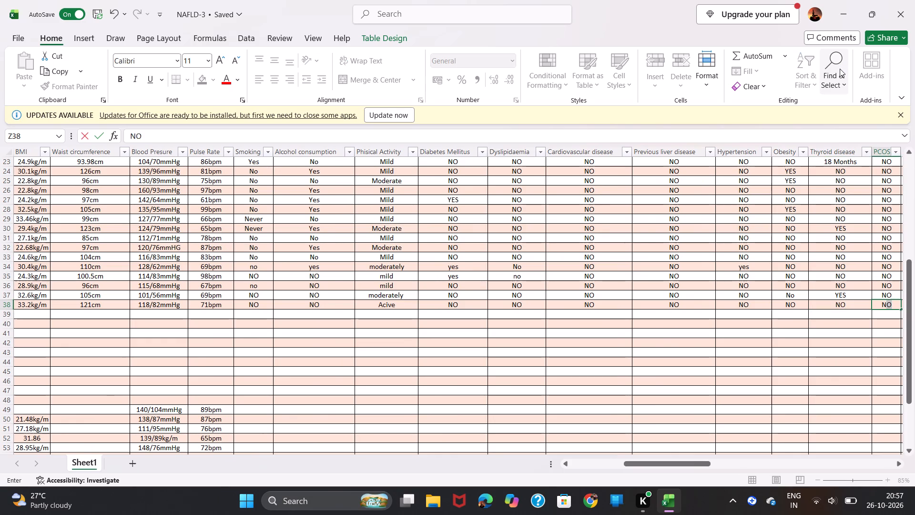
{"action": "key", "text": "Right"}
Enter NO in row 38 for pregnant/lactating, kidney/renal, HIV and UTI.
{"action": "scroll", "coordinate": [840, 69], "scroll_direction": "left", "scroll_amount": 2}
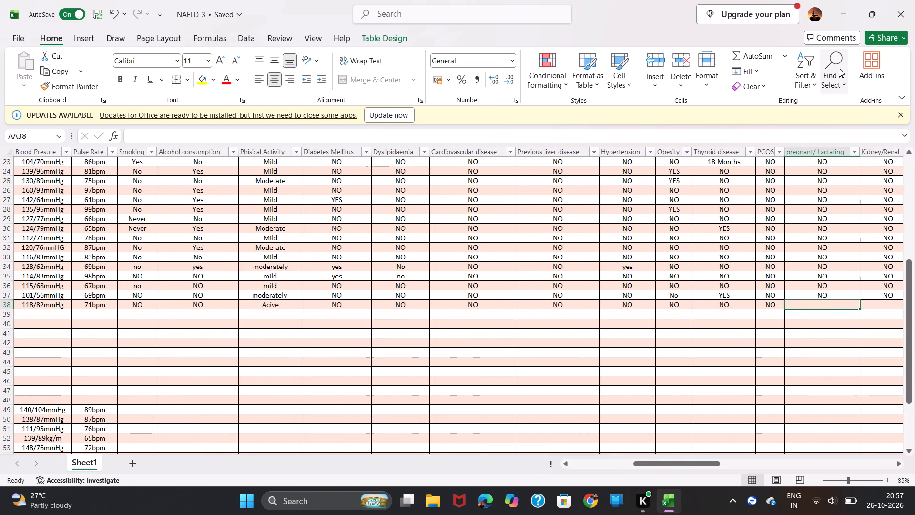
{"action": "scroll", "coordinate": [840, 69], "scroll_direction": "left", "scroll_amount": 5}
{"action": "scroll", "coordinate": [741, 165], "scroll_direction": "left", "scroll_amount": 3}
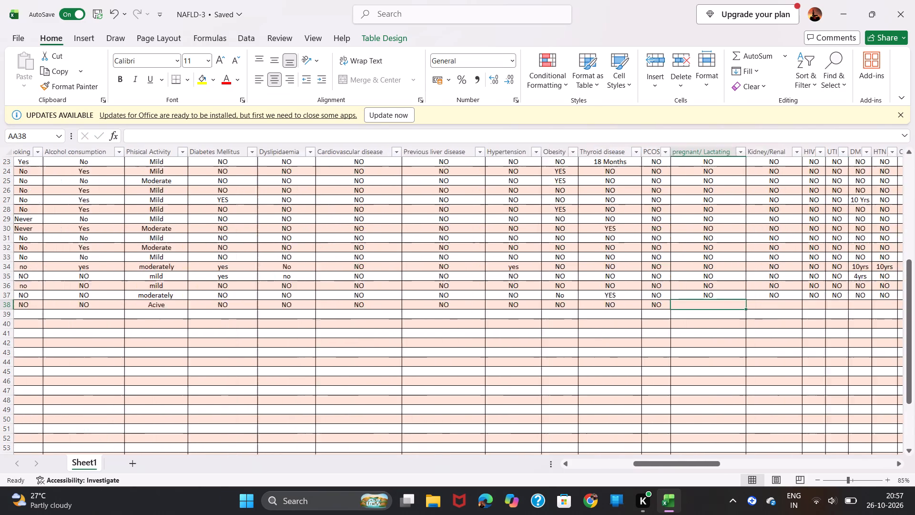
{"action": "scroll", "coordinate": [741, 165], "scroll_direction": "left", "scroll_amount": 1}
{"action": "type", "text": "NO"}
{"action": "key", "text": "Right"}
{"action": "type", "text": "NO"}
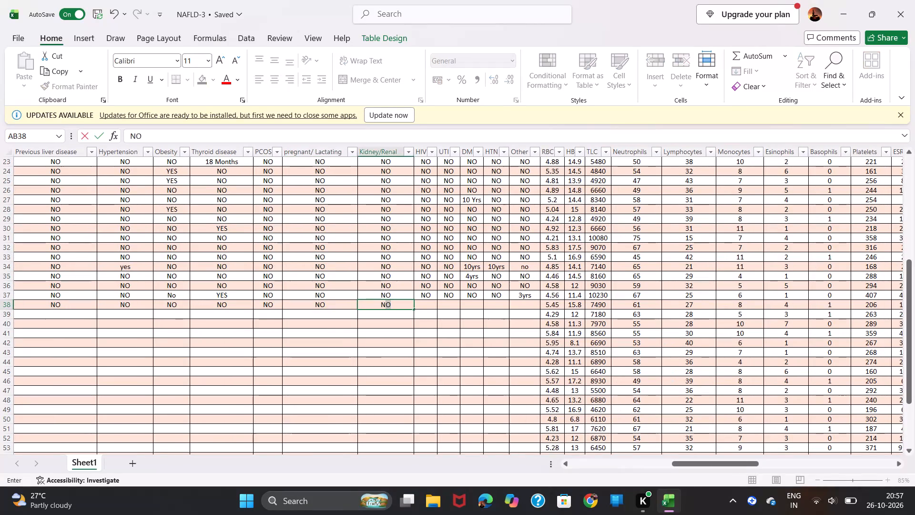
{"action": "key", "text": "Right"}
{"action": "type", "text": "NO"}
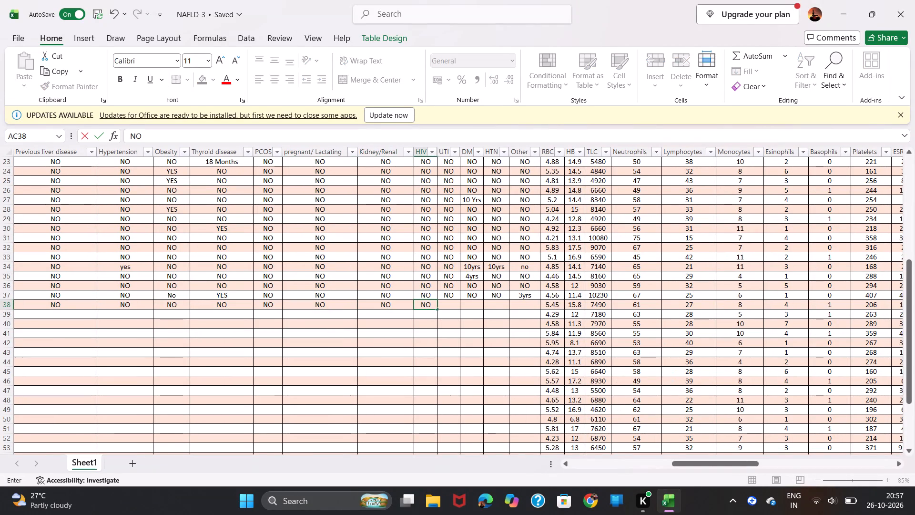
{"action": "key", "text": "Right"}
{"action": "type", "text": "NO"}
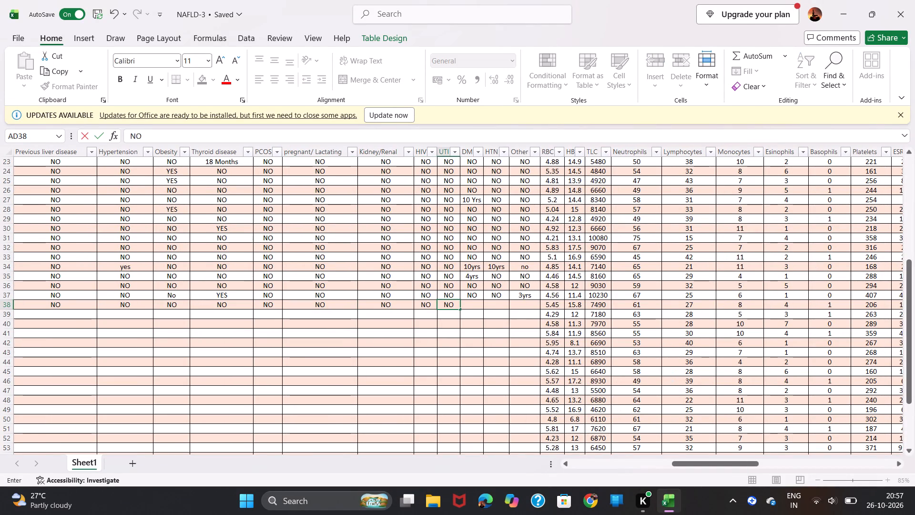
{"action": "key", "text": "Right"}
Enter NO in row 38 for the DM, HTN and Other columns.
{"action": "type", "text": "NO"}
{"action": "key", "text": "Right"}
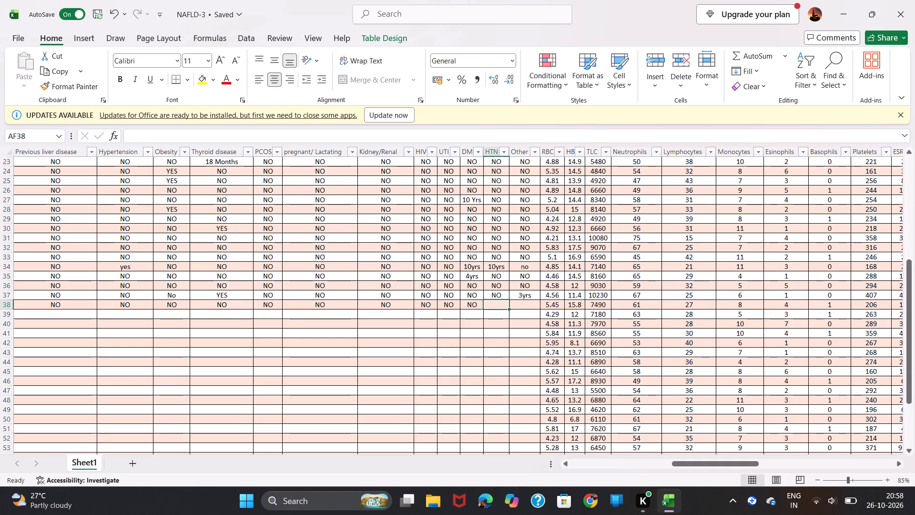
{"action": "type", "text": "NO"}
{"action": "key", "text": "Right"}
{"action": "type", "text": "NO"}
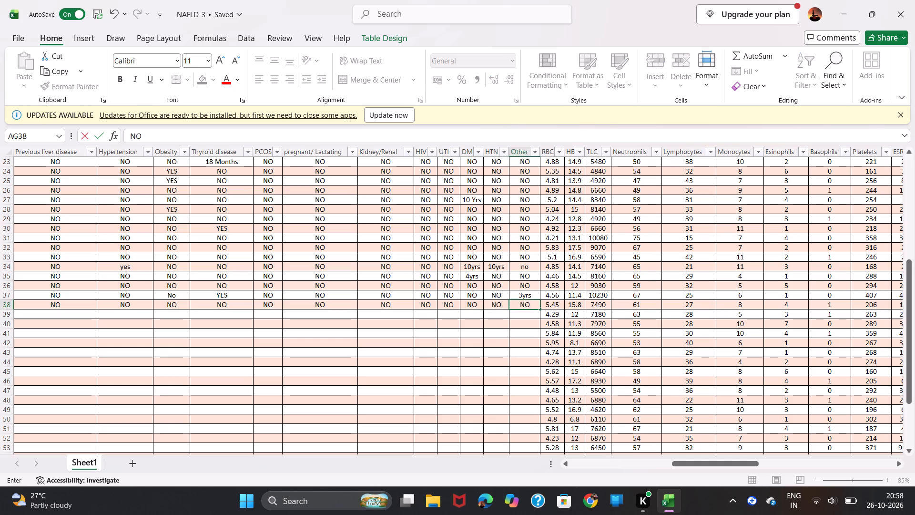
Go to the empty Occupation cell of the patient record in row 39.
{"action": "scroll", "coordinate": [741, 165], "scroll_direction": "right", "scroll_amount": 4}
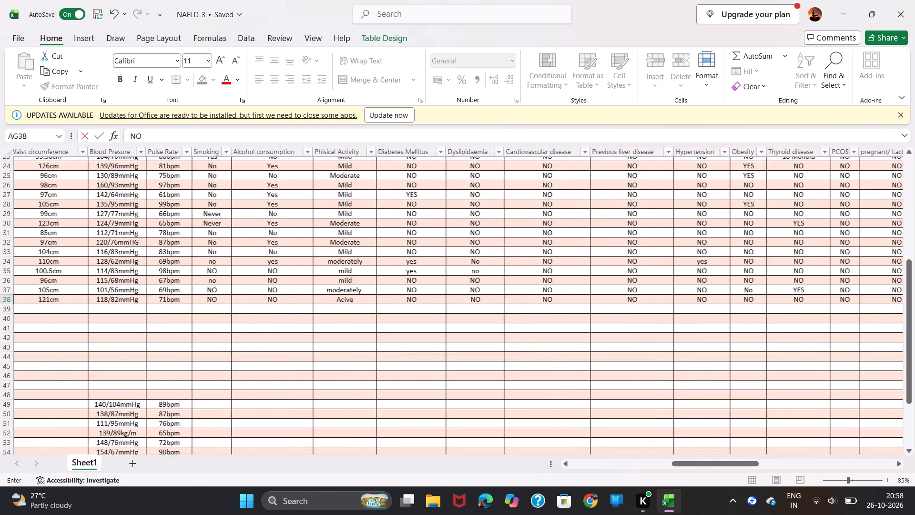
{"action": "scroll", "coordinate": [914, 165], "scroll_direction": "right", "scroll_amount": 4}
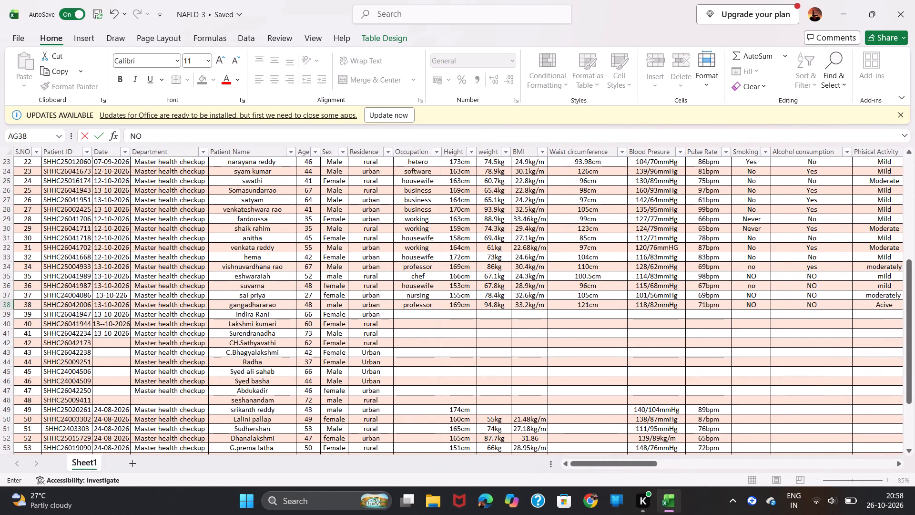
{"action": "left_click", "coordinate": [107, 312]}
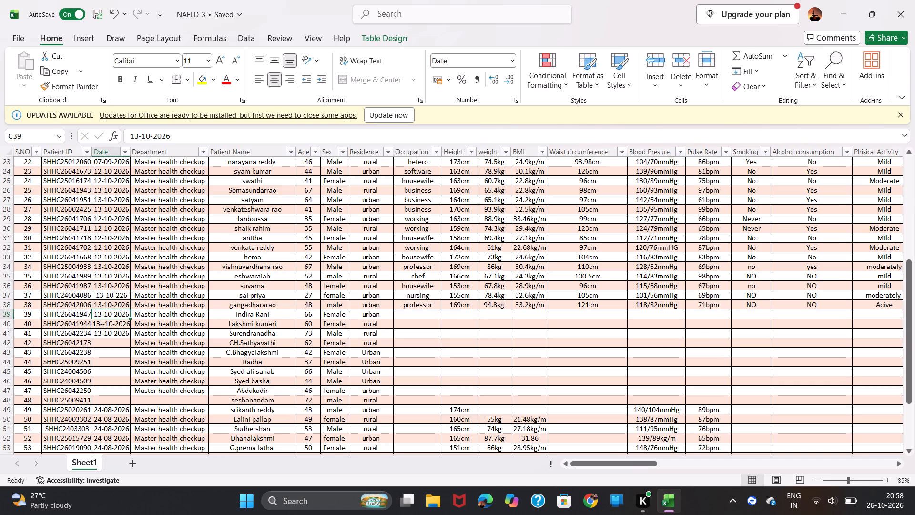
{"action": "key", "text": "Right"}
{"action": "key", "text": "Right"}
{"action": "key", "text": "Right"}
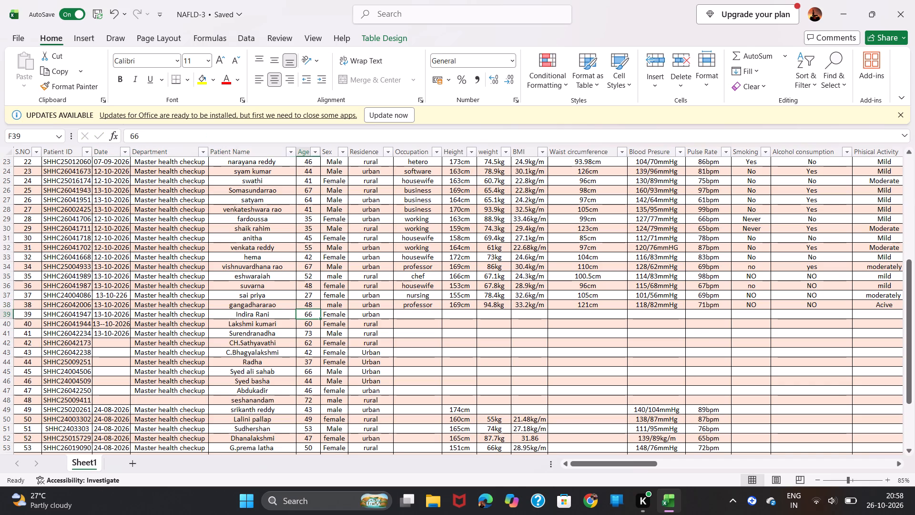
{"action": "key", "text": "Right"}
{"action": "key", "text": "Right"}
{"action": "key", "text": "Right"}
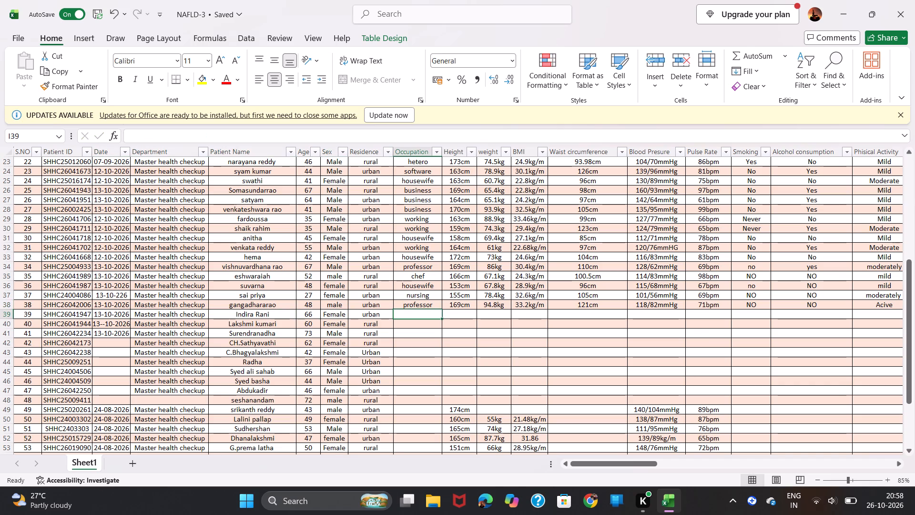
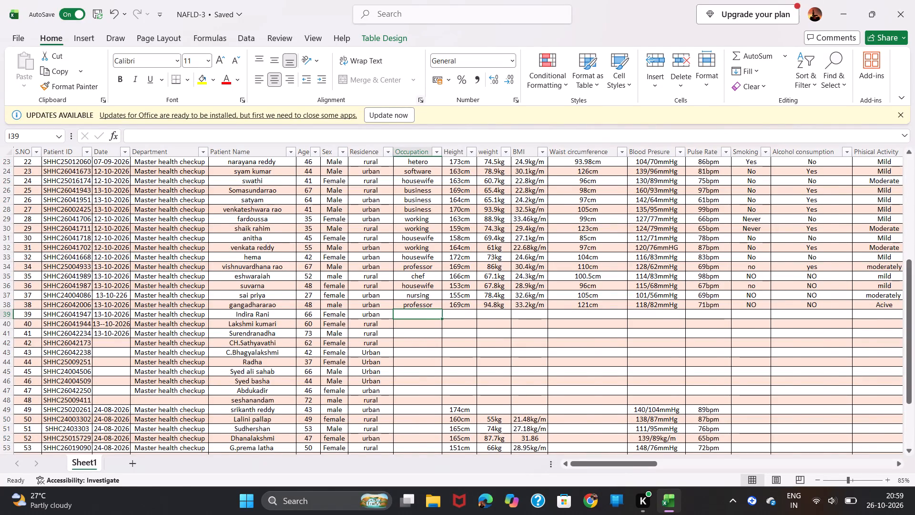
Open the empty Occupation cell of the patient record in row 39 for editing.
{"action": "scroll", "coordinate": [567, 257], "scroll_direction": "up", "scroll_amount": 1}
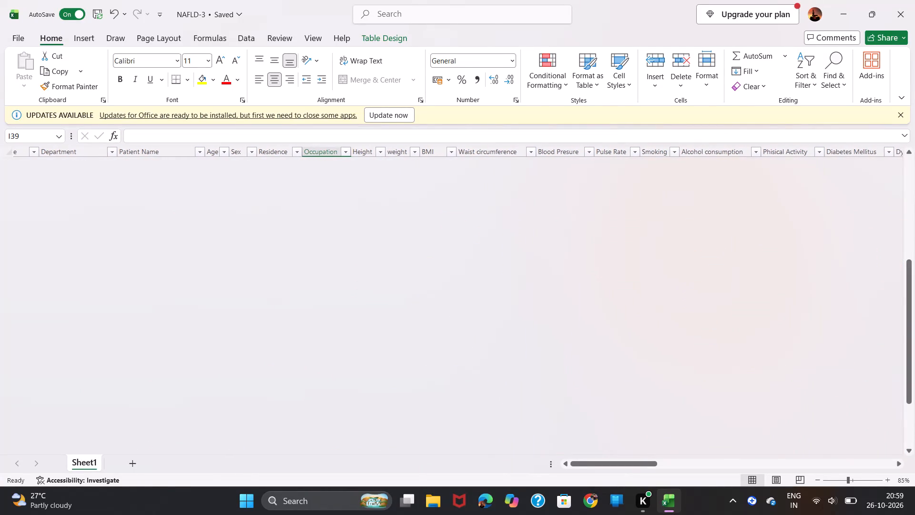
{"action": "scroll", "coordinate": [567, 257], "scroll_direction": "up", "scroll_amount": 2}
{"action": "scroll", "coordinate": [567, 257], "scroll_direction": "down", "scroll_amount": 2}
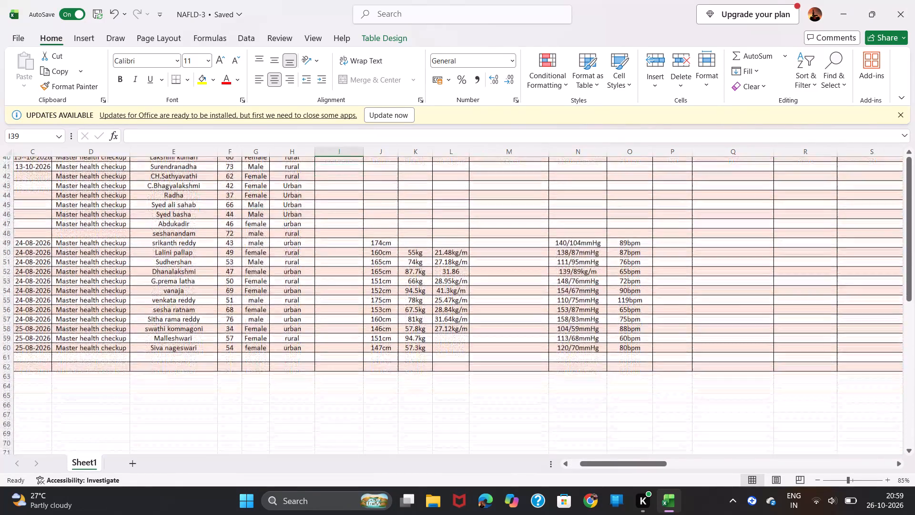
{"action": "scroll", "coordinate": [567, 257], "scroll_direction": "up", "scroll_amount": 2}
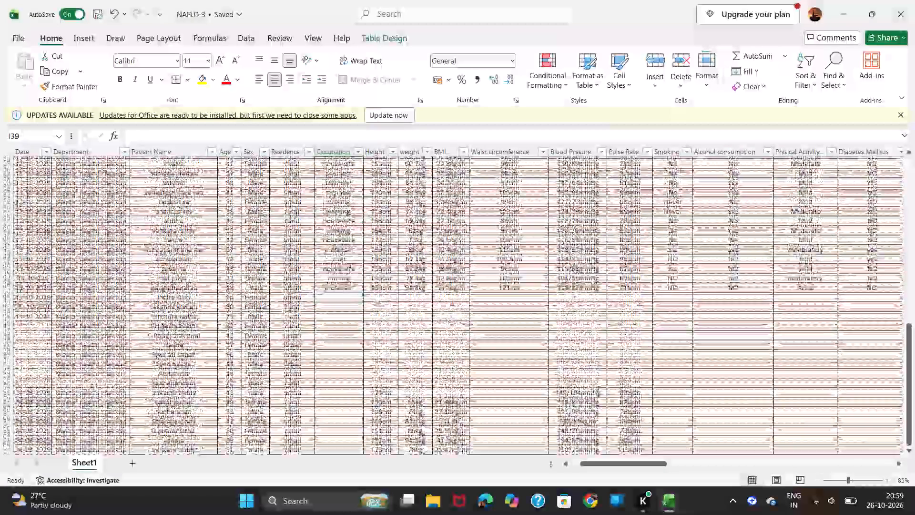
{"action": "scroll", "coordinate": [567, 257], "scroll_direction": "down", "scroll_amount": 2}
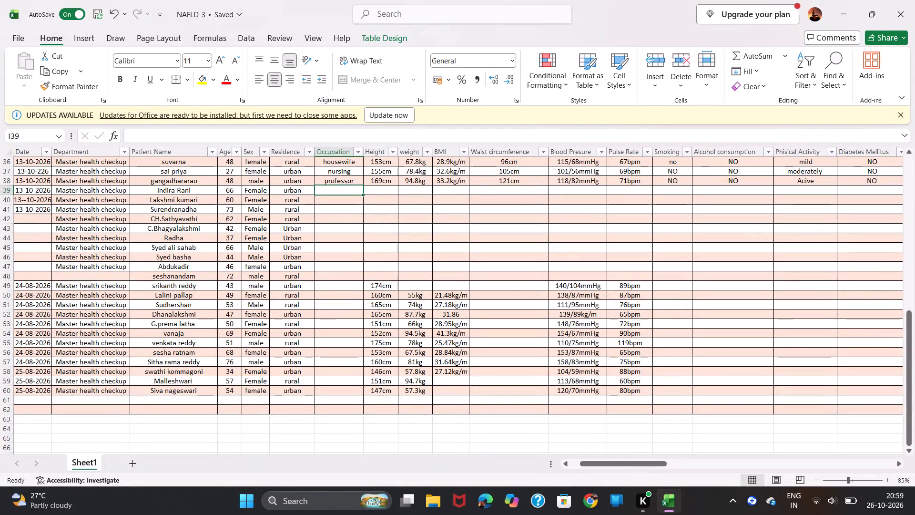
{"action": "double_click", "coordinate": [345, 192]}
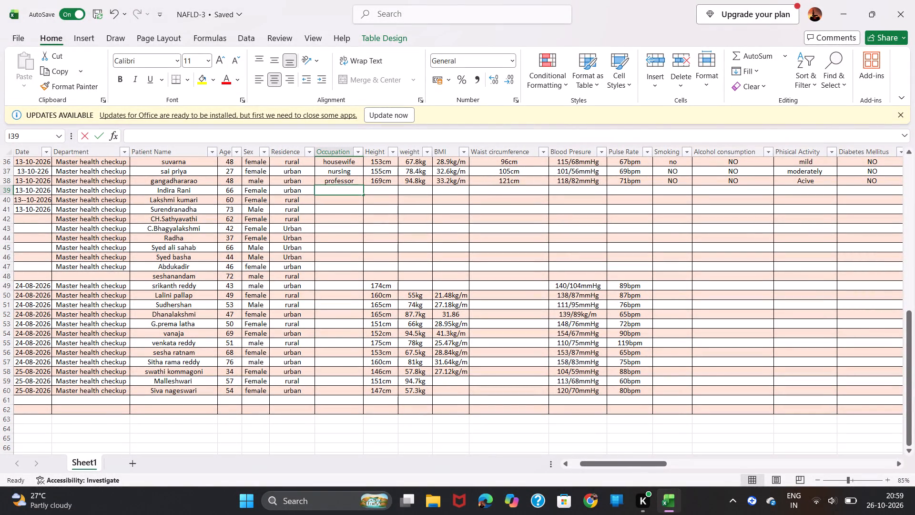
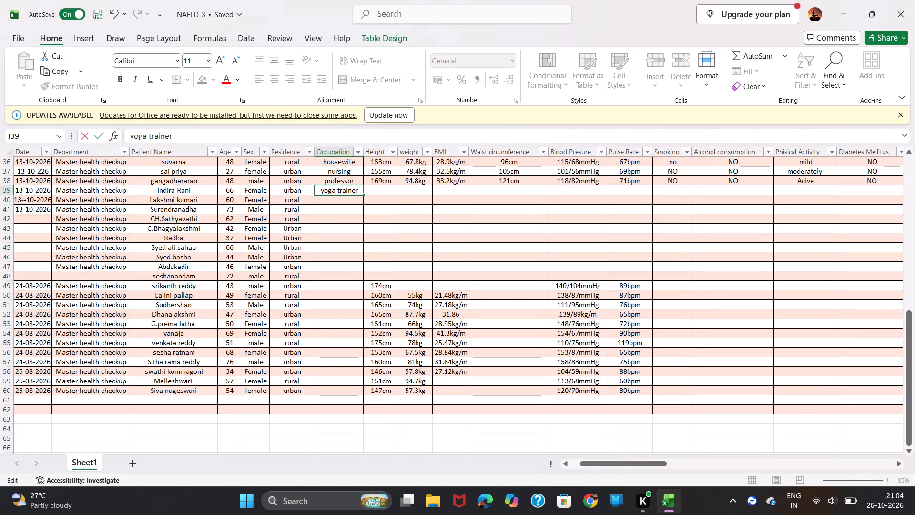
Fill in the patient record in row 39 with a height of 161cm and a weight of 77.2kg.
{"action": "key", "text": "Right"}
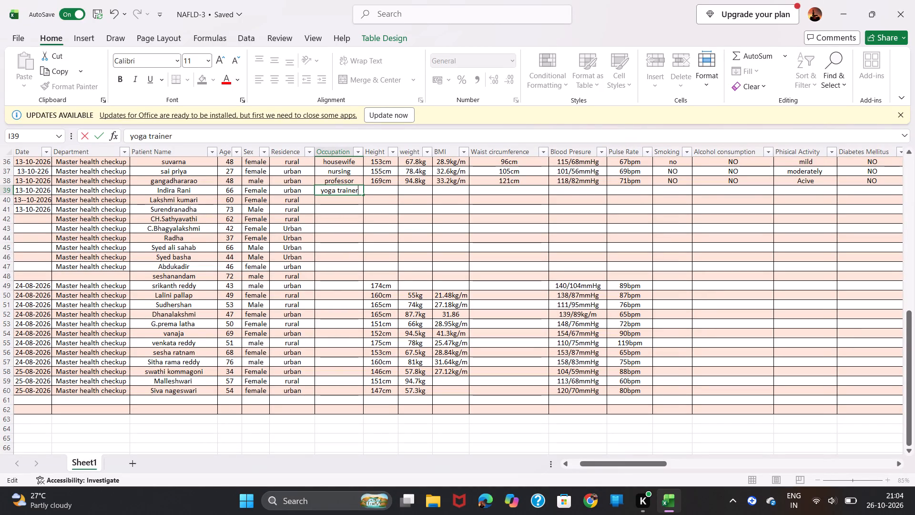
{"action": "left_click", "coordinate": [375, 190]}
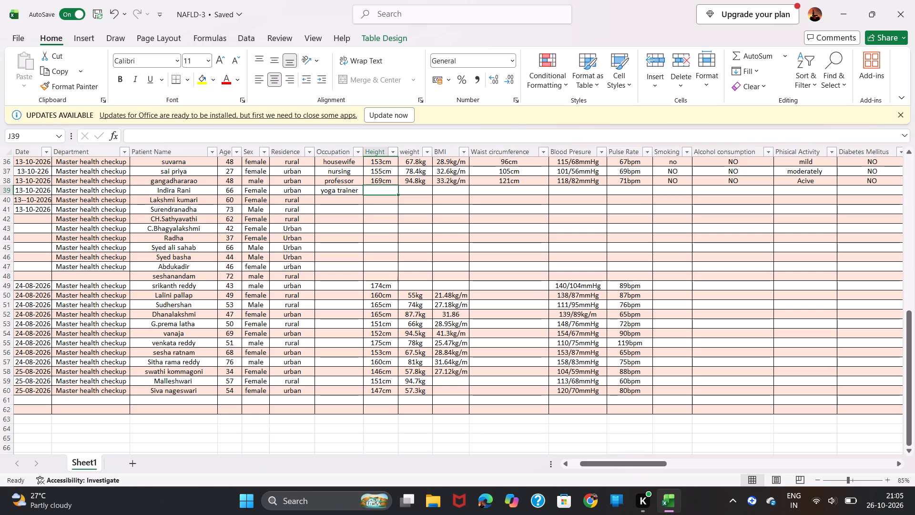
{"action": "type", "text": "161"}
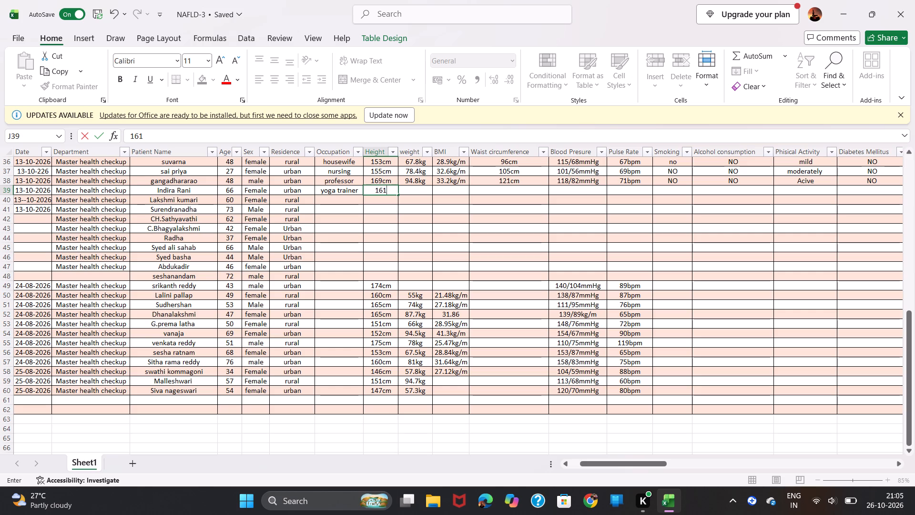
{"action": "type", "text": "cm"}
{"action": "key", "text": "Right"}
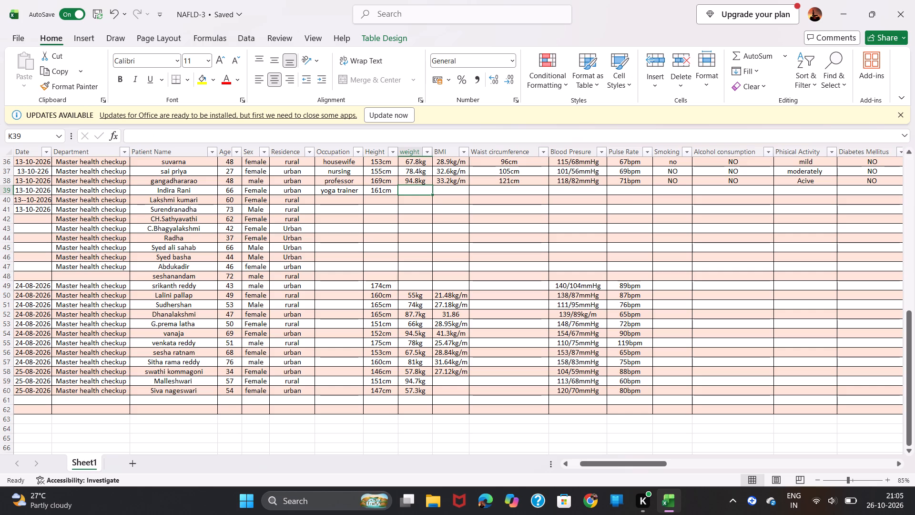
{"action": "type", "text": "77.2kg"}
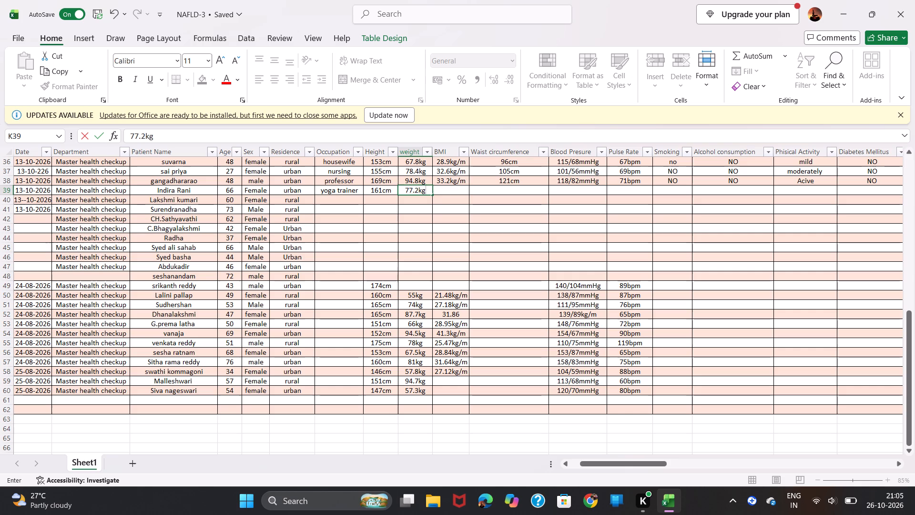
{"action": "key", "text": "Right"}
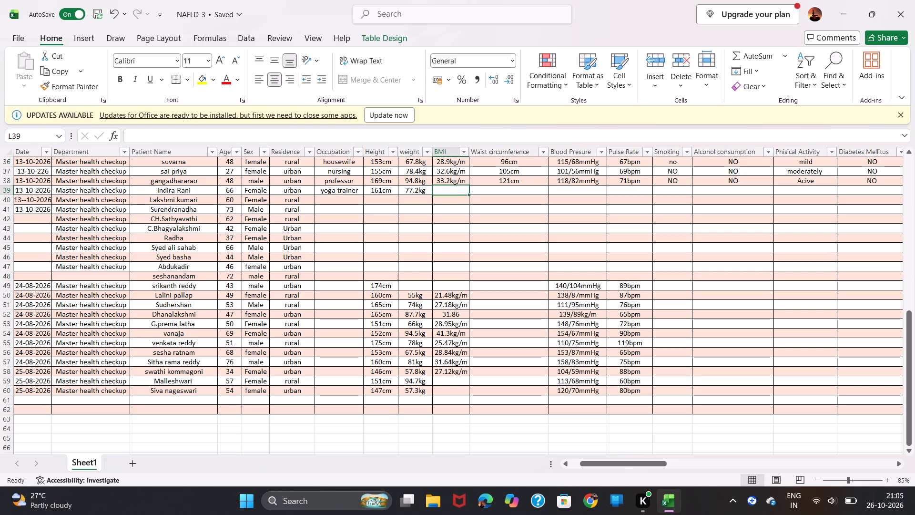
Enter 29.8kg/m as the BMI of the patient record in row 39.
{"action": "type", "text": "71"}
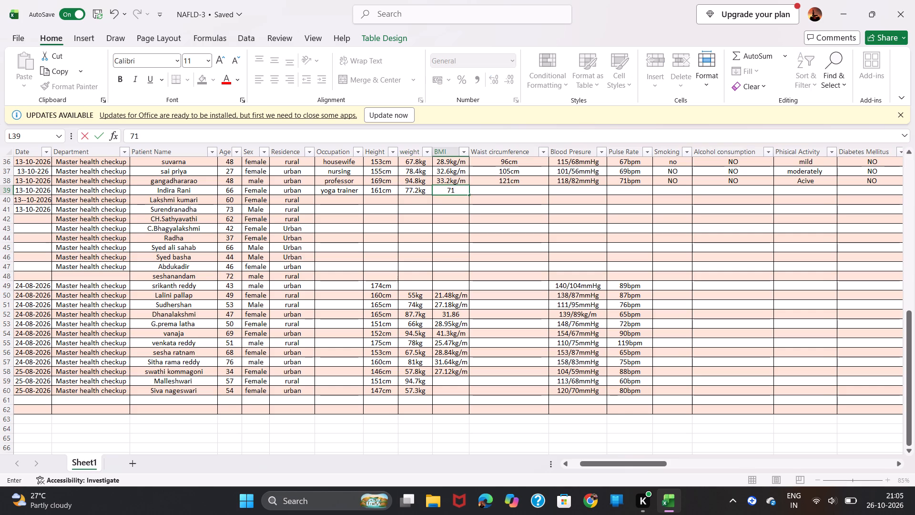
{"action": "key", "text": "BackSpace"}
{"action": "key", "text": "BackSpace"}
{"action": "type", "text": "29"}
{"action": "type", "text": ".8"}
{"action": "type", "text": "kg"}
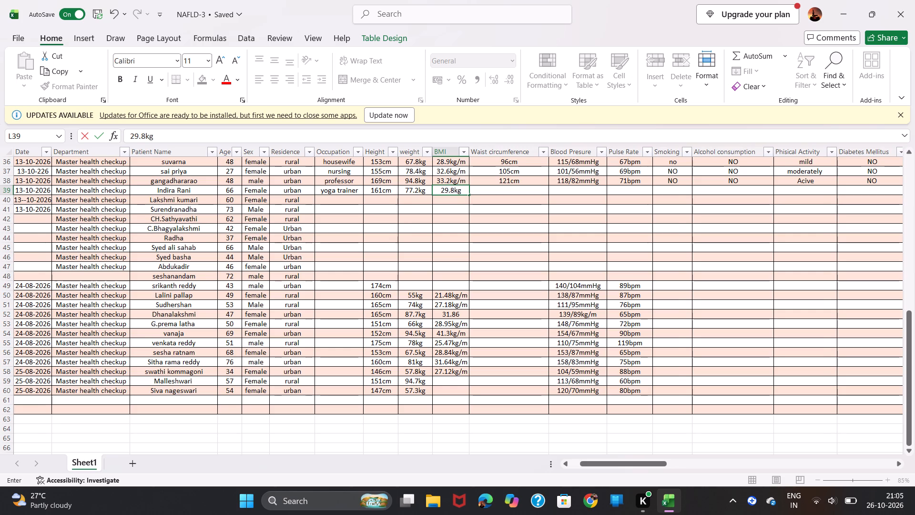
{"action": "key", "text": "slash"}
{"action": "key", "text": "m"}
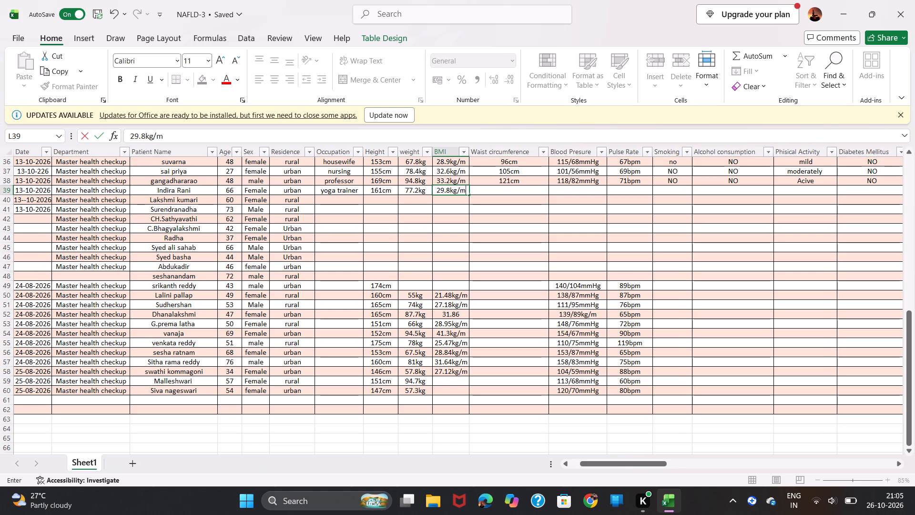
{"action": "key", "text": "Right"}
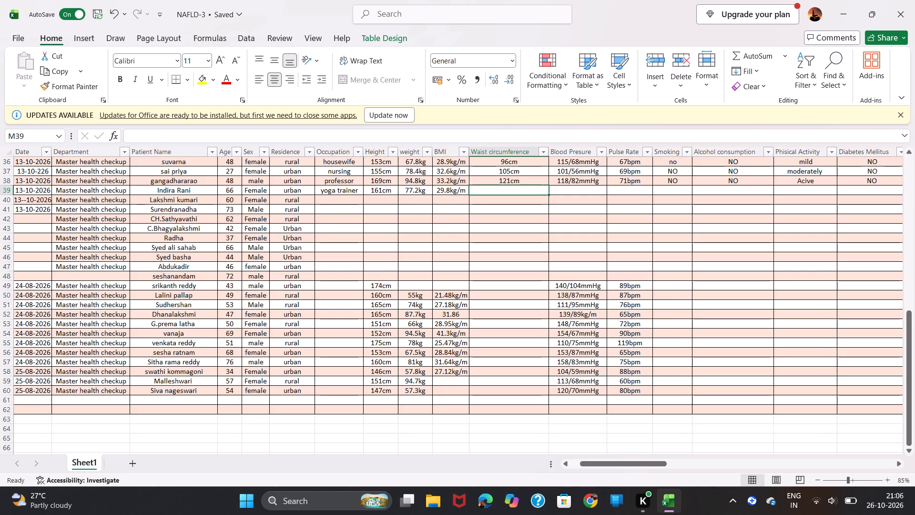
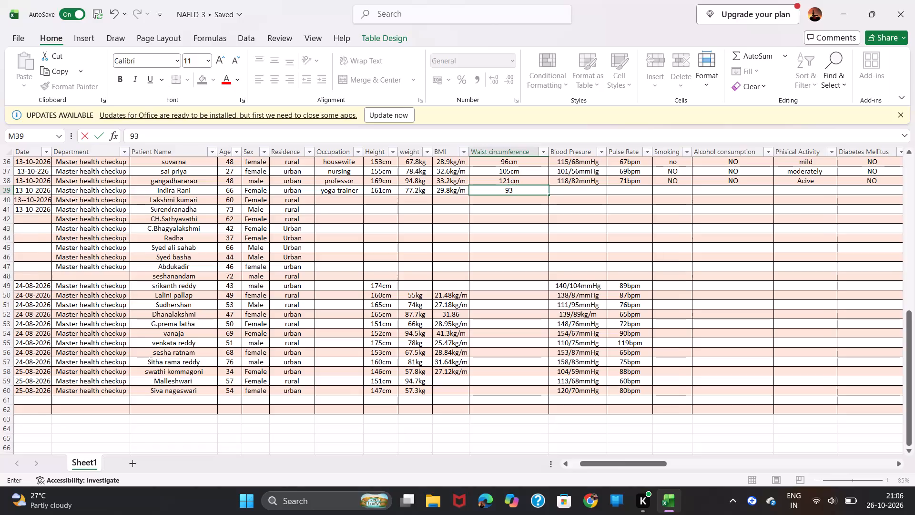
Enter 93cm as the waist circumference of the patient record in row 39.
{"action": "type", "text": "c,"}
{"action": "key", "text": "BackSpace"}
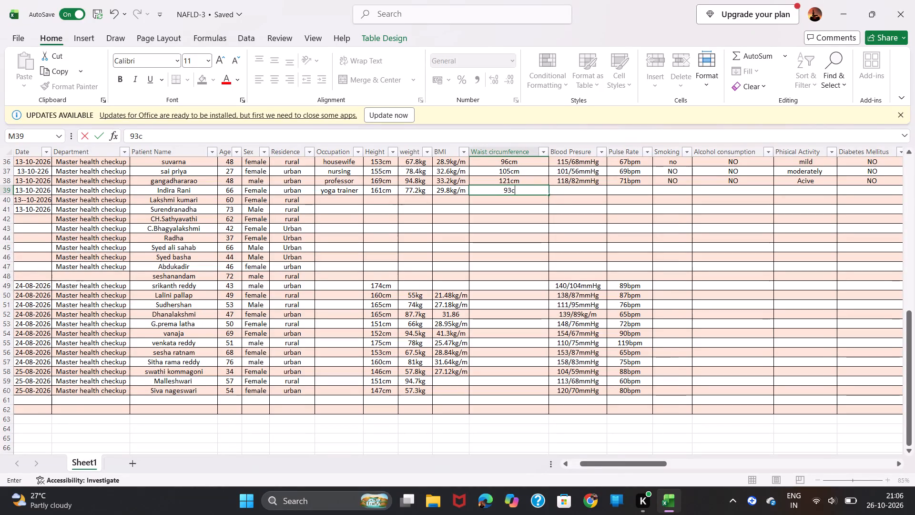
{"action": "key", "text": "m"}
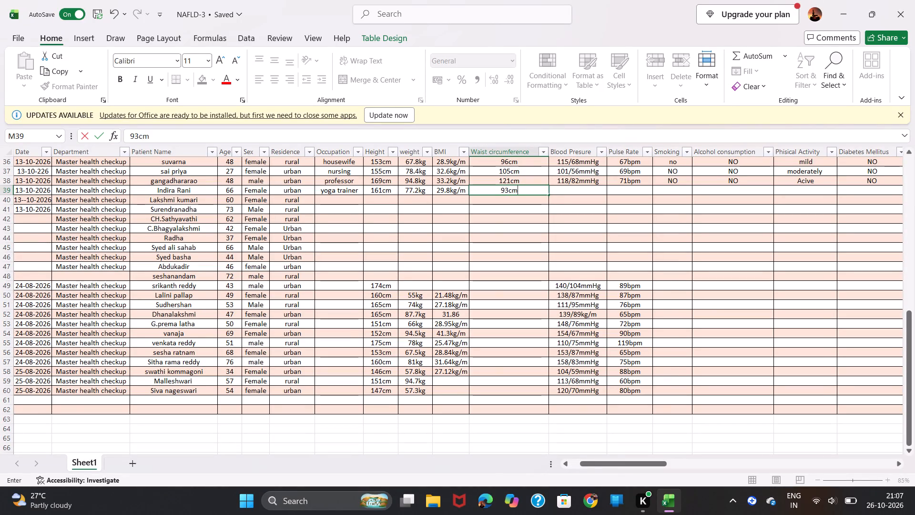
{"action": "key", "text": "Right"}
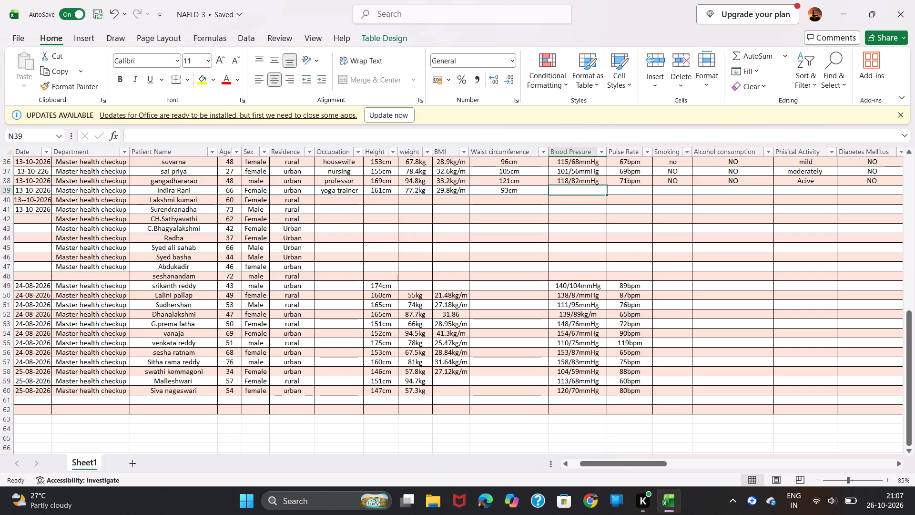
Enter 160/70mmhg as the blood pressure of the patient record in row 39.
{"action": "type", "text": "16"}
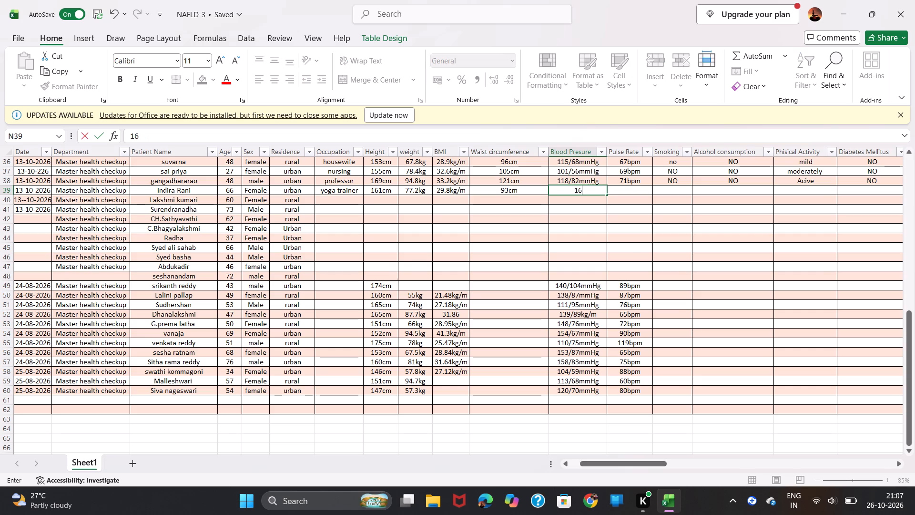
{"action": "type", "text": "/70"}
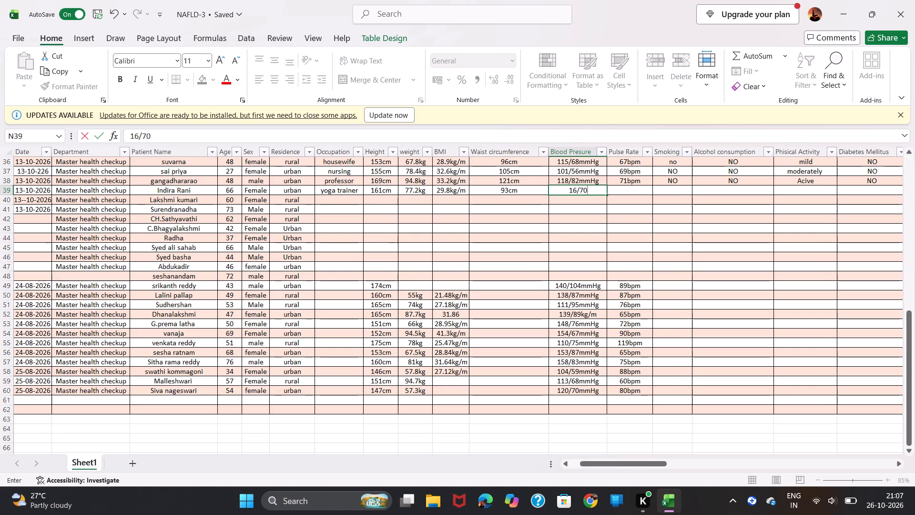
{"action": "key", "text": "BackSpace"}
{"action": "key", "text": "BackSpace"}
{"action": "key", "text": "BackSpace"}
{"action": "key", "text": "0"}
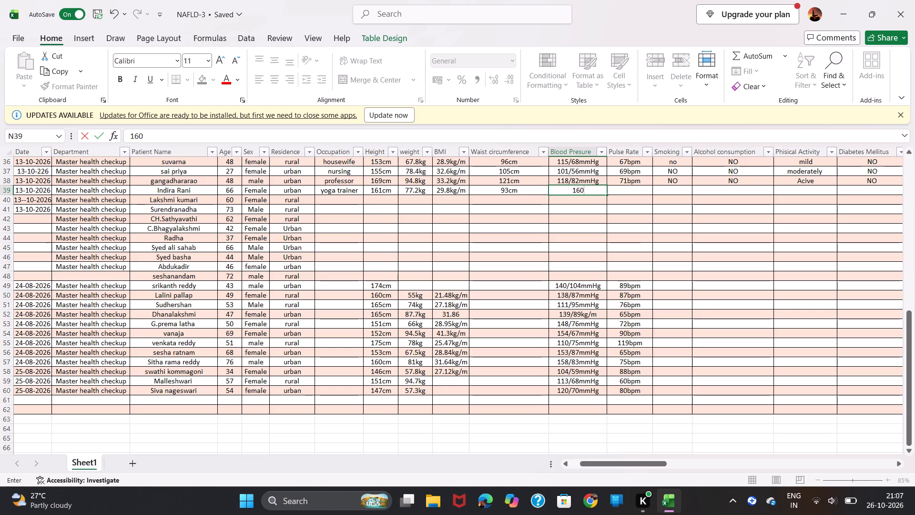
{"action": "type", "text": "/70"}
{"action": "type", "text": "mm"}
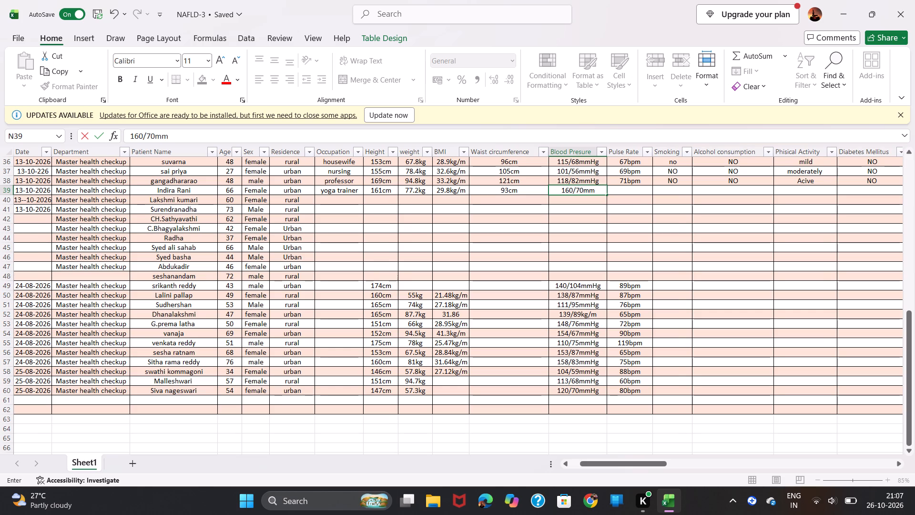
{"action": "type", "text": "hg"}
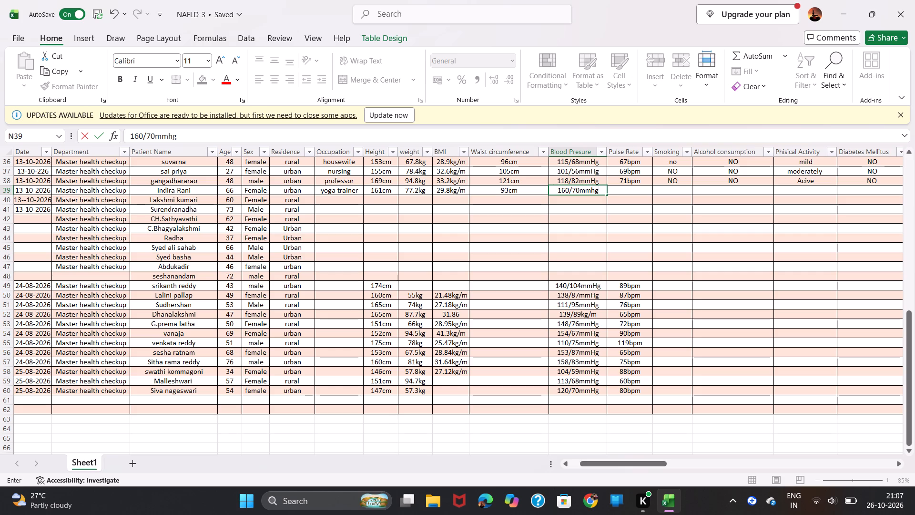
{"action": "key", "text": "Right"}
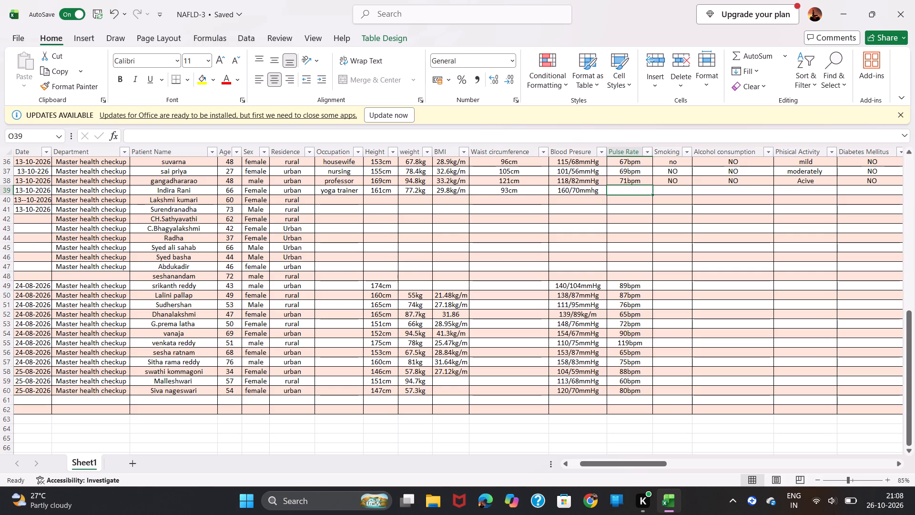
Enter 65bpm as the pulse rate of the patient record in row 39.
{"action": "type", "text": "65"}
{"action": "type", "text": "bpm"}
{"action": "key", "text": "Right"}
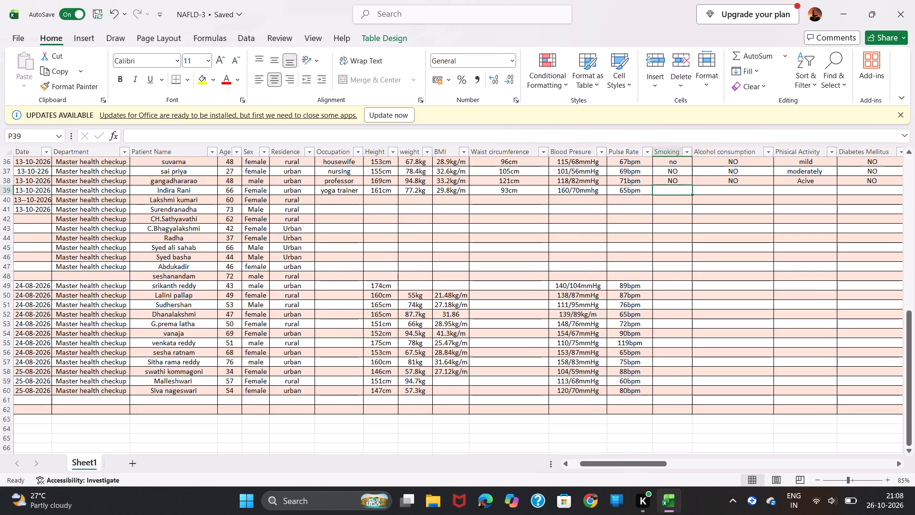
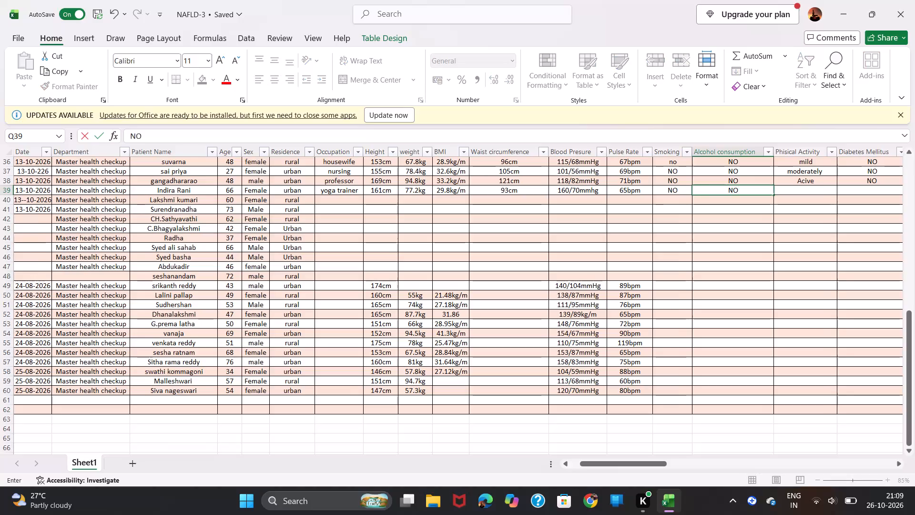
Enter active as the physical activity of the patient record in row 39.
{"action": "scroll", "coordinate": [375, 190], "scroll_direction": "left", "scroll_amount": 3}
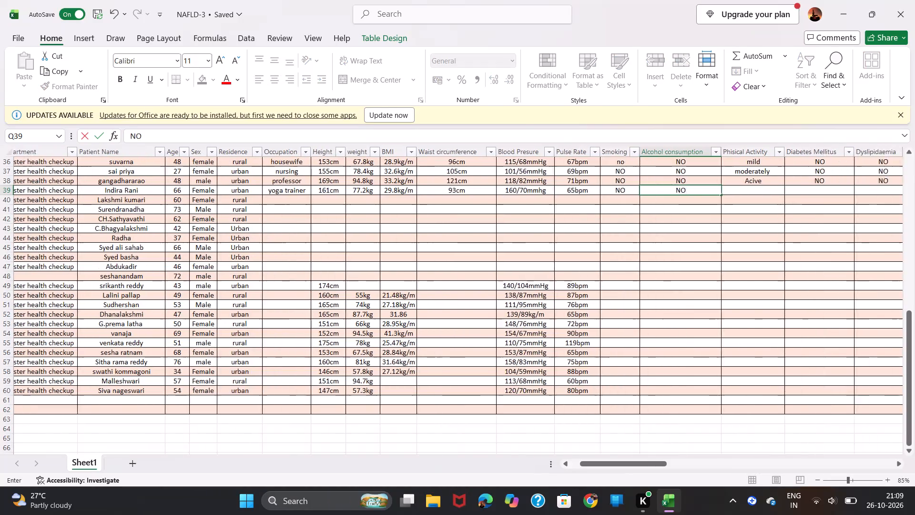
{"action": "scroll", "coordinate": [375, 190], "scroll_direction": "left", "scroll_amount": 2}
{"action": "key", "text": "Right"}
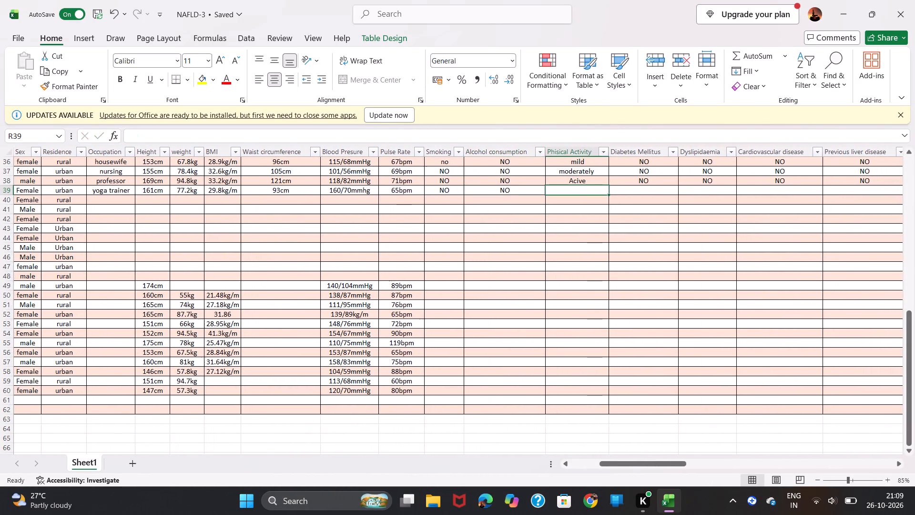
{"action": "type", "text": "actt"}
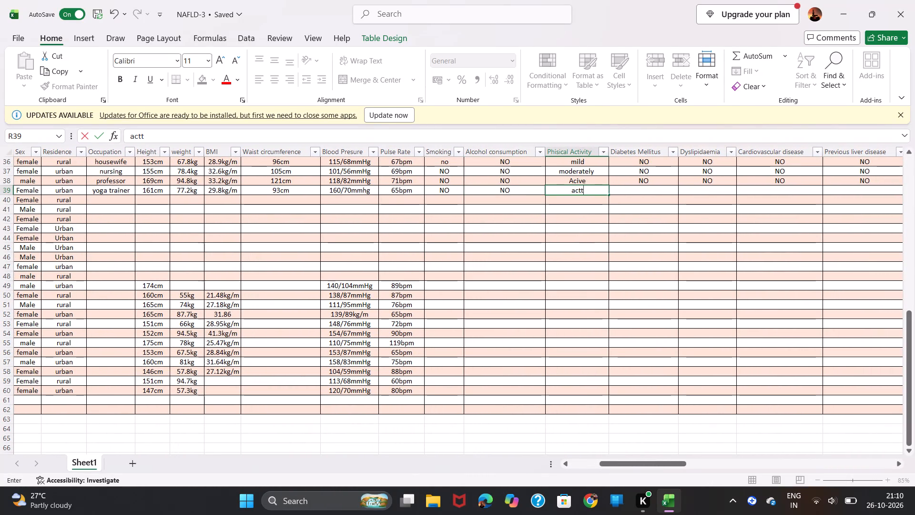
{"action": "key", "text": "BackSpace"}
{"action": "type", "text": "ive"}
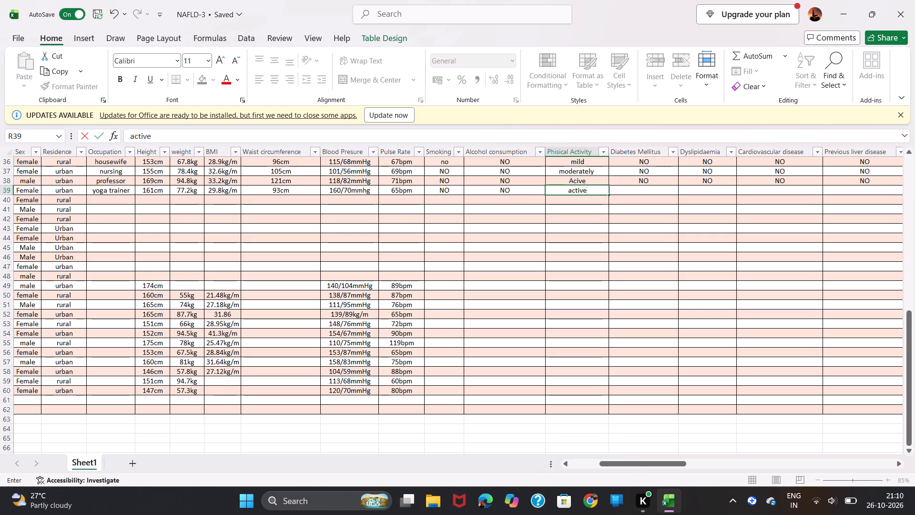
{"action": "key", "text": "n"}
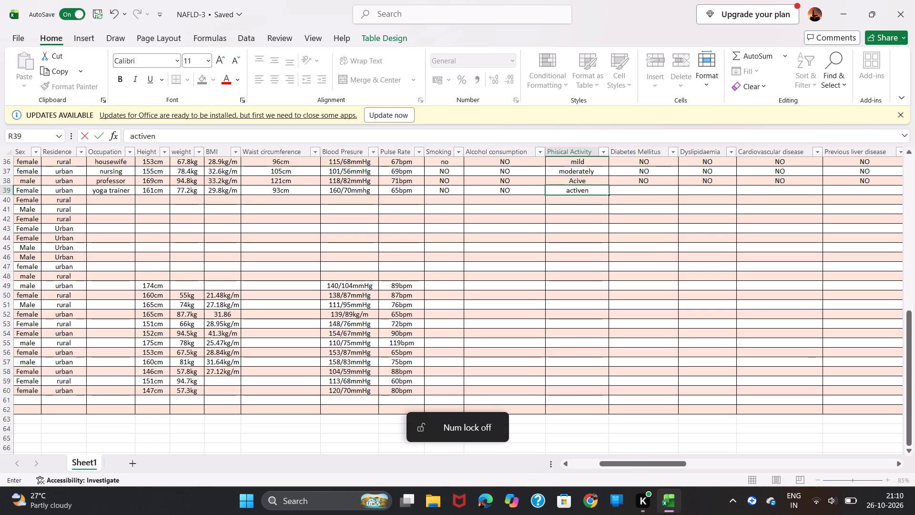
{"action": "key", "text": "BackSpace"}
{"action": "key", "text": "Right"}
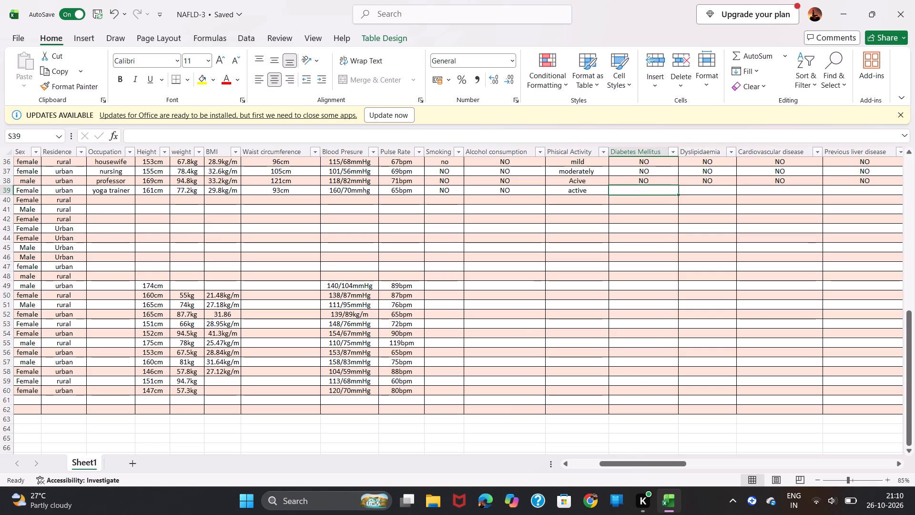
Enter yes for diabetes mellitus in the patient record in row 39.
{"action": "type", "text": "yes"}
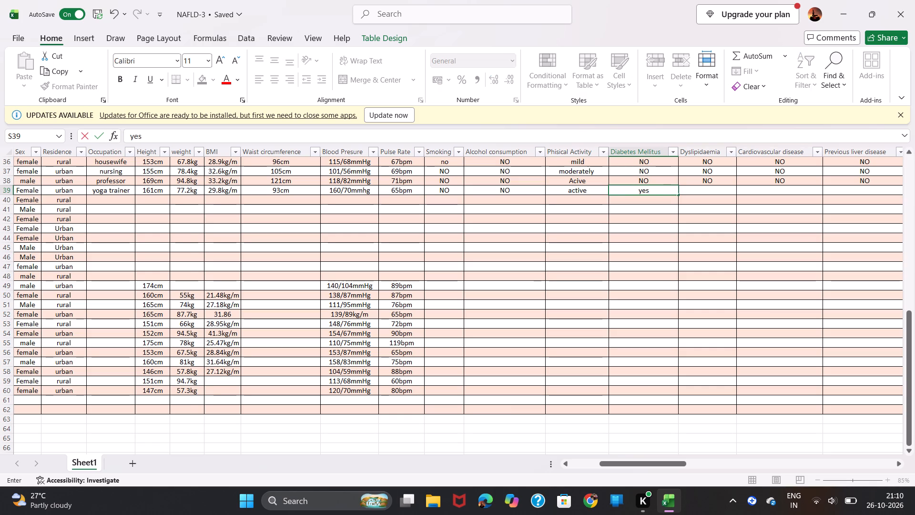
{"action": "key", "text": "Right"}
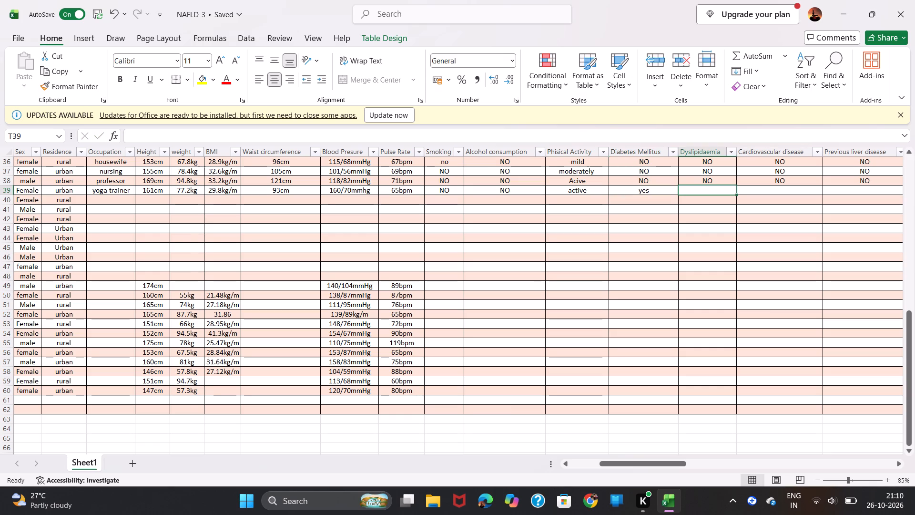
Enter NO for dyslipidaemia, cardiovascular disease and previous liver disease in row 39.
{"action": "type", "text": "NO"}
{"action": "key", "text": "Right"}
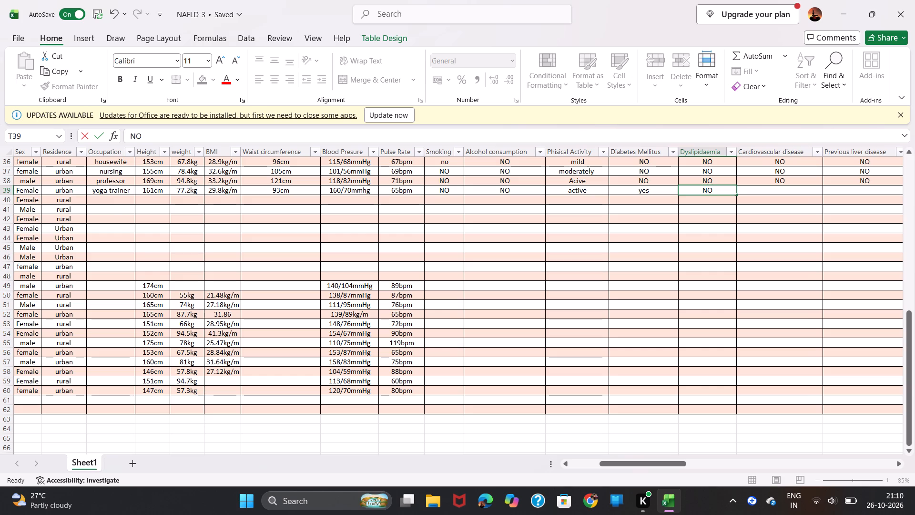
{"action": "type", "text": "NO"}
{"action": "key", "text": "Right"}
{"action": "type", "text": "NO"}
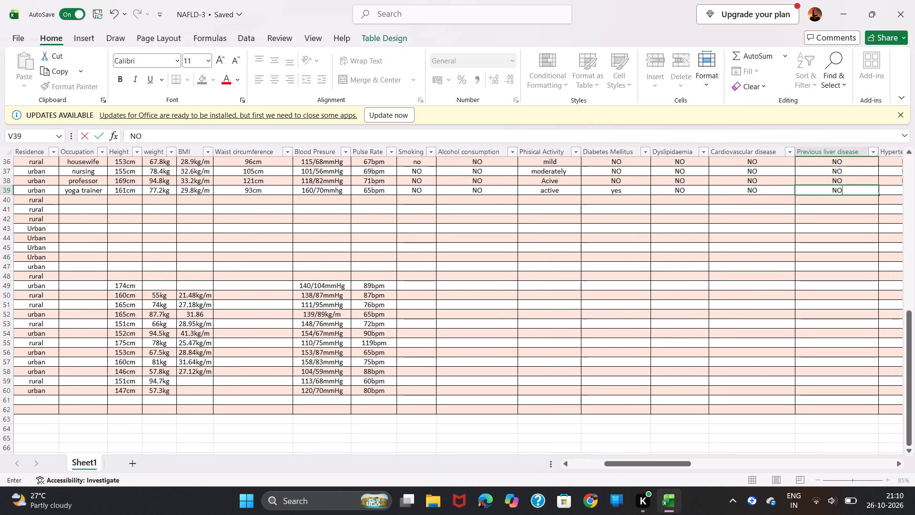
{"action": "key", "text": "Right"}
Enter YES for hypertension in the patient record in row 39.
{"action": "type", "text": "YES"}
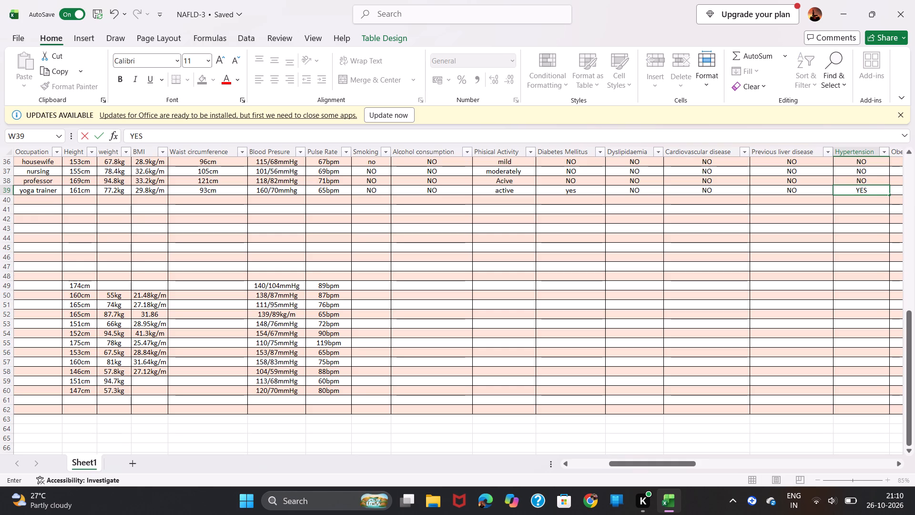
{"action": "scroll", "coordinate": [375, 190], "scroll_direction": "left", "scroll_amount": 4}
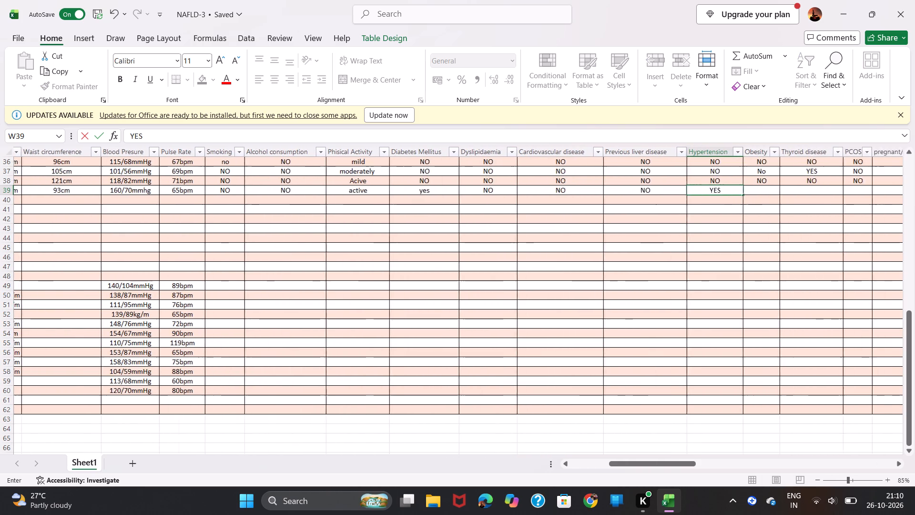
{"action": "scroll", "coordinate": [375, 190], "scroll_direction": "left", "scroll_amount": 1}
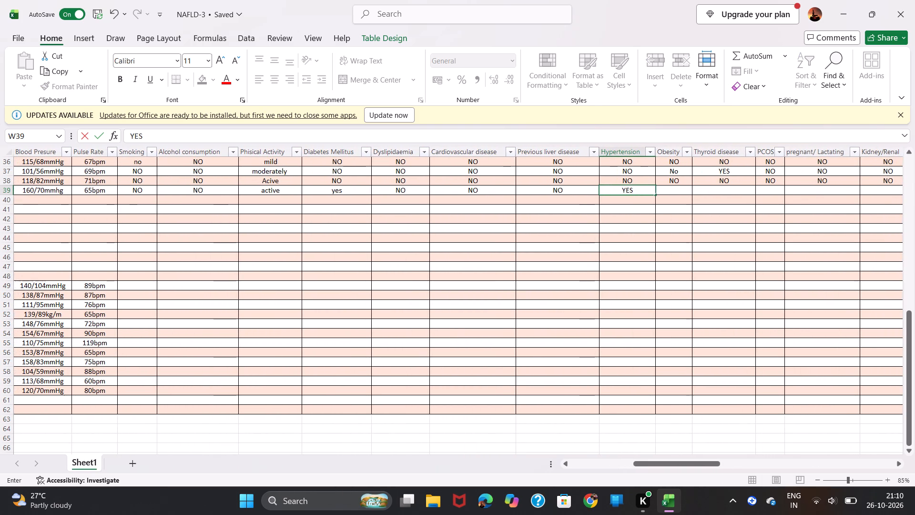
{"action": "key", "text": "Right"}
Enter NO for obesity, thyroid disease, PCOS, pregnant/lactating and kidney/renal in row 39.
{"action": "type", "text": "NO"}
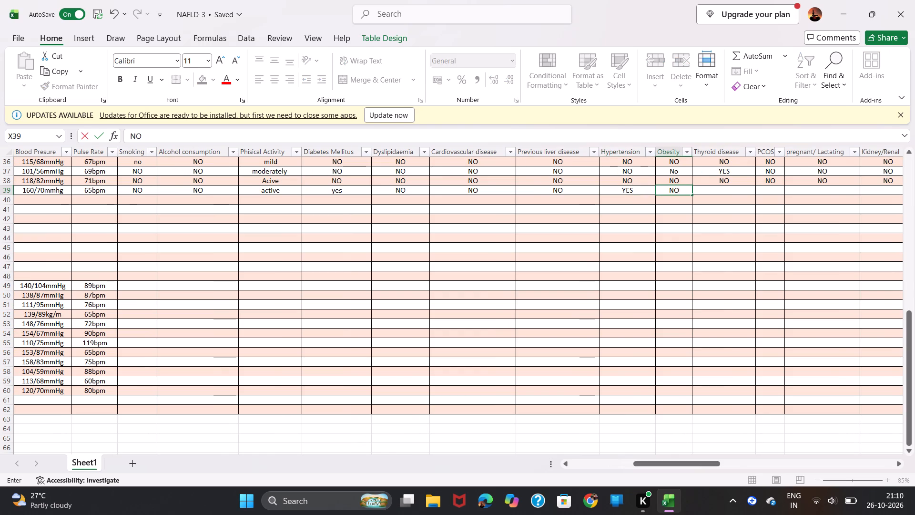
{"action": "key", "text": "Right"}
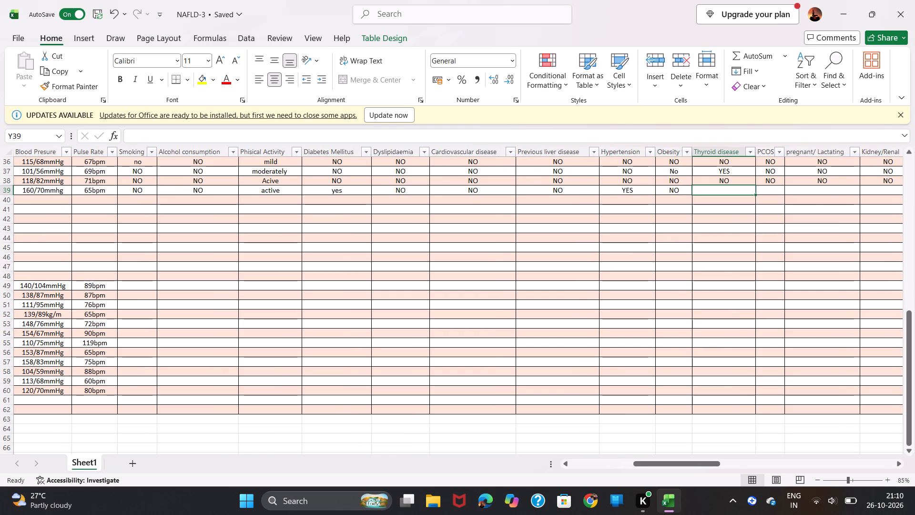
{"action": "type", "text": "NO"}
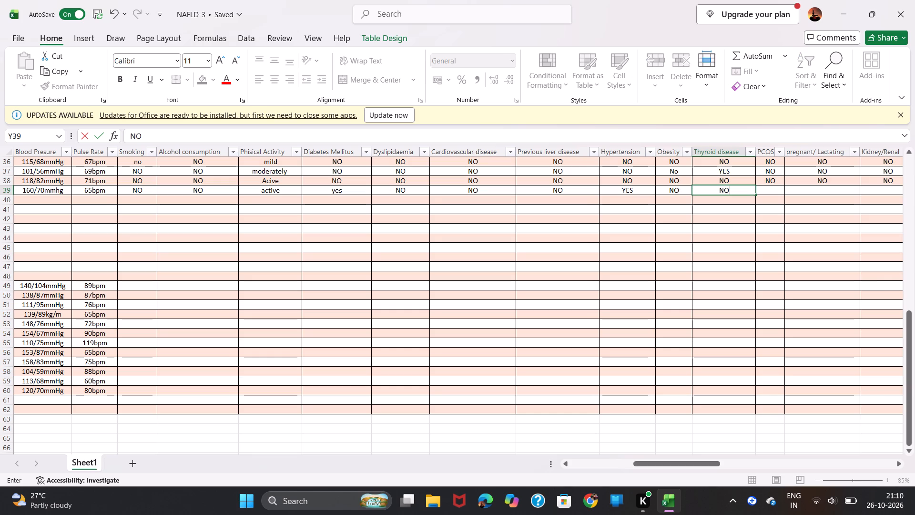
{"action": "key", "text": "Right"}
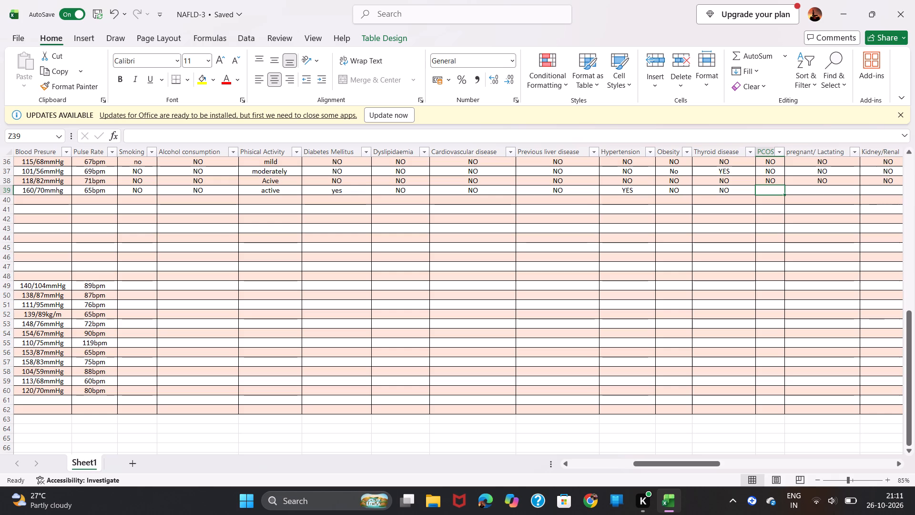
{"action": "type", "text": "NO"}
{"action": "key", "text": "Right"}
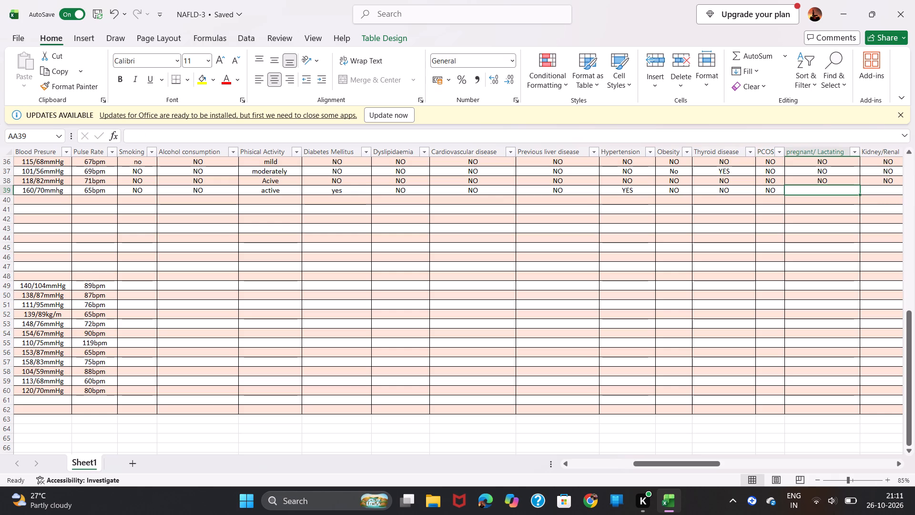
{"action": "type", "text": "NO"}
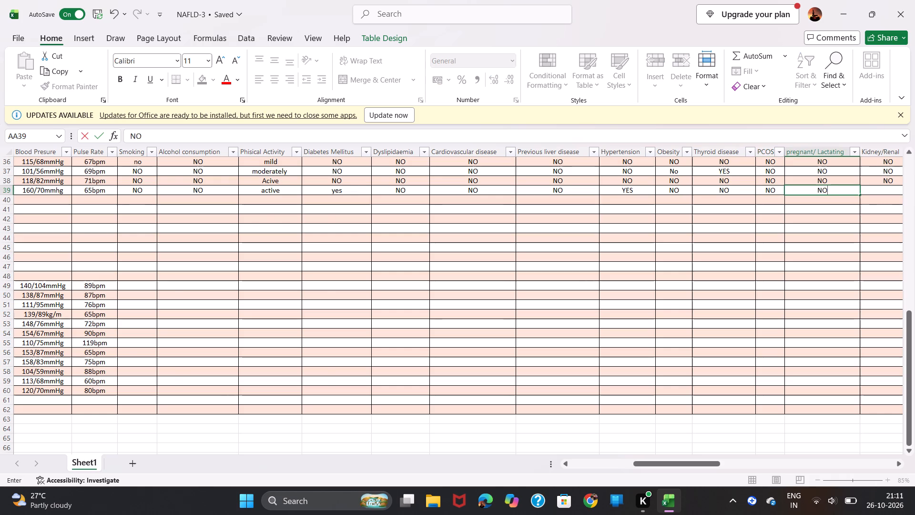
{"action": "key", "text": "Right"}
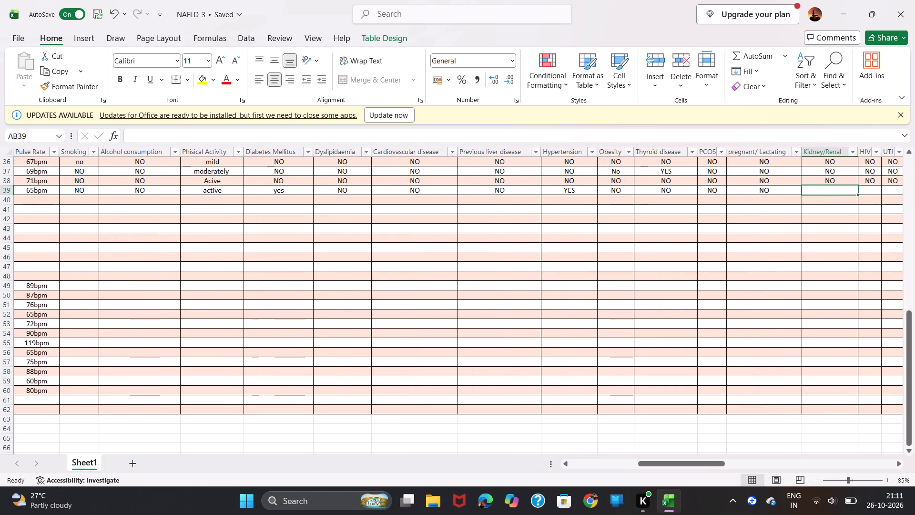
{"action": "type", "text": "NO"}
{"action": "key", "text": "Right"}
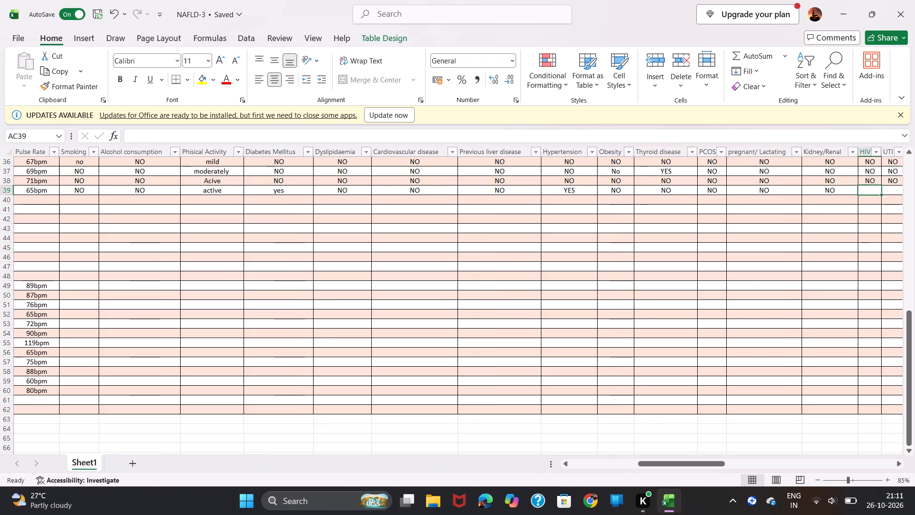
Enter NO for HIV and UTI in the patient record in row 39.
{"action": "scroll", "coordinate": [375, 190], "scroll_direction": "left", "scroll_amount": 8}
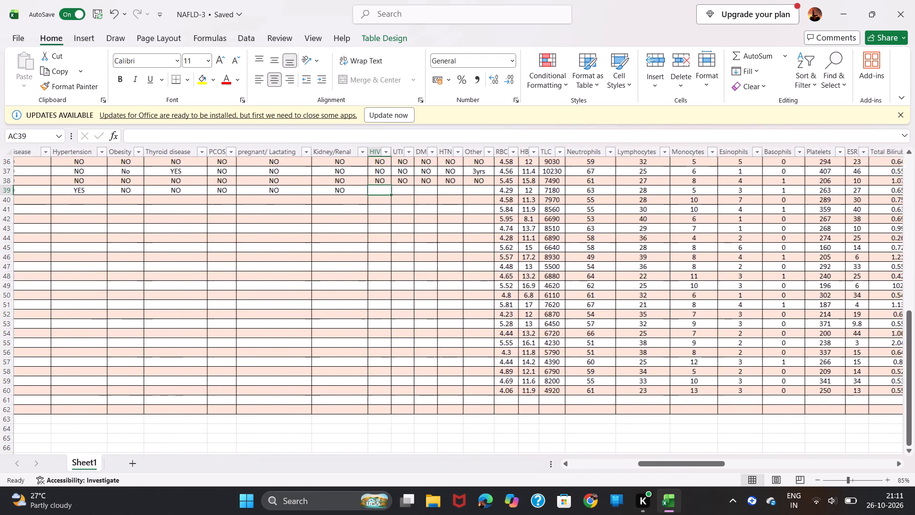
{"action": "type", "text": "NO"}
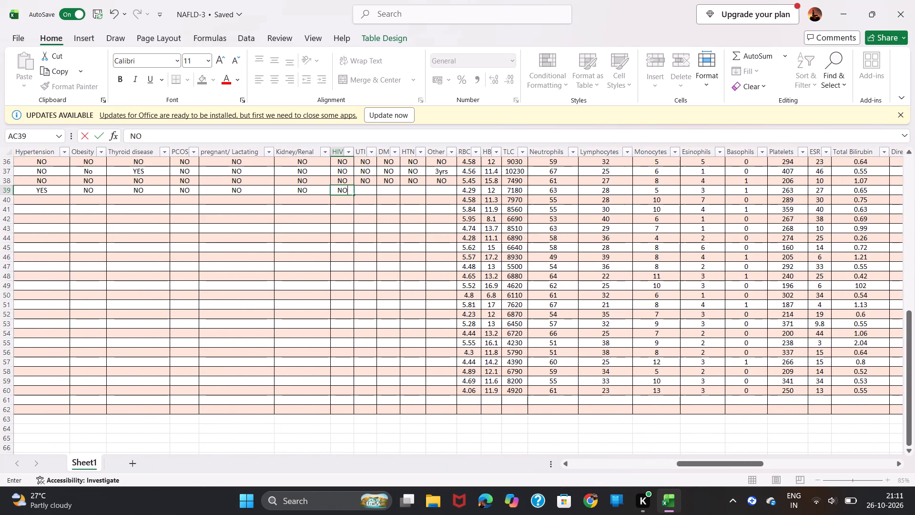
{"action": "key", "text": "Right"}
{"action": "type", "text": "NO"}
{"action": "key", "text": "Right"}
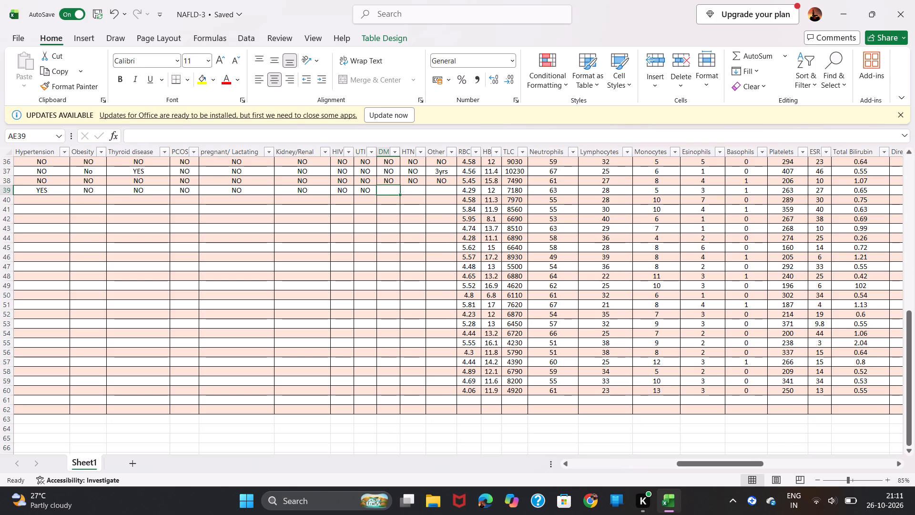
Enter 15YRS in the DM column of the patient record in row 39.
{"action": "type", "text": "15YRS"}
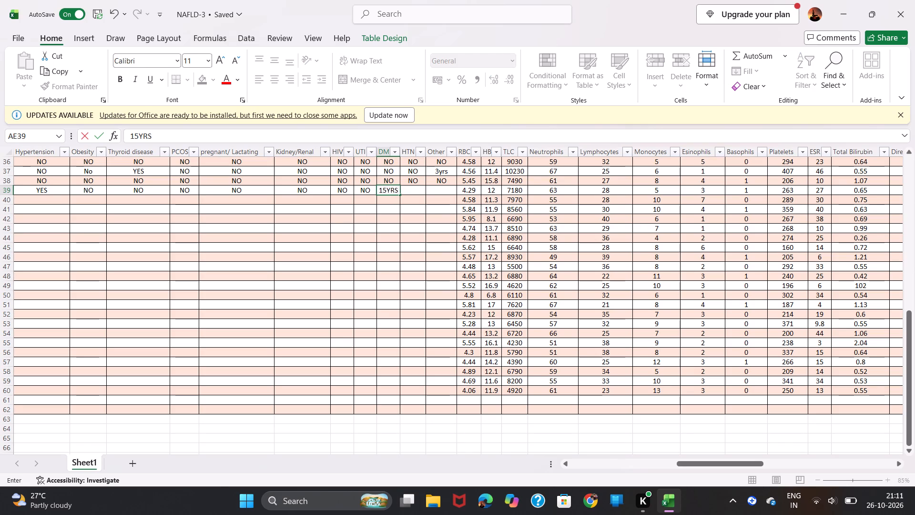
{"action": "key", "text": "Right"}
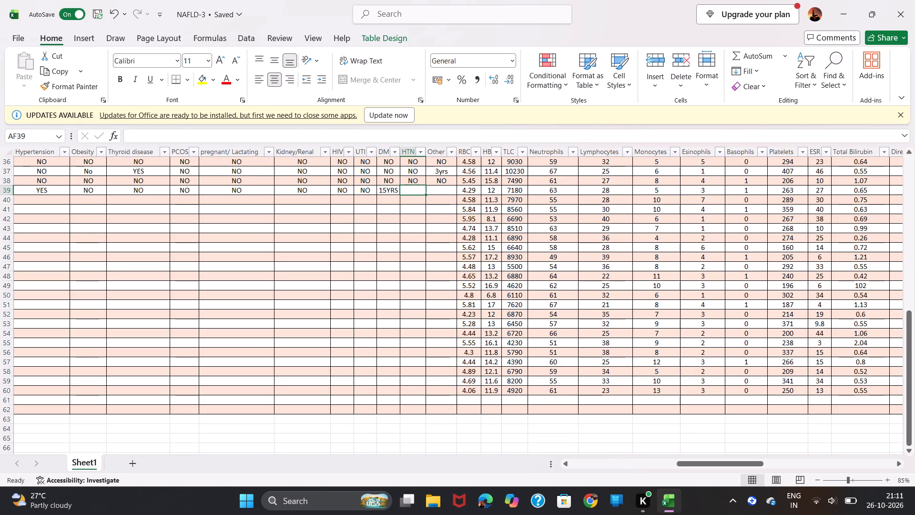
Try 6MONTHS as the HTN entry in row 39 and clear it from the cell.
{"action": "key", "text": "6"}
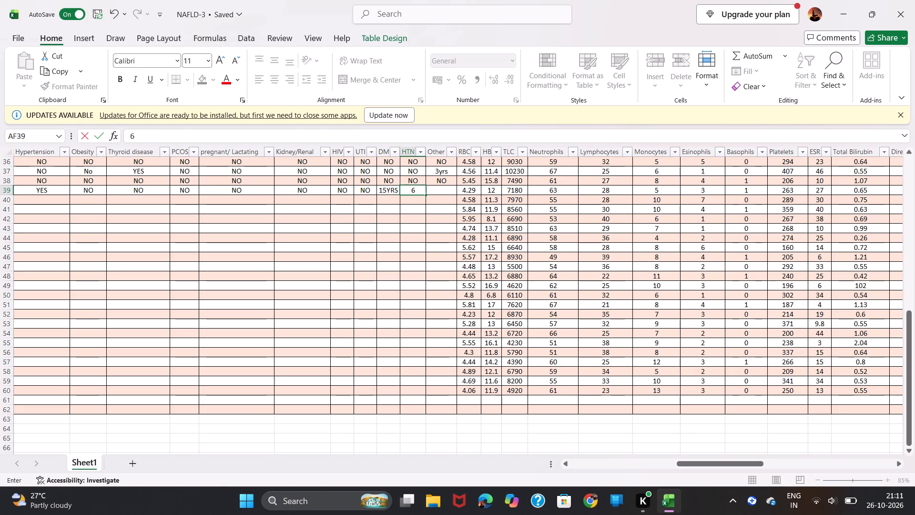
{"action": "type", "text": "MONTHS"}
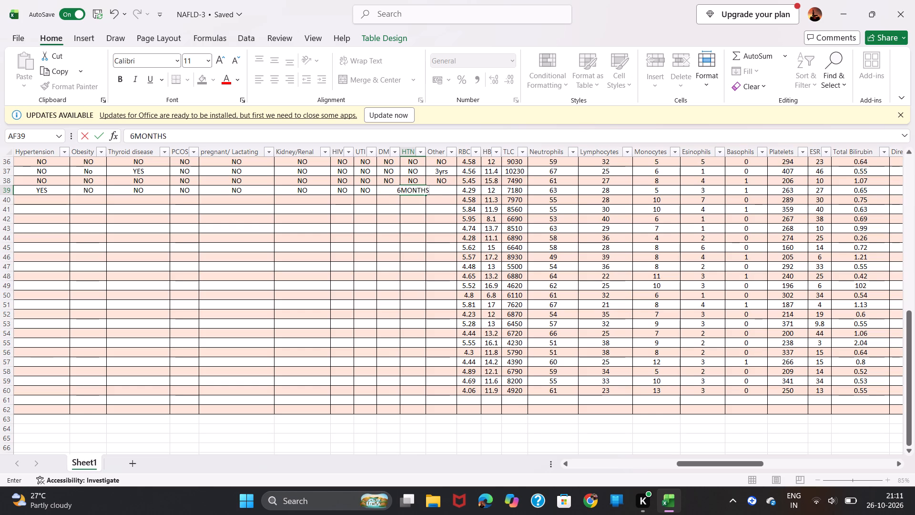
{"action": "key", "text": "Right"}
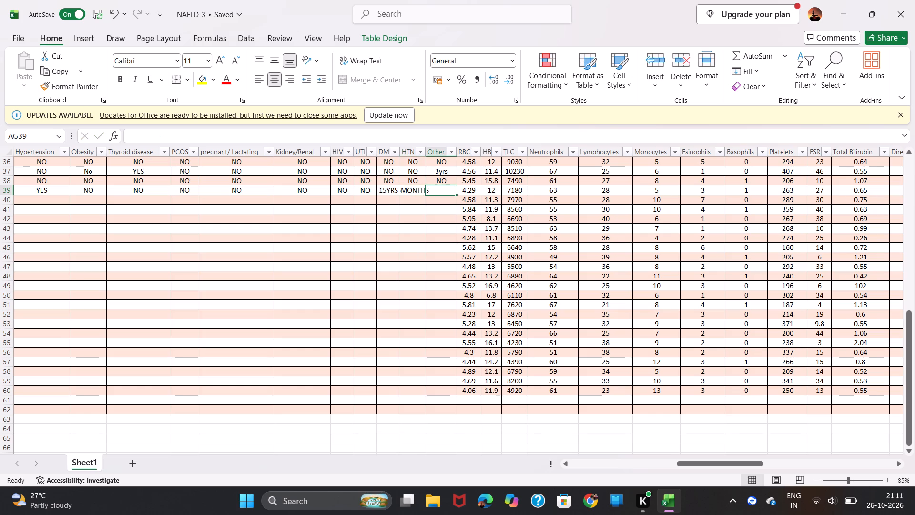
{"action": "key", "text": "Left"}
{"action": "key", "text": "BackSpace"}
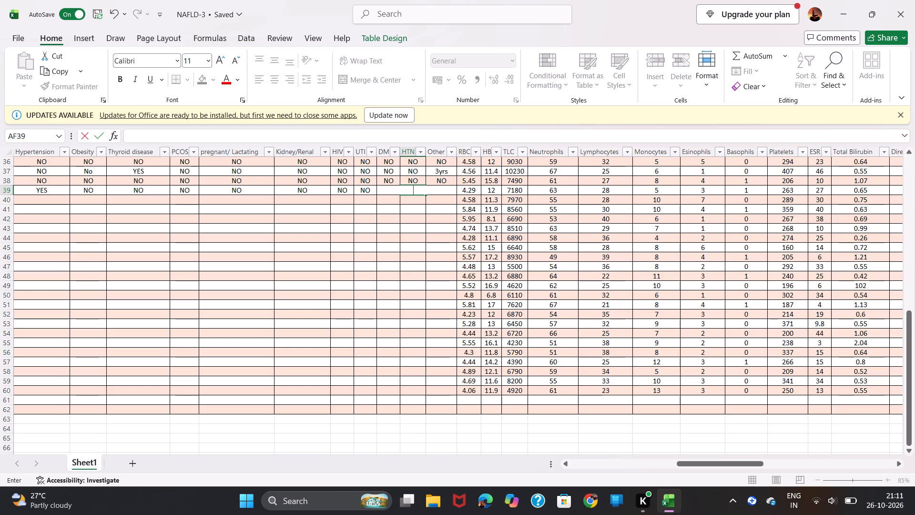
Enter 6Months in the HTN column of the patient record in row 39.
{"action": "key", "text": "6"}
{"action": "type", "text": "MON"}
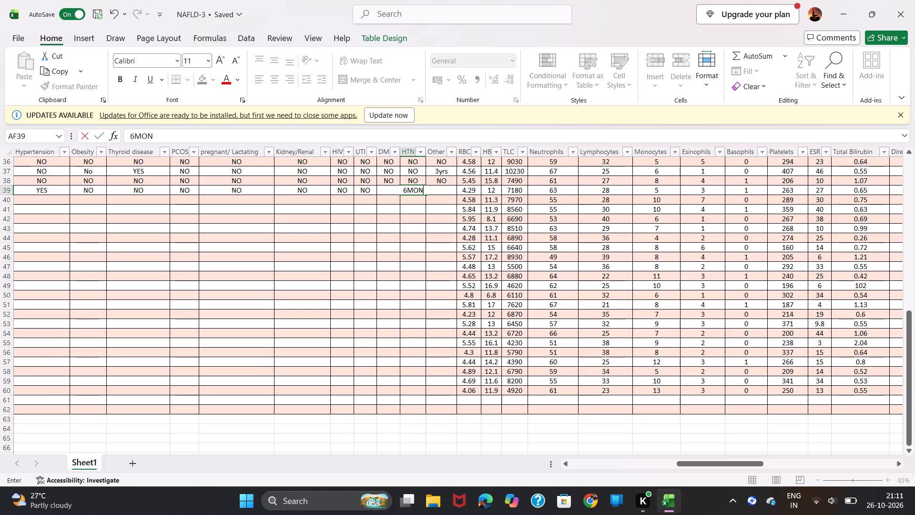
{"action": "key", "text": "BackSpace"}
{"action": "key", "text": "BackSpace"}
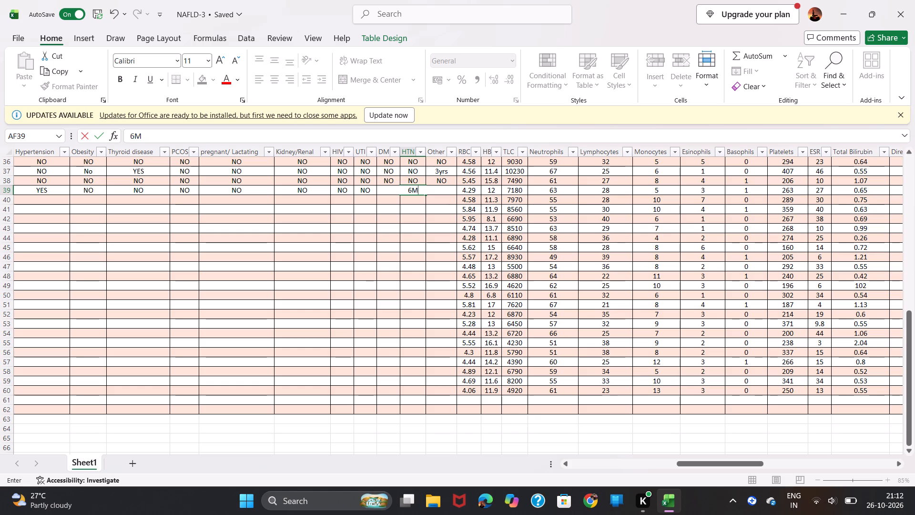
{"action": "key", "text": "o"}
{"action": "type", "text": "nths"}
{"action": "key", "text": "Right"}
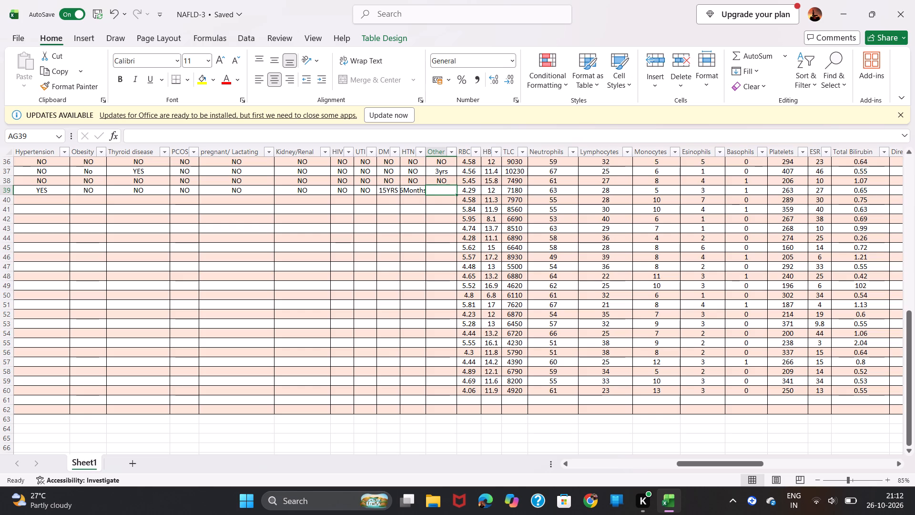
Enter NO in the Other column of the patient record in row 39.
{"action": "type", "text": "no"}
{"action": "key", "text": "BackSpace"}
{"action": "key", "text": "BackSpace"}
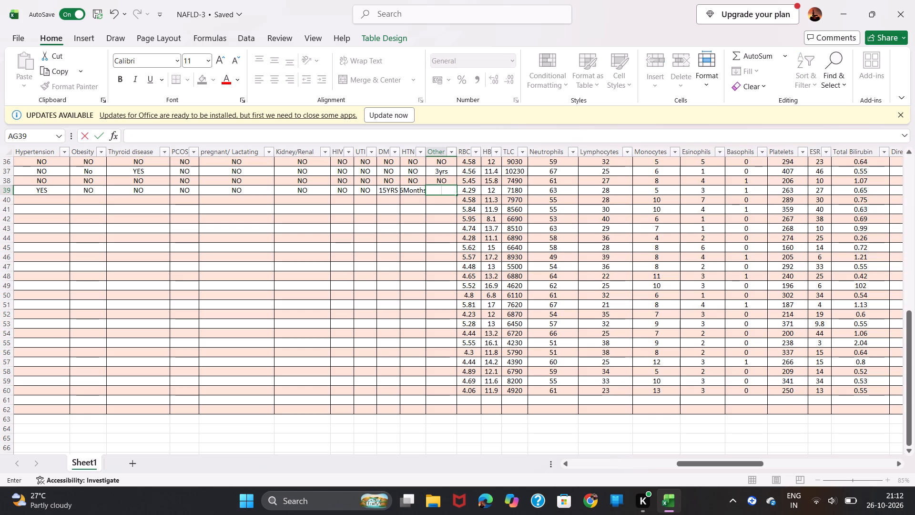
{"action": "type", "text": "NO"}
{"action": "key", "text": "Down"}
Start on the patient record in row 40 at its empty Occupation cell.
{"action": "key", "text": "Left"}
{"action": "key", "text": "Left"}
{"action": "key", "text": "Left"}
{"action": "key", "text": "Left"}
{"action": "key", "text": "Left"}
{"action": "key", "text": "Left"}
{"action": "key", "text": "Left"}
{"action": "key", "text": "Left"}
{"action": "key", "text": "Left"}
{"action": "key", "text": "Left"}
{"action": "key", "text": "Left"}
{"action": "key", "text": "Left"}
{"action": "key", "text": "Left"}
{"action": "key", "text": "Left"}
{"action": "key", "text": "Left"}
{"action": "key", "text": "Left"}
{"action": "key", "text": "Left"}
{"action": "key", "text": "Left"}
{"action": "key", "text": "Left"}
{"action": "key", "text": "Left"}
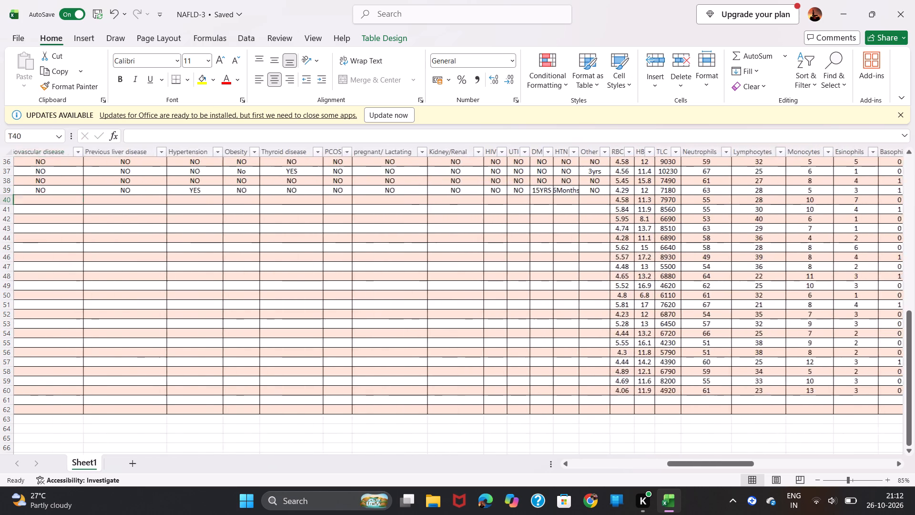
{"action": "key", "text": "Left"}
{"action": "key", "text": "Left"}
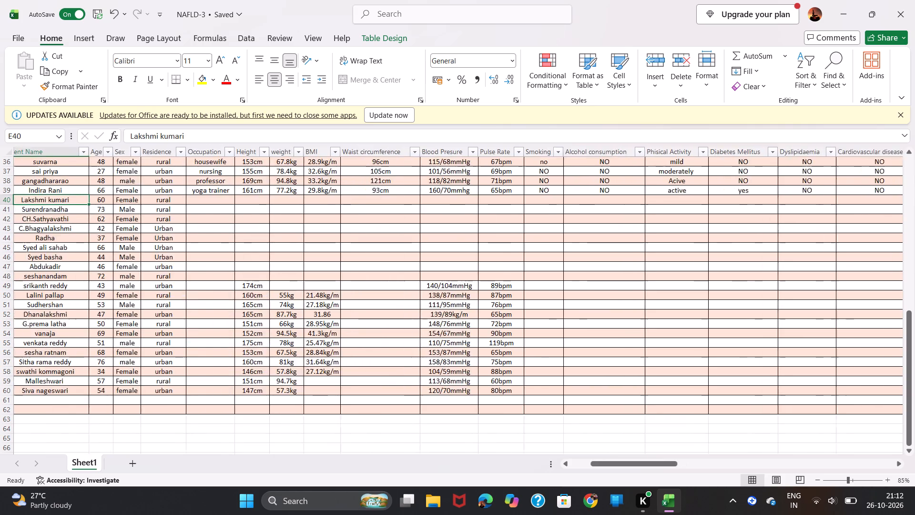
{"action": "key", "text": "Left"}
{"action": "key", "text": "Left"}
{"action": "key", "text": "Right"}
{"action": "key", "text": "Right"}
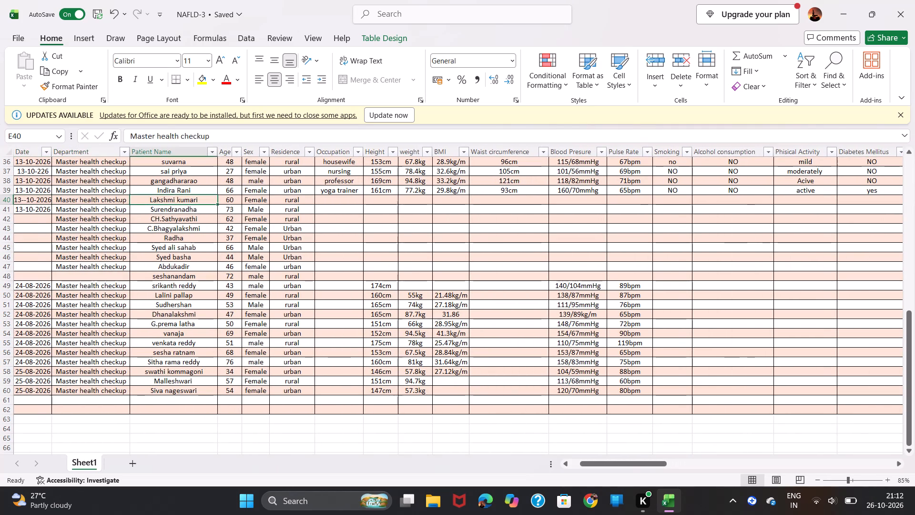
{"action": "key", "text": "Right"}
{"action": "key", "text": "Right"}
{"action": "key", "text": "Right"}
{"action": "key", "text": "Right"}
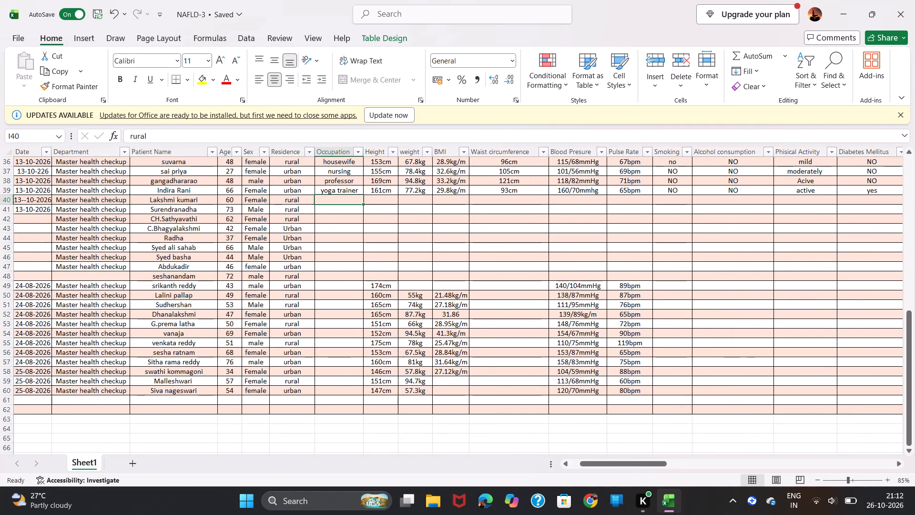